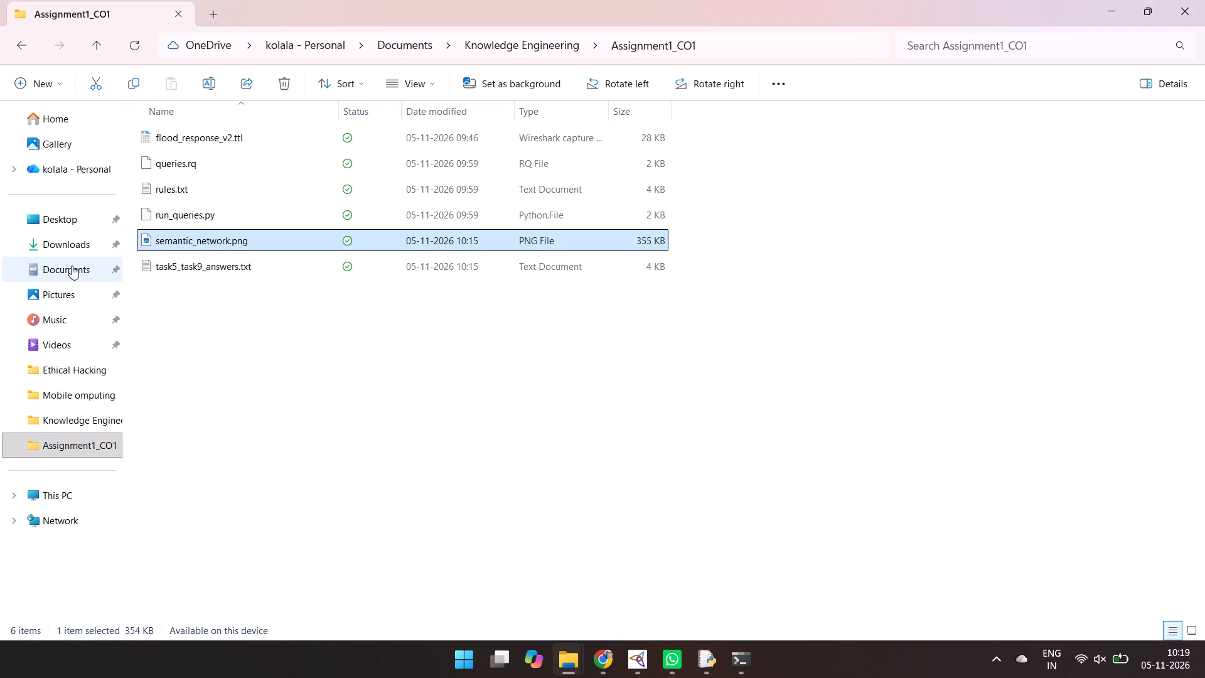
left_click(74, 305)
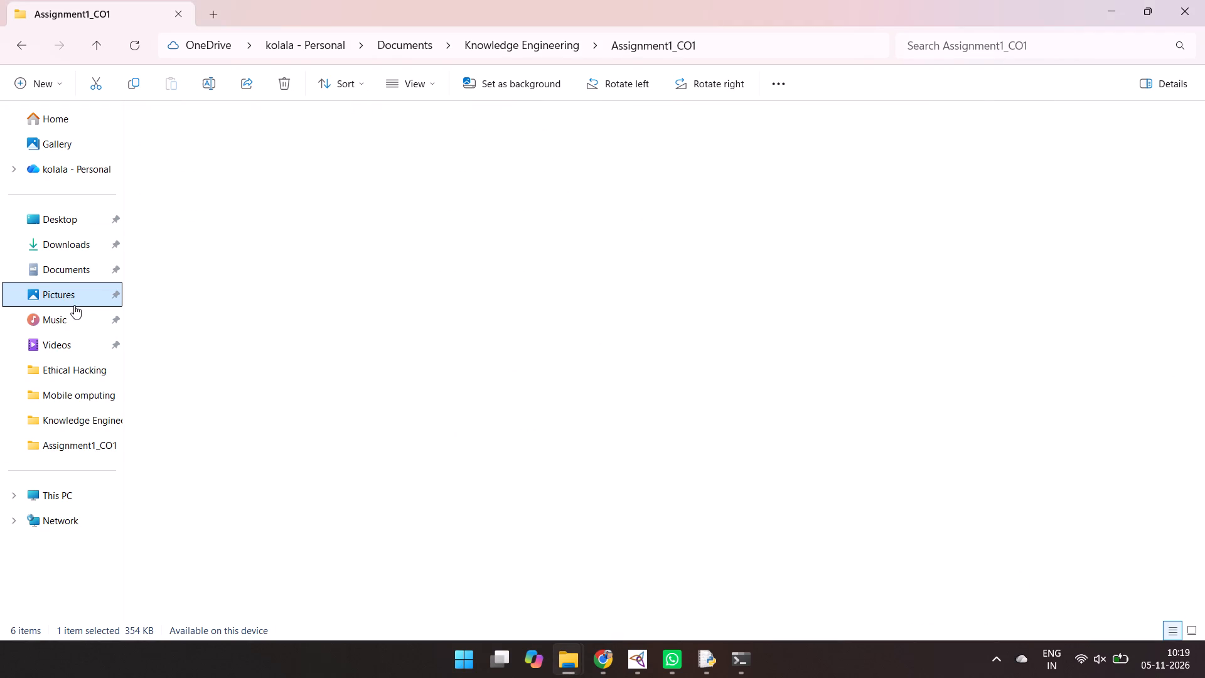
left_click(74, 305)
double_click(185, 215)
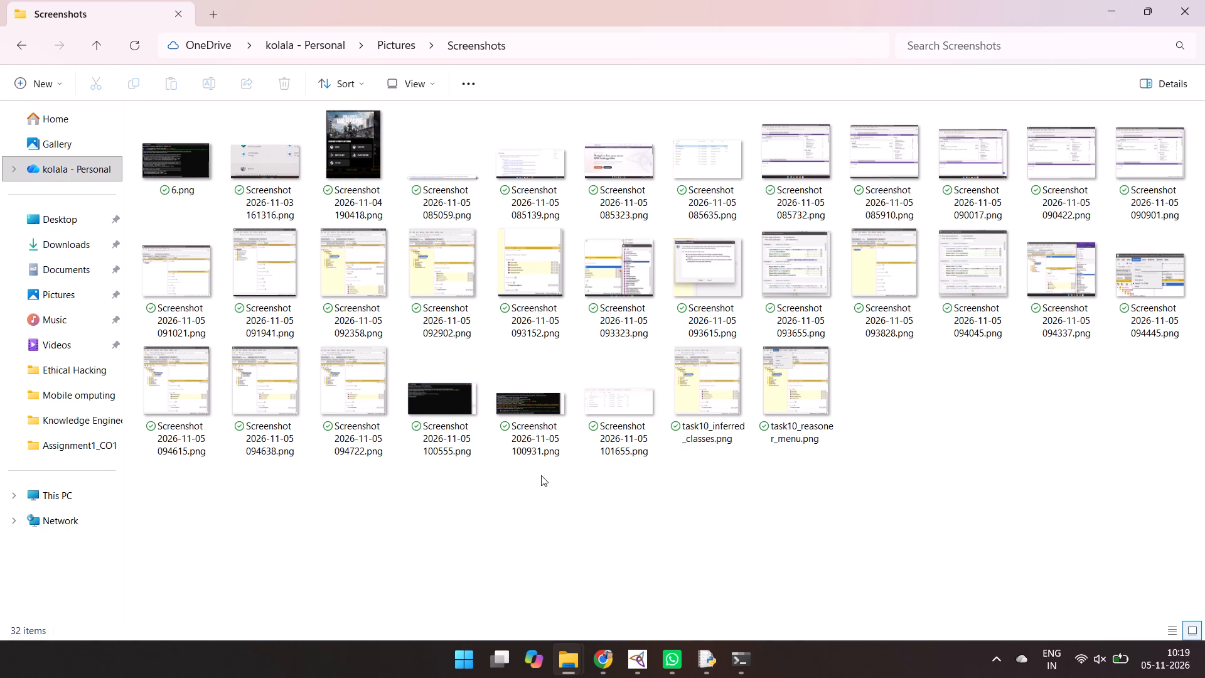
double_click(433, 422)
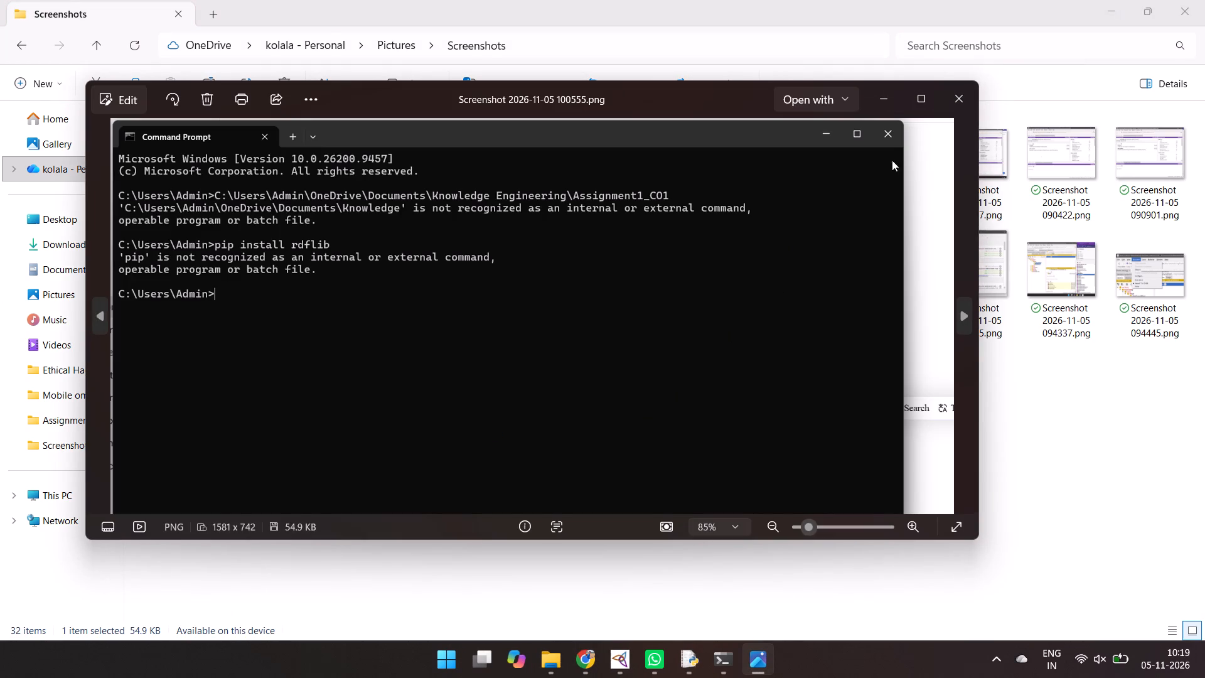
left_click(954, 95)
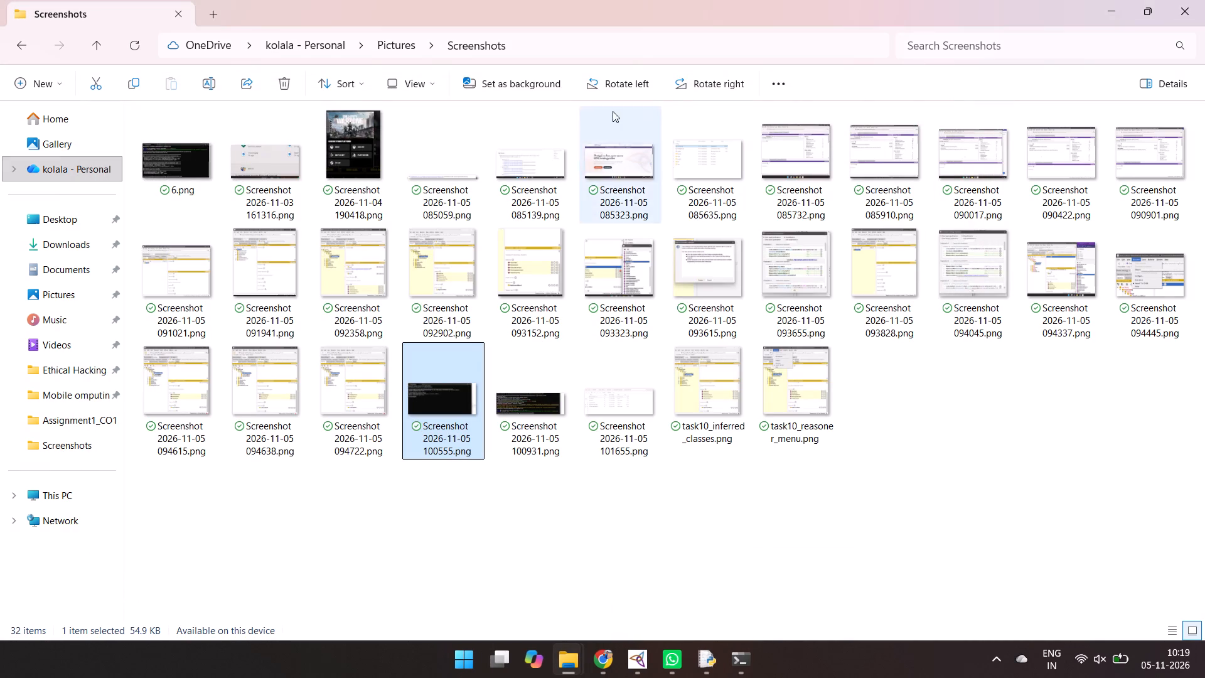
left_click(285, 82)
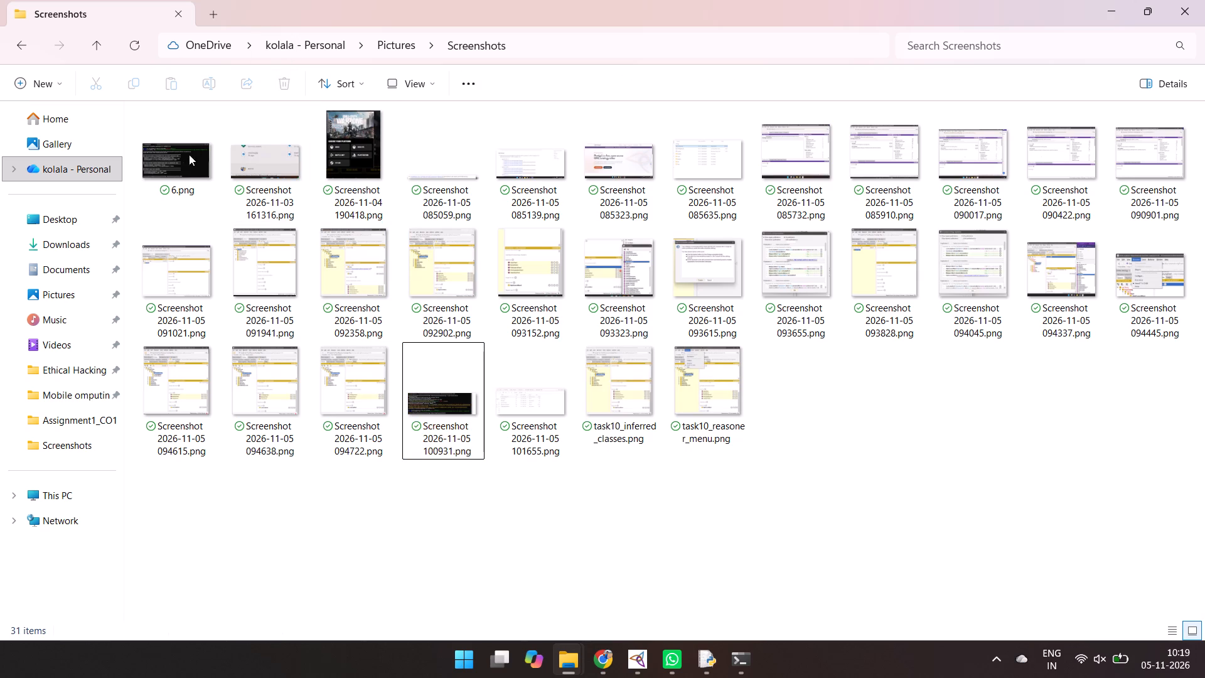
Open Screenshot 2026-11-05 100931.png to check its command-line content, and close it.
double_click(456, 383)
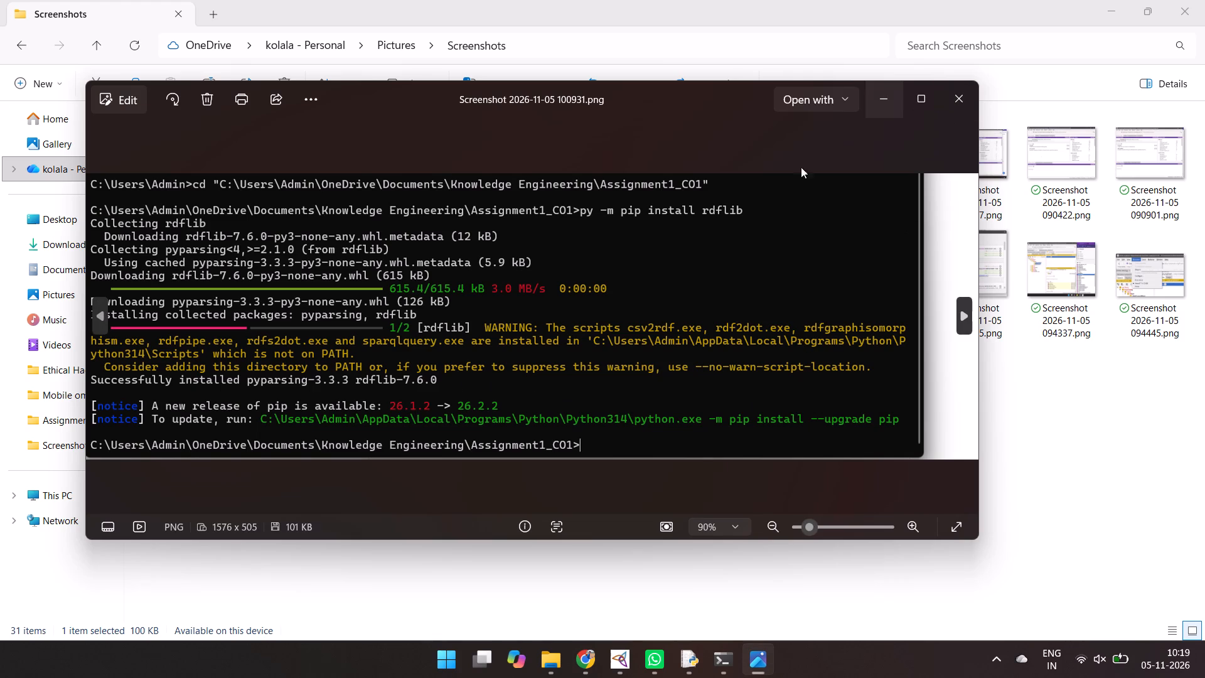
left_click(951, 92)
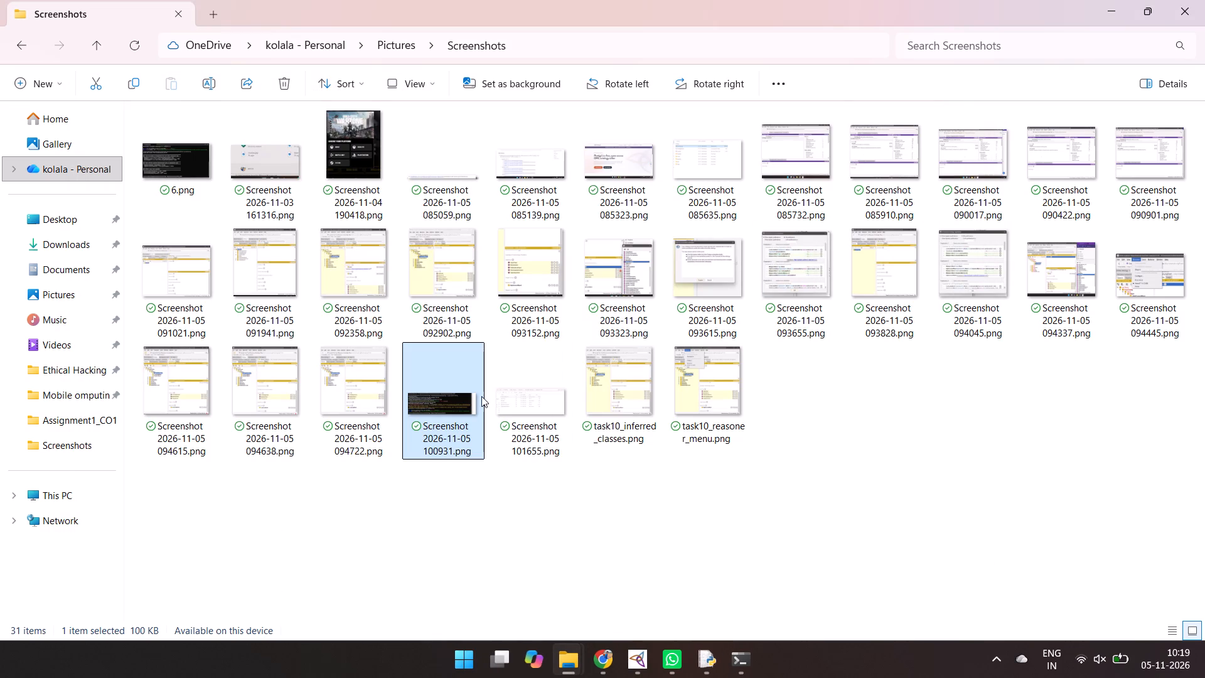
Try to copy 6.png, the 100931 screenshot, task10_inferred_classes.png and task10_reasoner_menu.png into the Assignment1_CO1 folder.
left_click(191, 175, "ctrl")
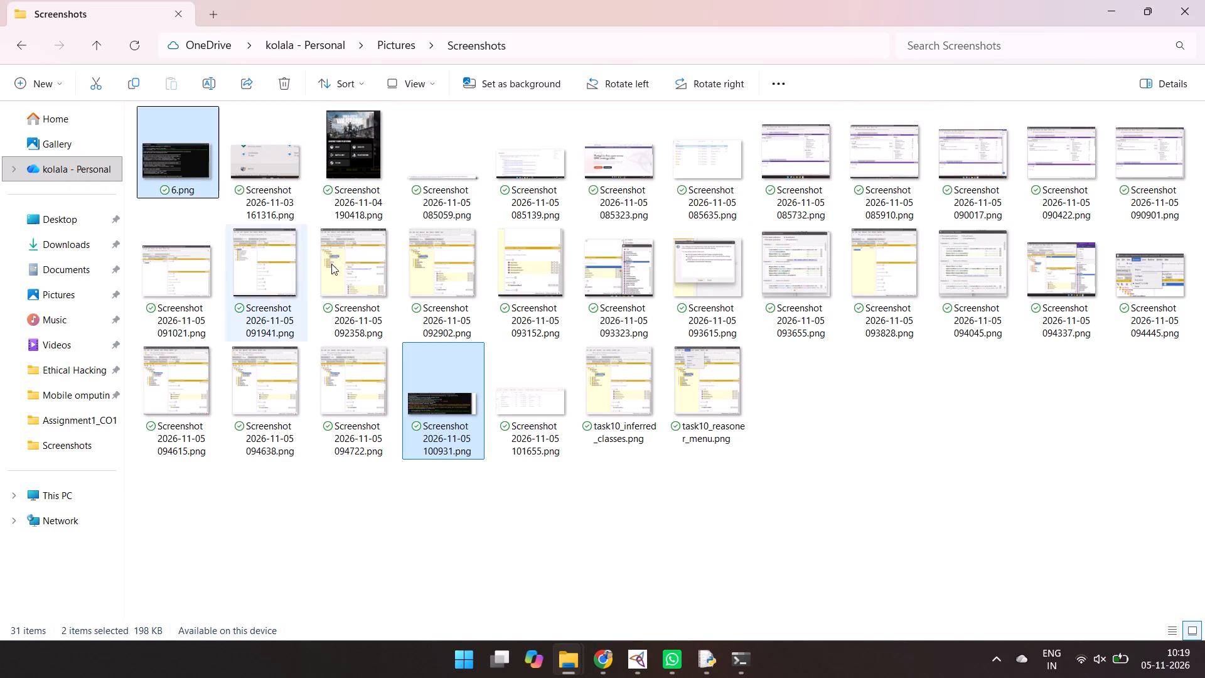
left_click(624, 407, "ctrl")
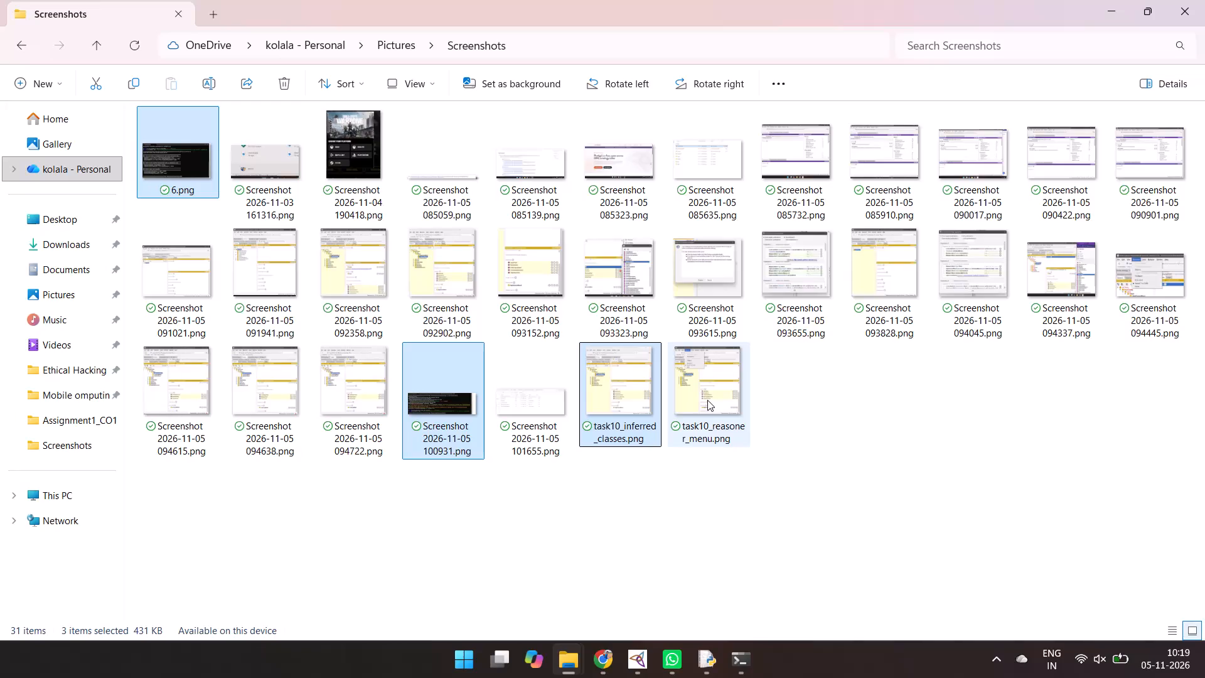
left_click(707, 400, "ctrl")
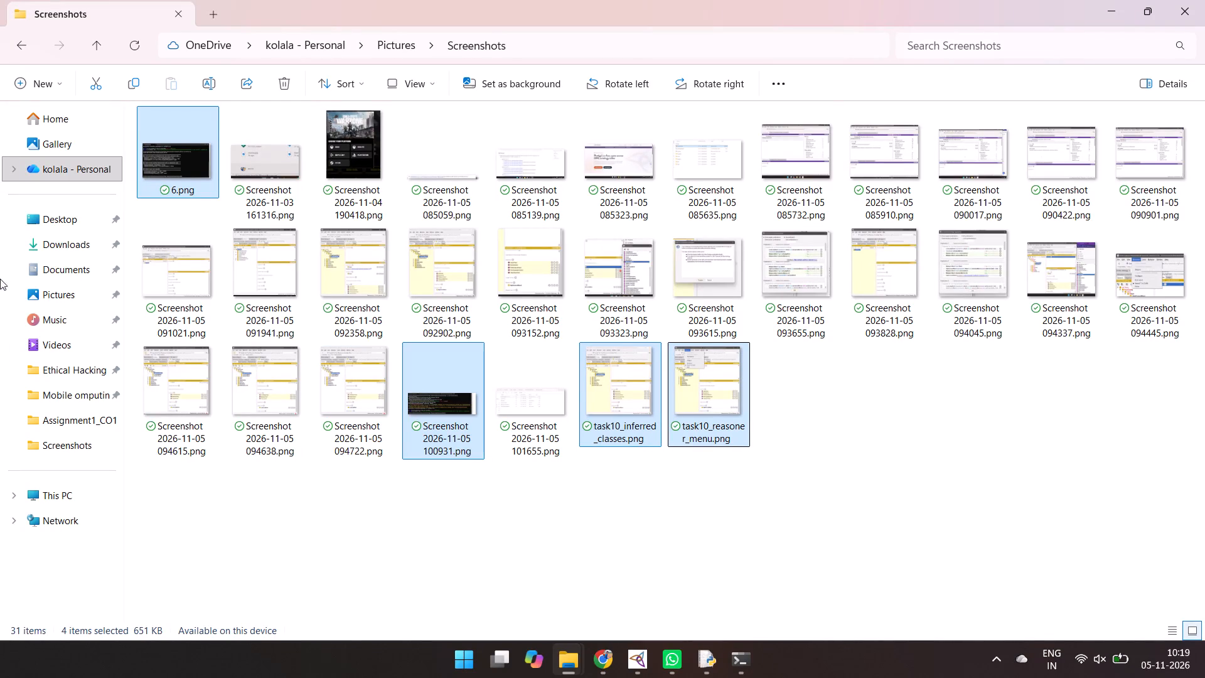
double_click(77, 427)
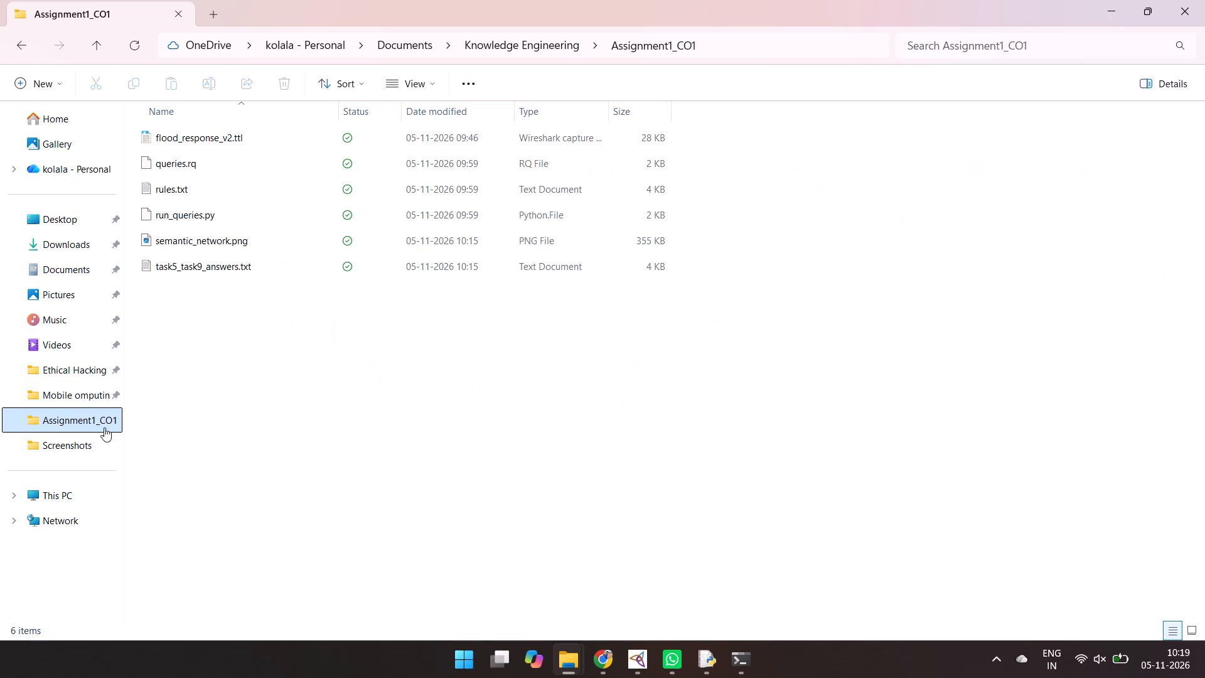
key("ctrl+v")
Copy 6.png, the 093655, 094337 and 100931 screenshots, task10_inferred_classes.png and task10_reasoner_menu.png from the Screenshots folder into Assignment1_CO1.
left_click(58, 303)
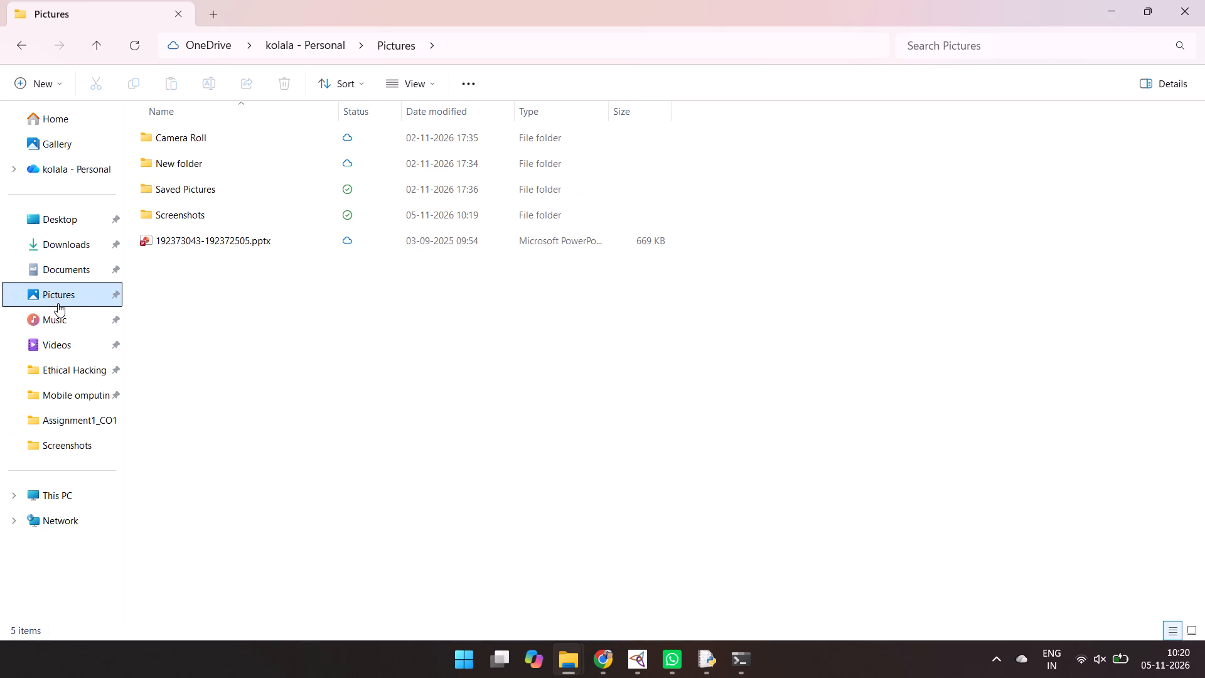
double_click(142, 221)
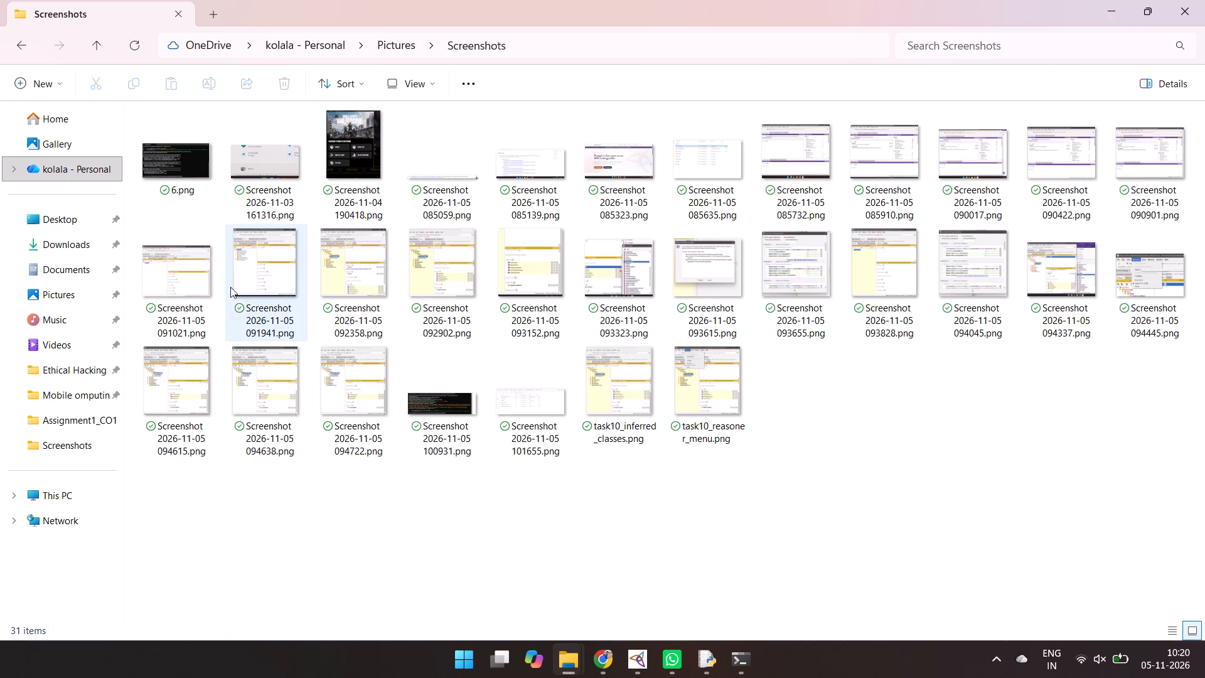
left_click(176, 186, "ctrl")
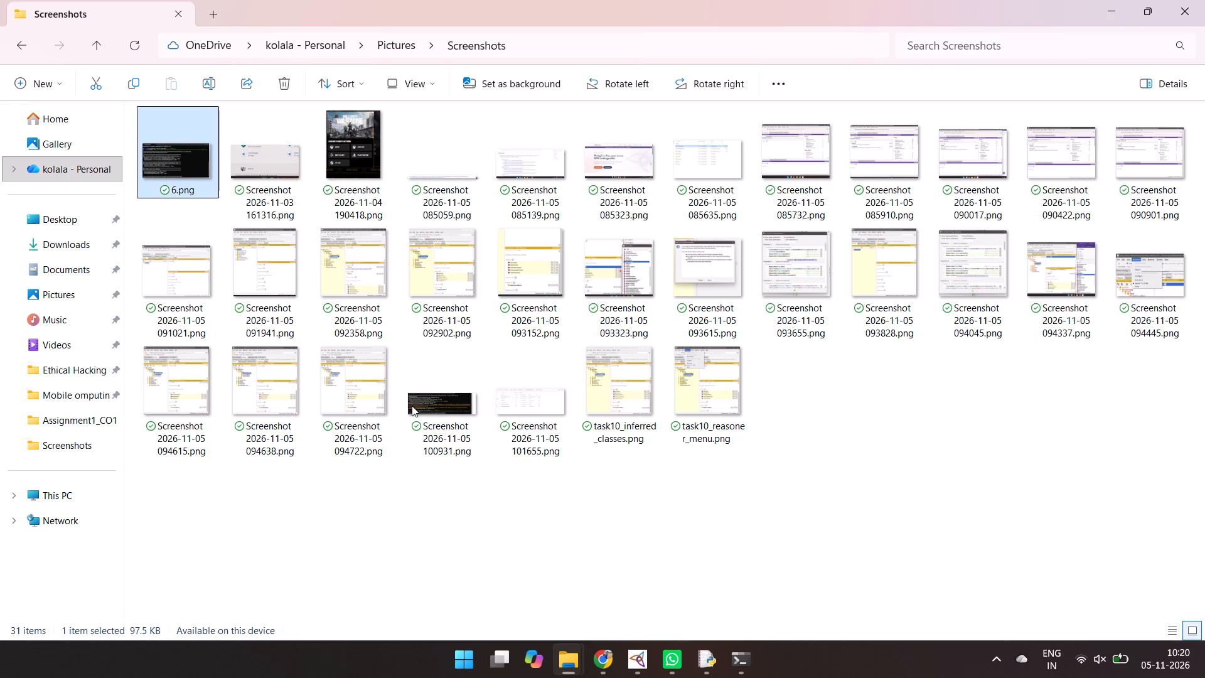
left_click(454, 443, "ctrl")
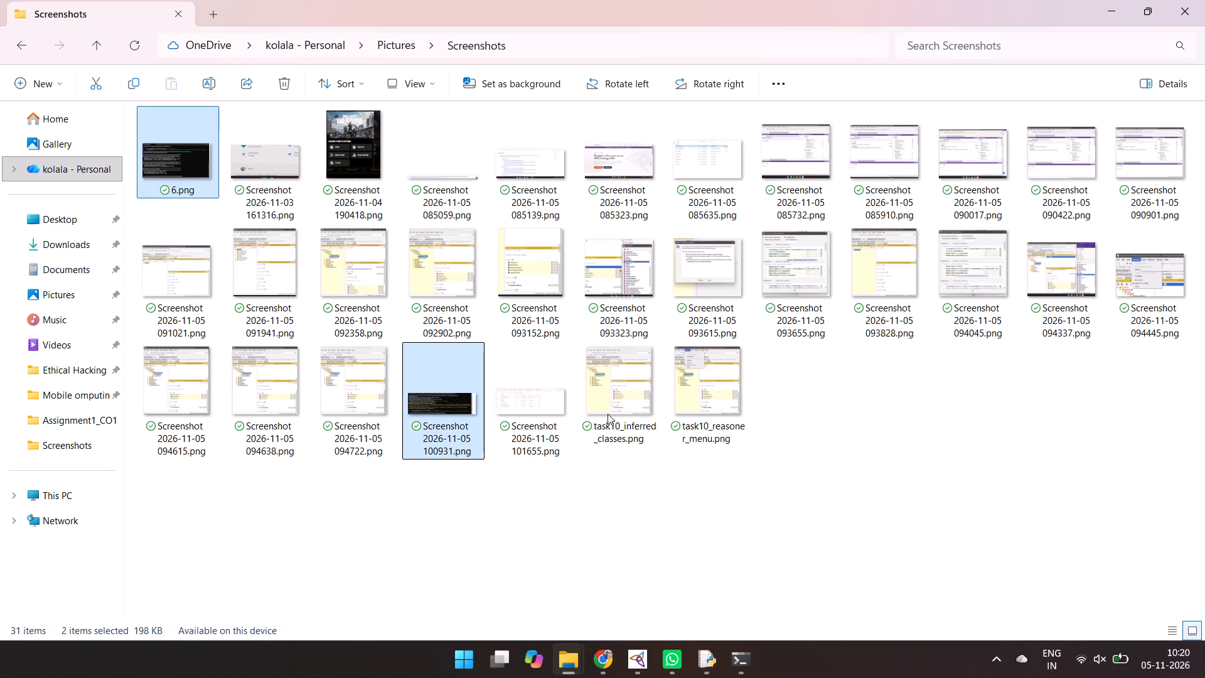
left_click(608, 414, "ctrl")
left_click(739, 393, "ctrl")
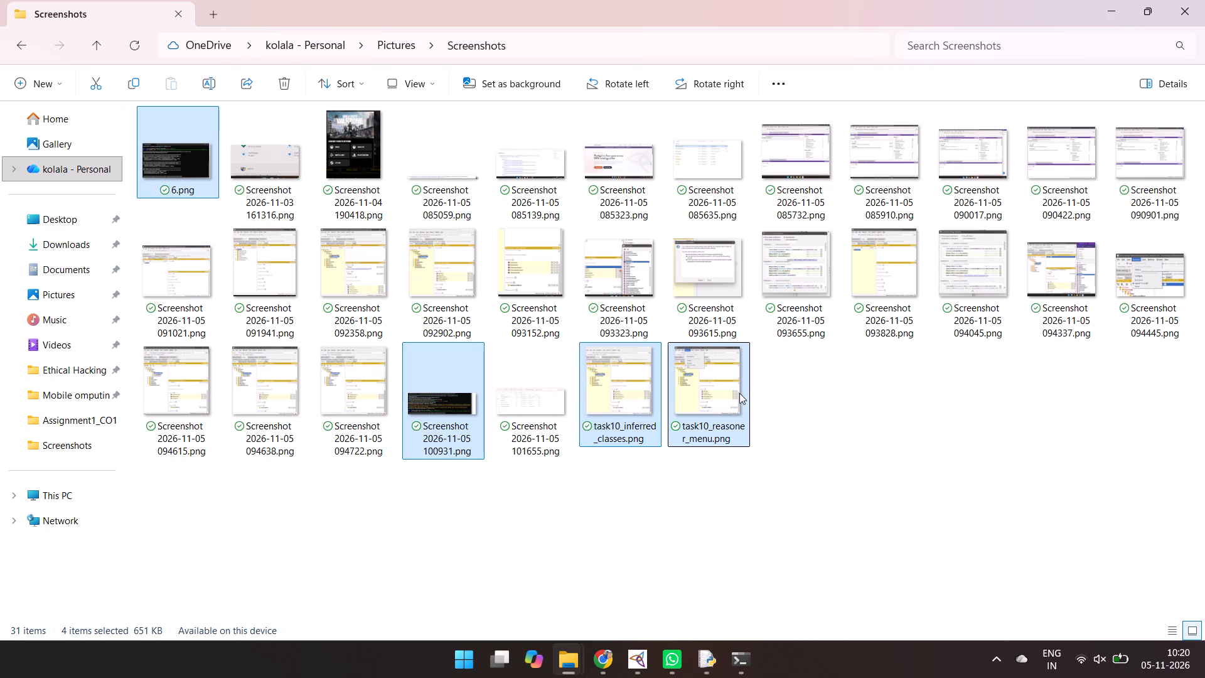
left_click(787, 294, "ctrl")
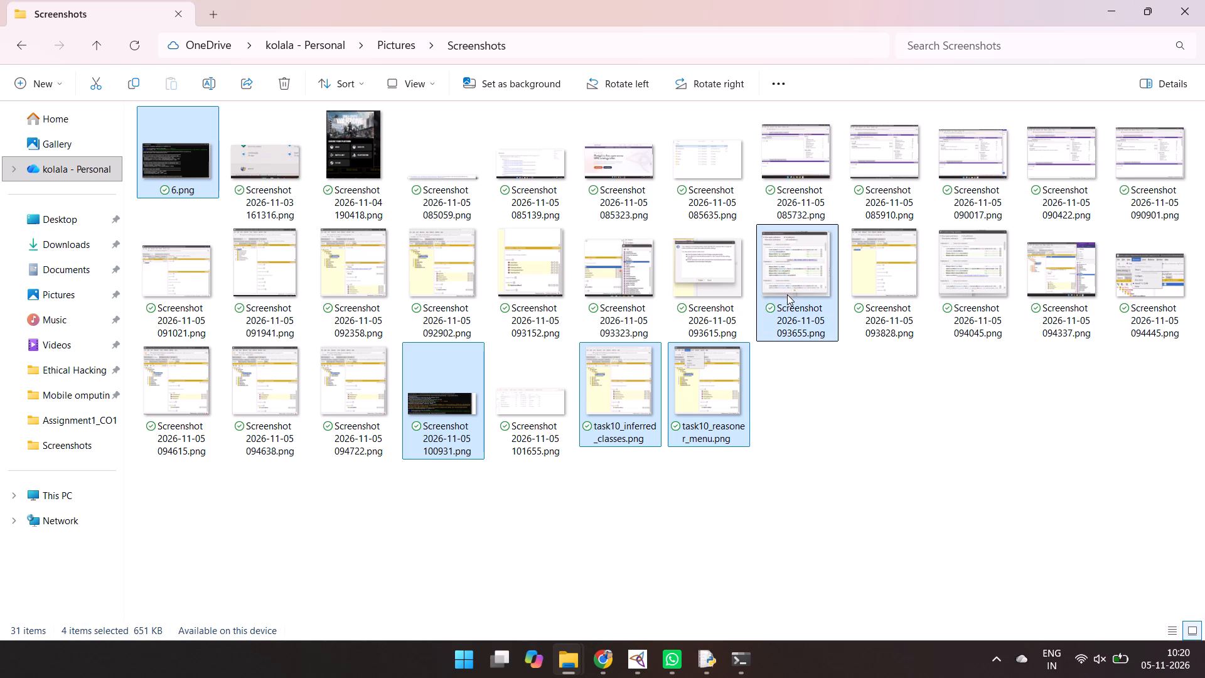
left_click(1066, 286, "ctrl")
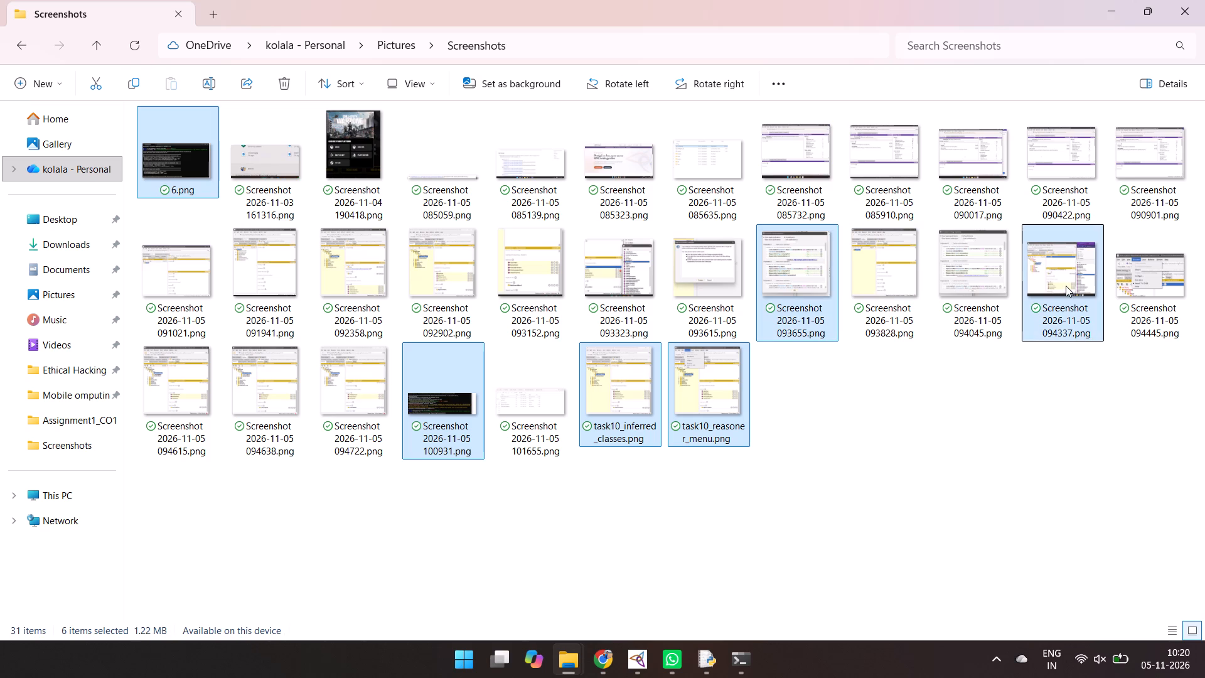
left_click(144, 81)
left_click(144, 81)
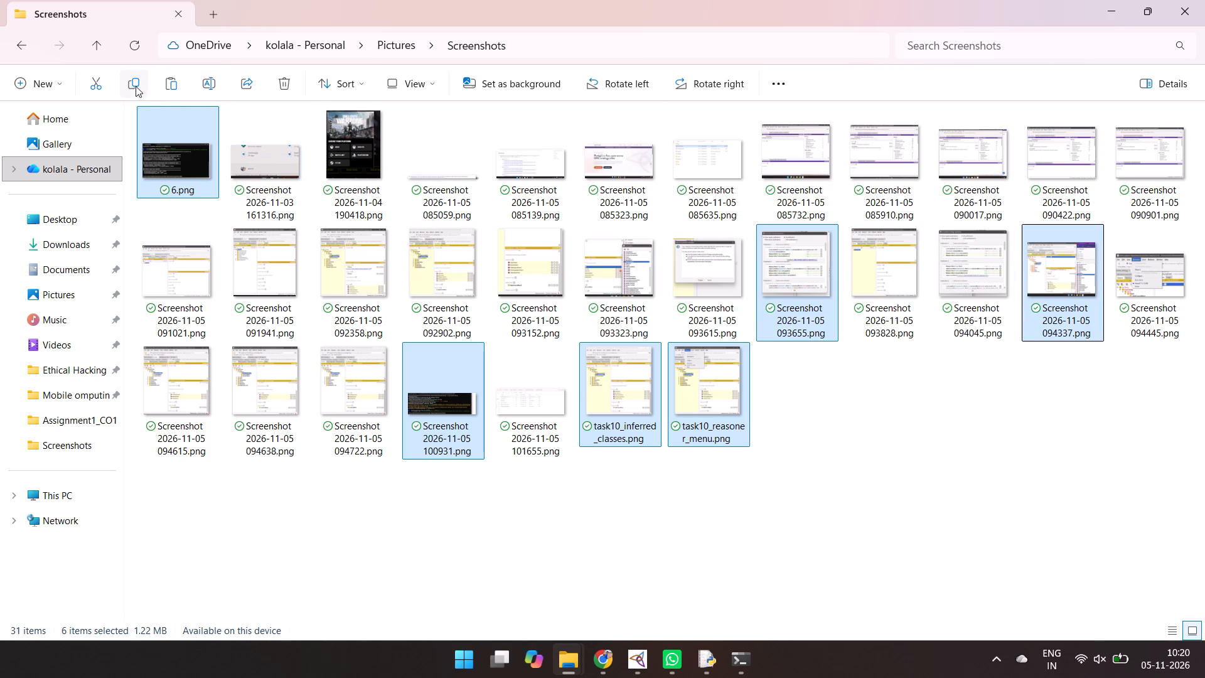
left_click(136, 86)
left_click(95, 429)
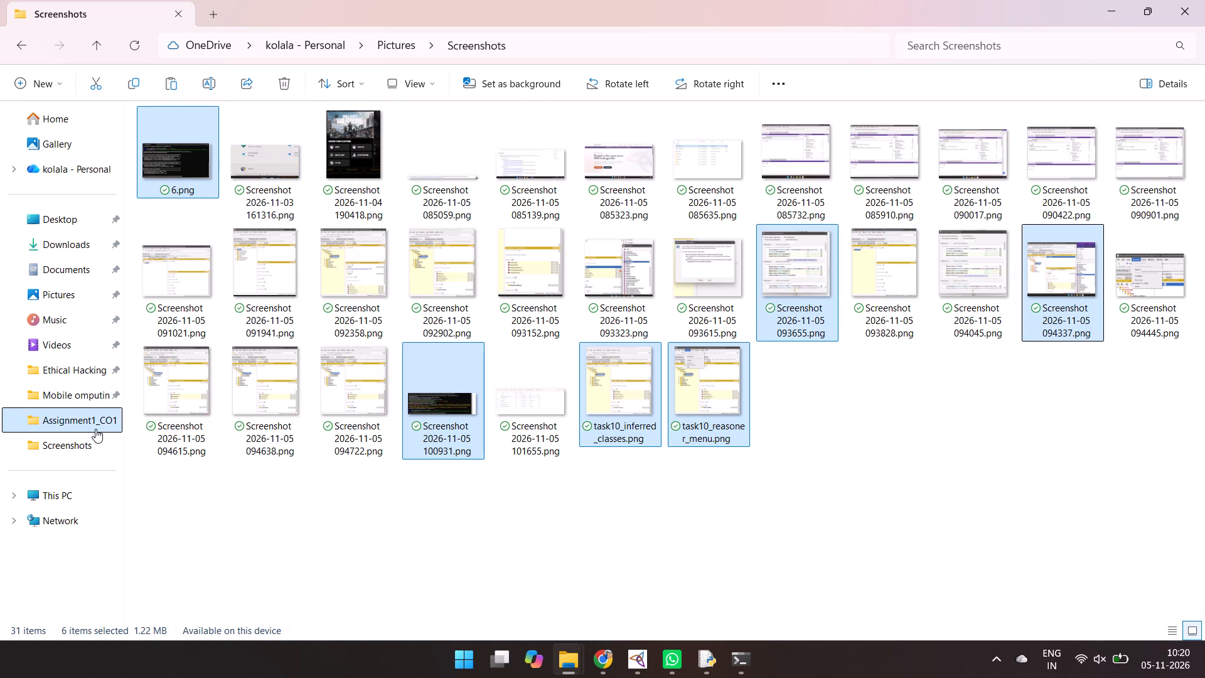
key("ctrl+v")
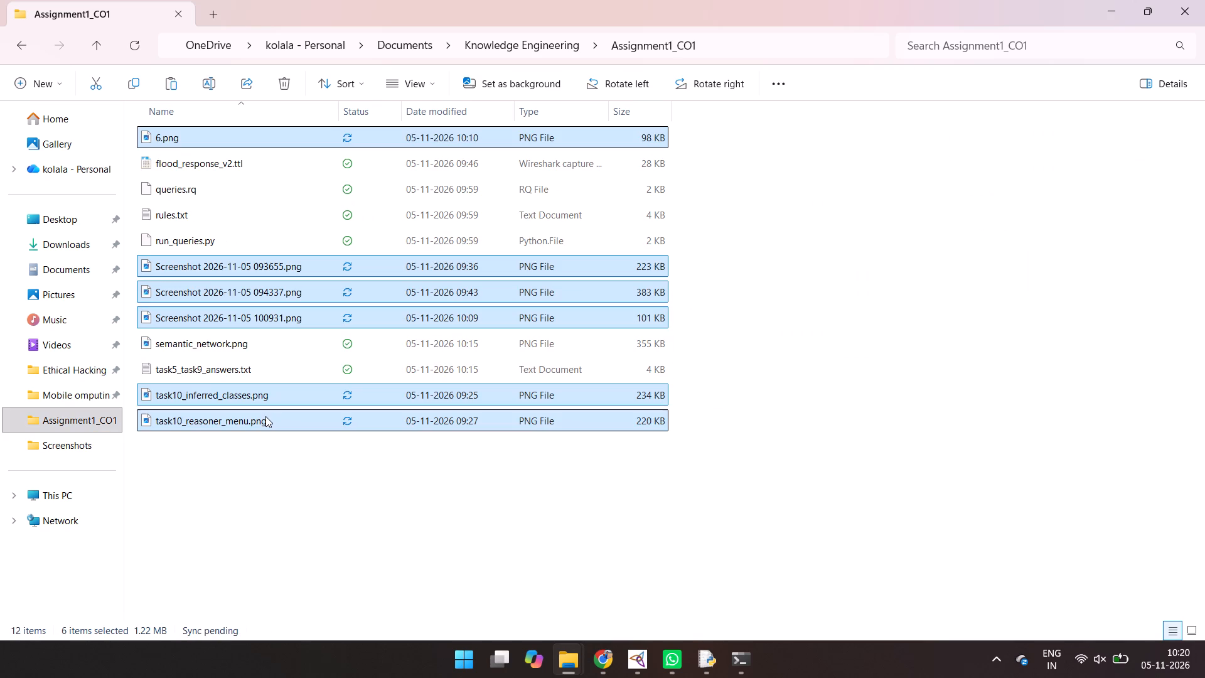
left_click(432, 553)
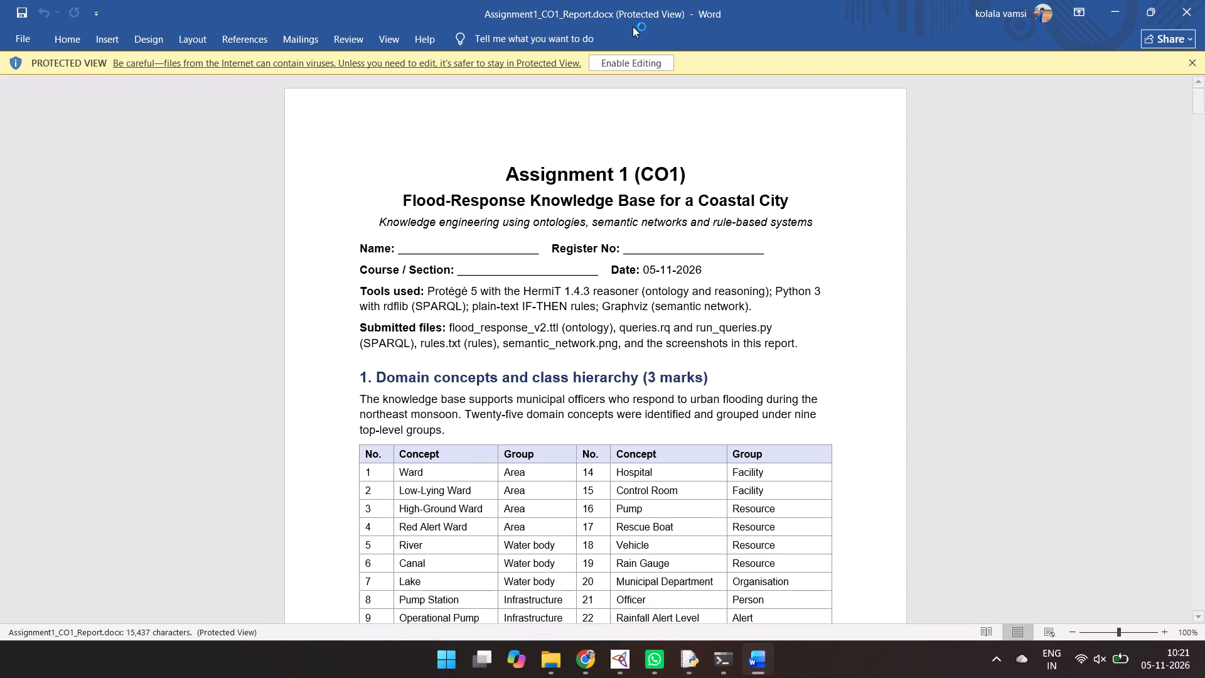
left_click(631, 65)
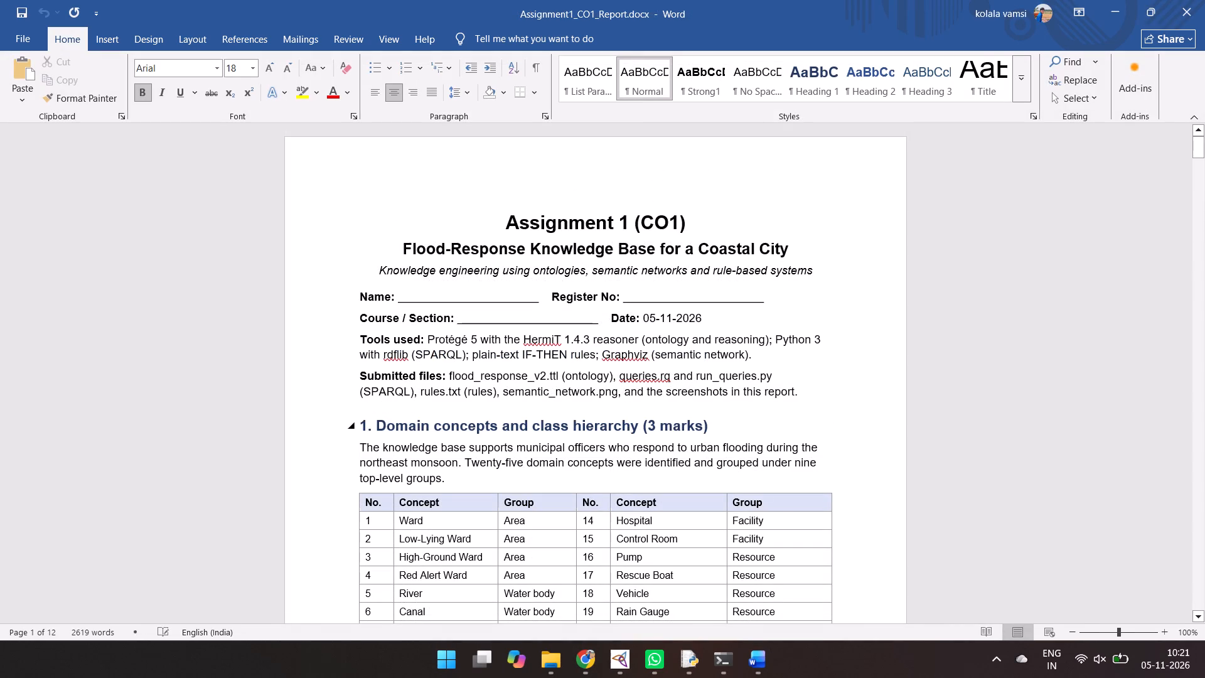
Delete the title block text from the italic subtitle through the Submitted files paragraph, keeping the two title lines.
left_click_drag(814, 389, 393, 283)
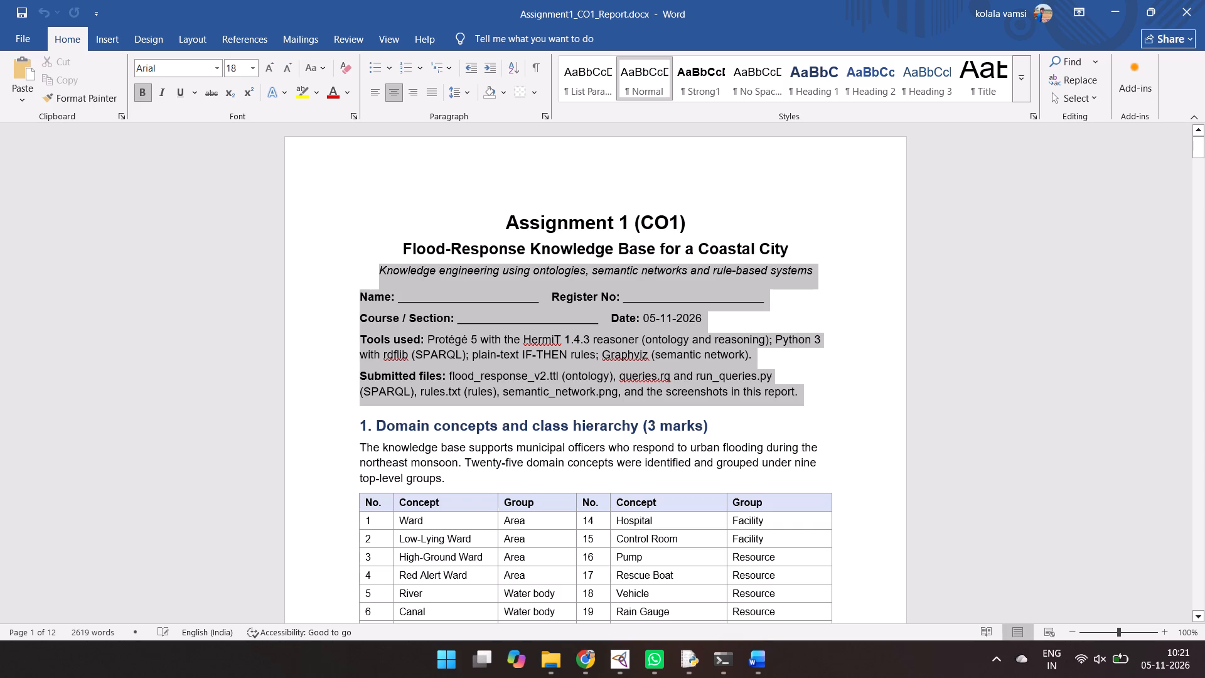
left_click_drag(393, 283, 392, 283)
key("Delete")
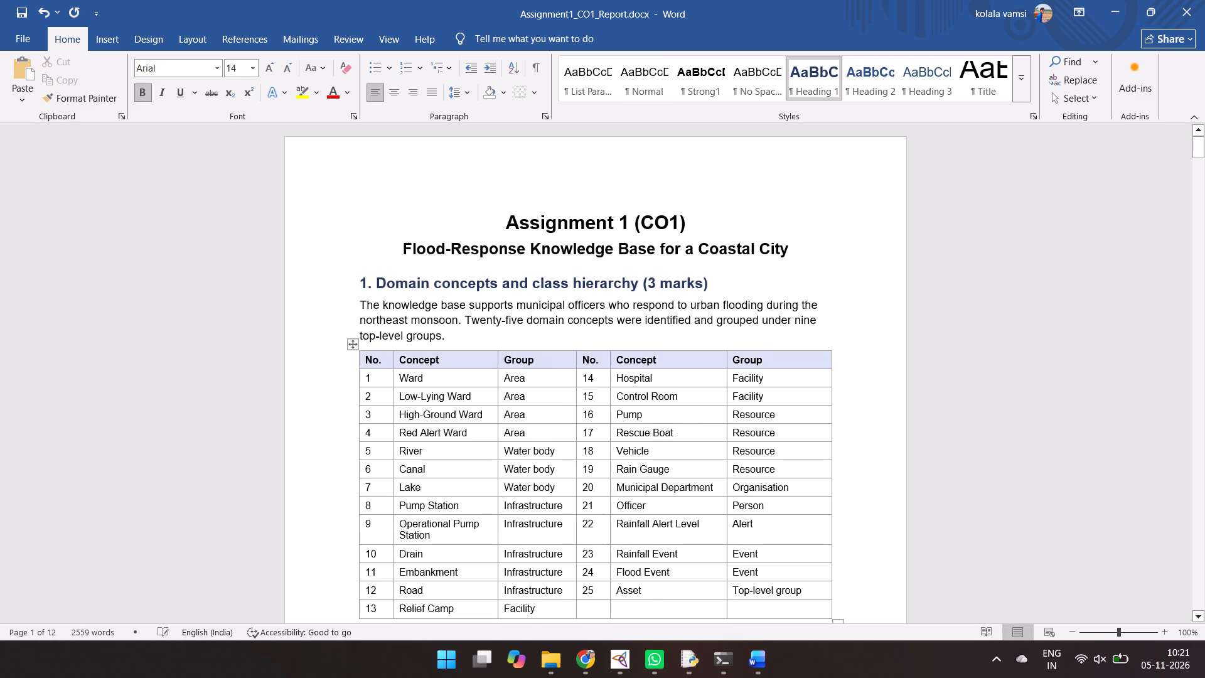
Change the font of the entire report to Times New Roman.
scroll(450, 353, "down", 4)
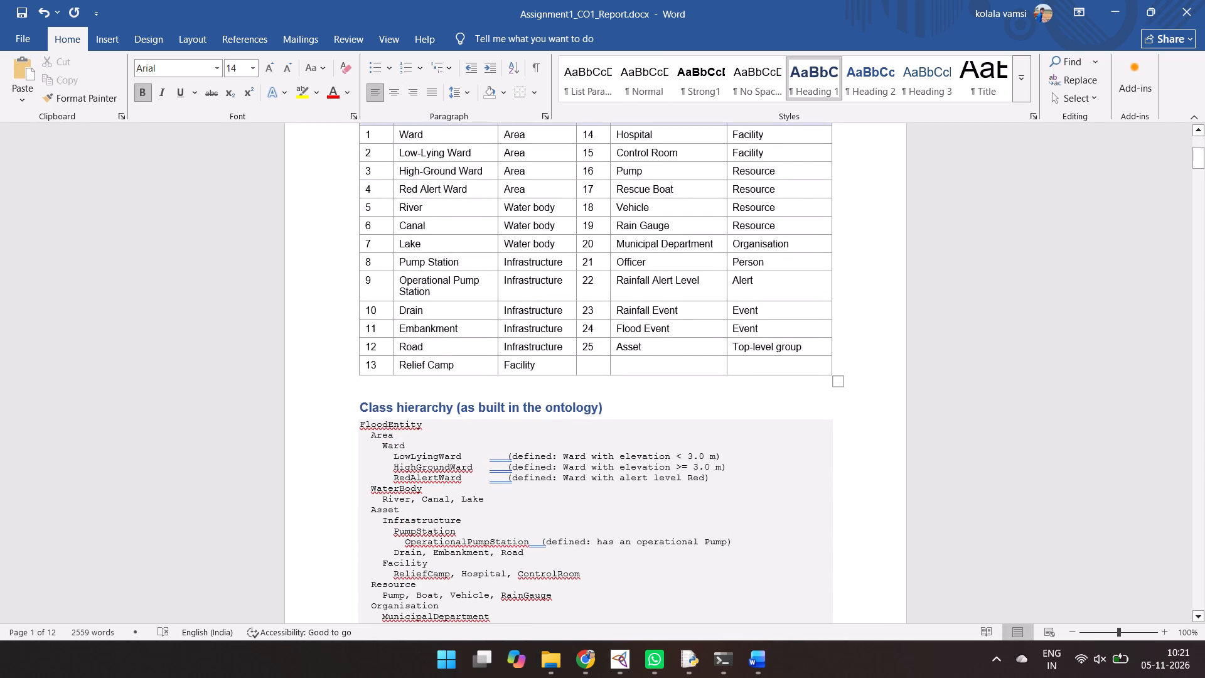
scroll(420, 217, "up", 2)
left_click_drag(413, 208, 594, 436)
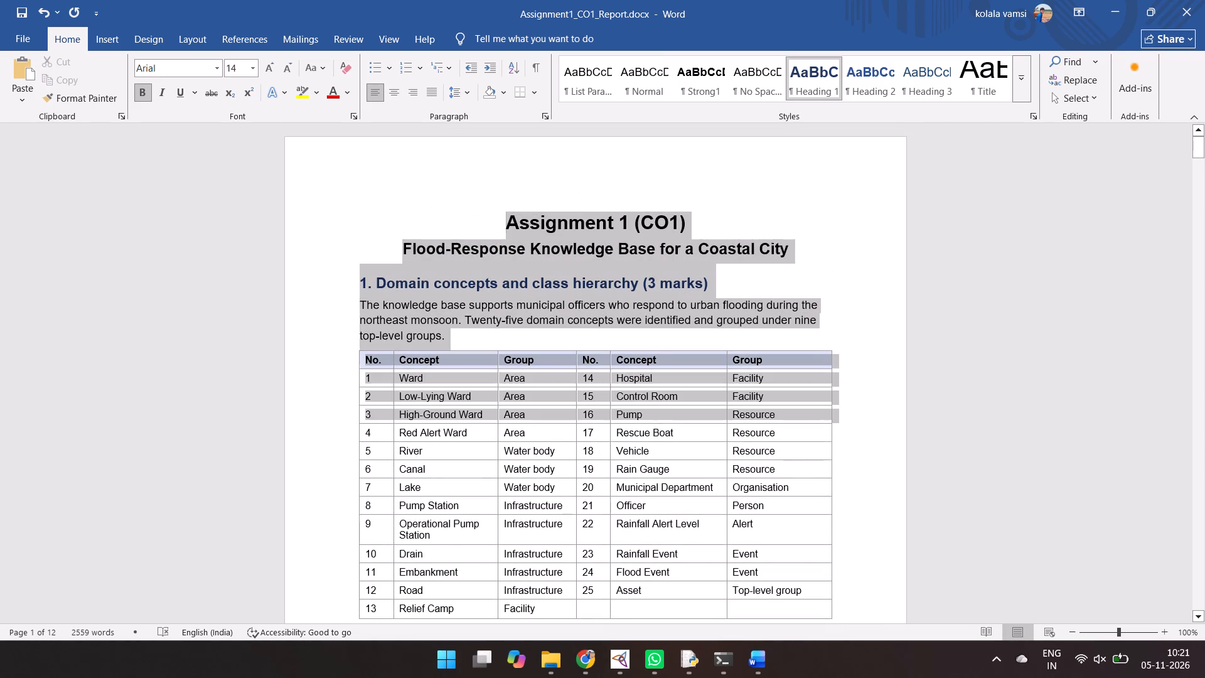
left_click_drag(594, 436, 620, 526)
key("ctrl+a")
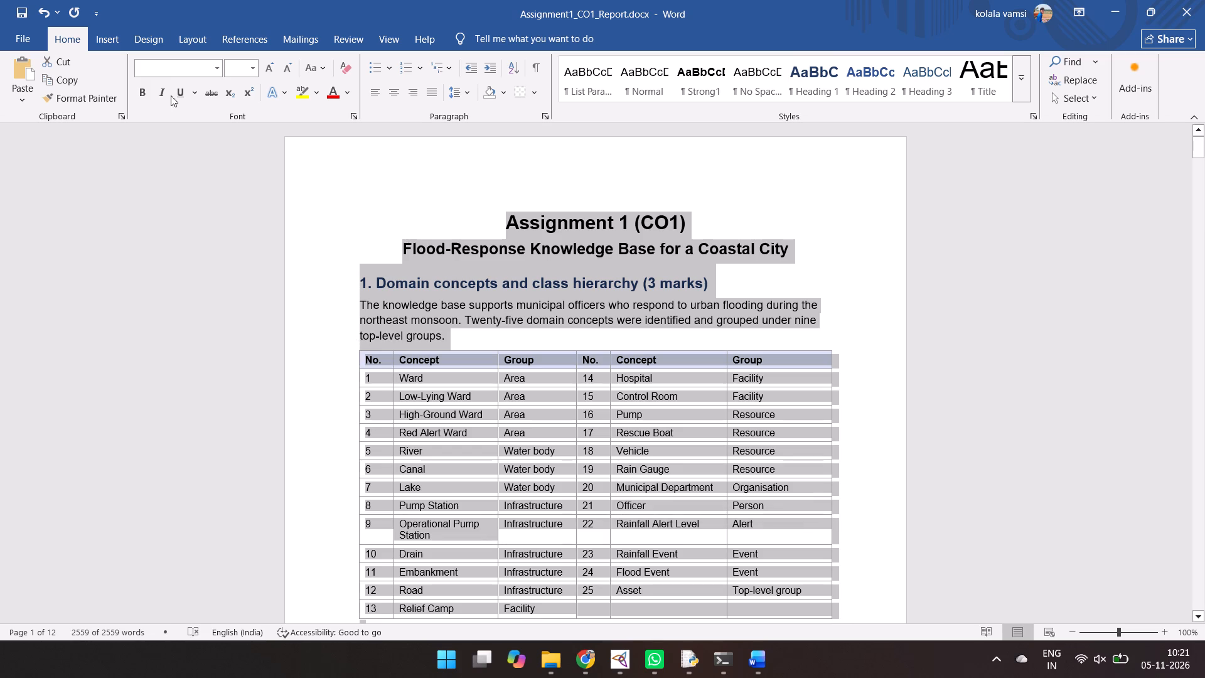
left_click(173, 78)
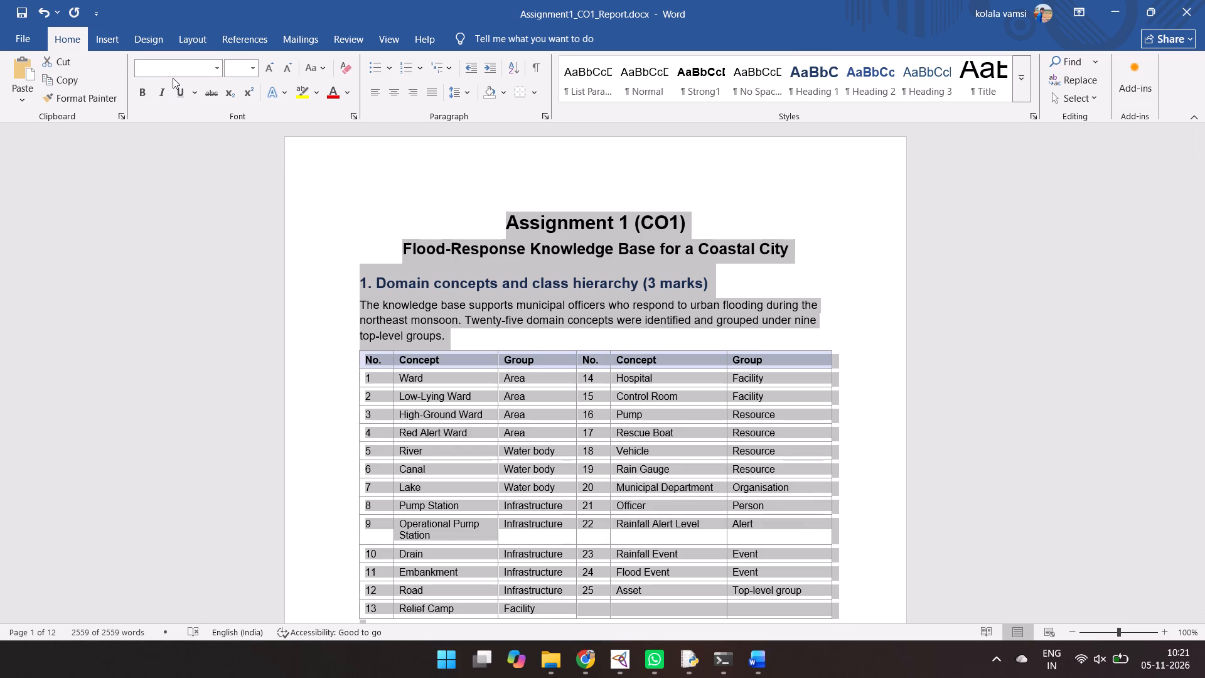
left_click(167, 70)
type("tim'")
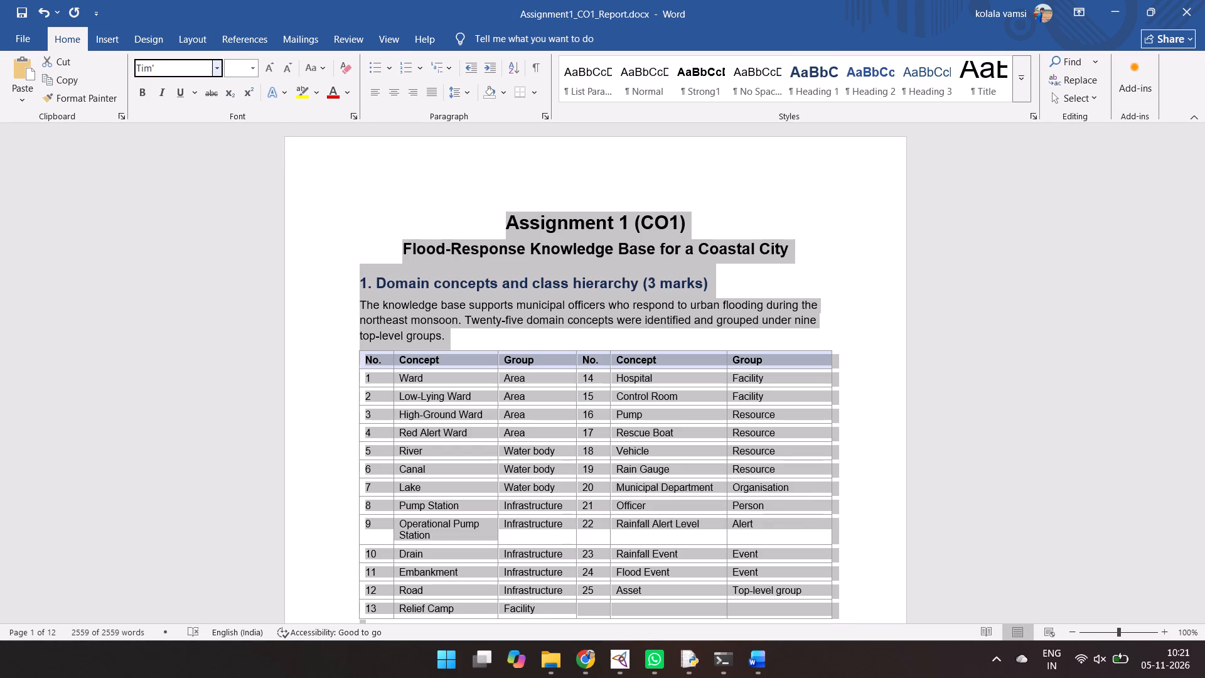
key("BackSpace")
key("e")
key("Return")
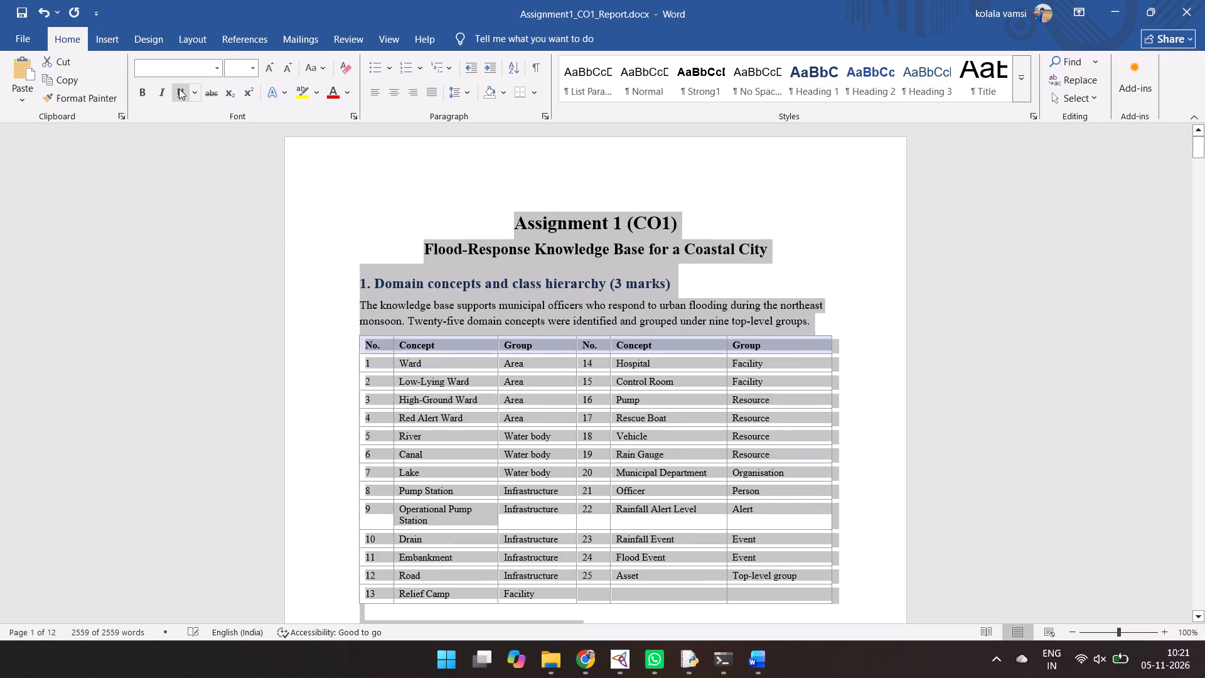
left_click(237, 326)
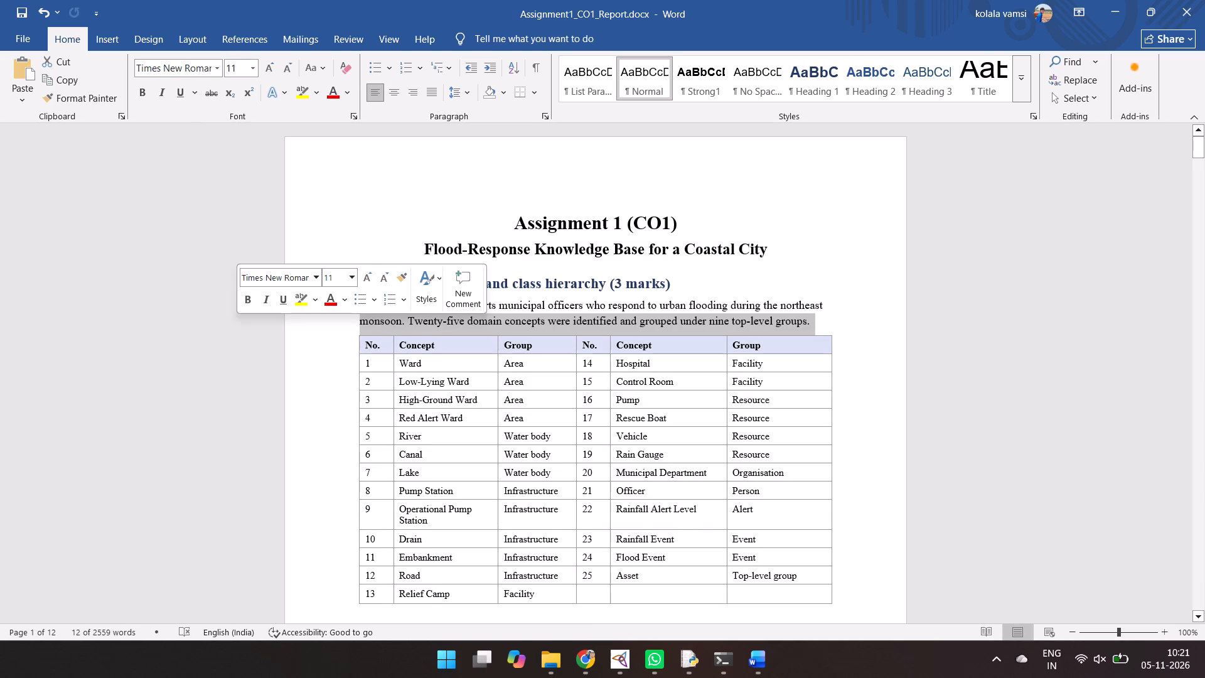
Look through the reformatted report from the title to section 11 on monsoon-season updates and back to the first page.
scroll(237, 326, "down", 5)
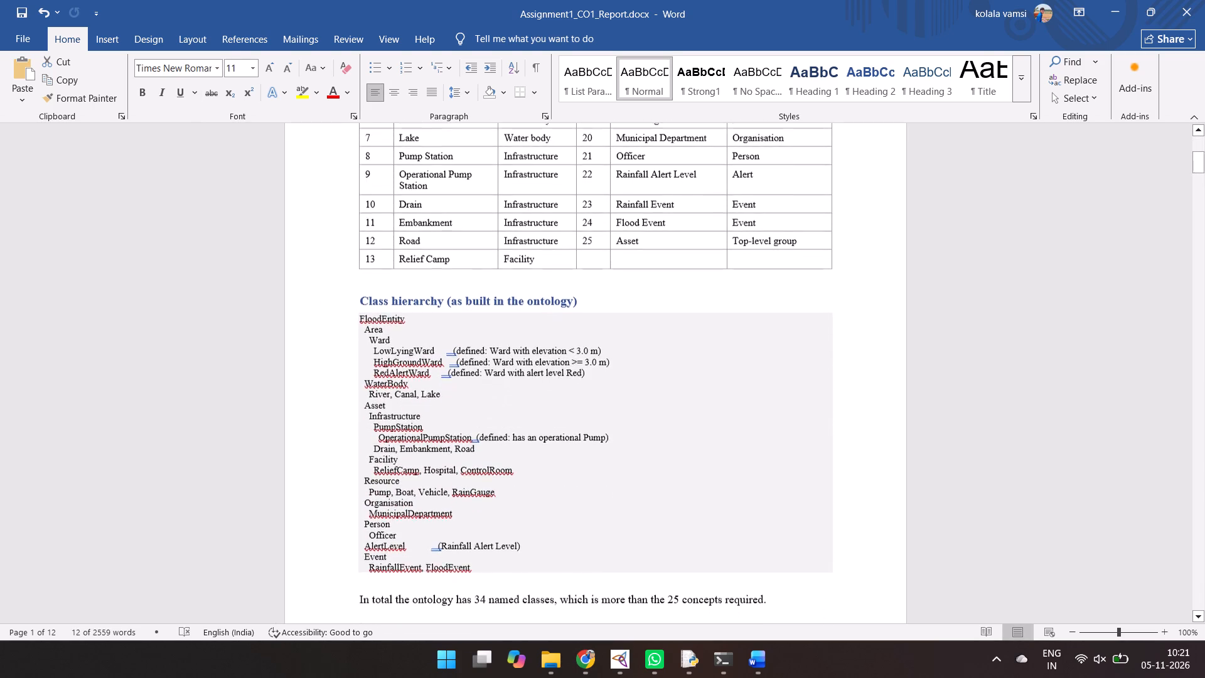
scroll(237, 326, "down", 3)
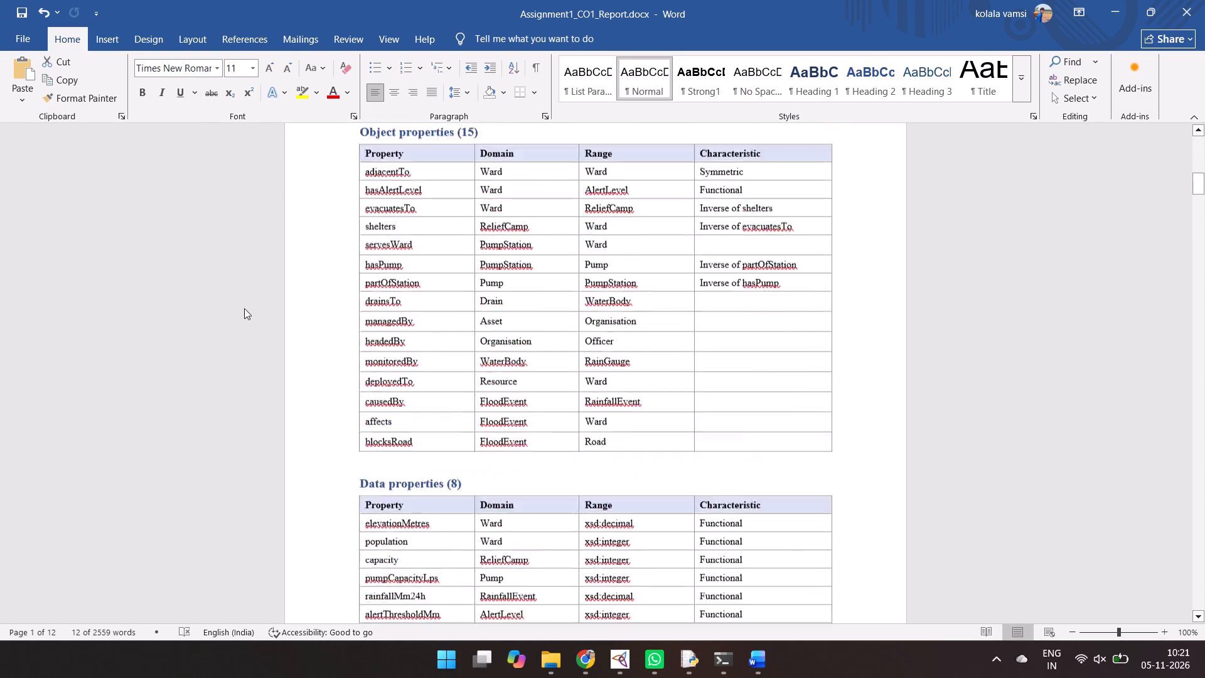
scroll(244, 308, "down", 1)
scroll(244, 308, "right", 1)
scroll(244, 308, "down", 1)
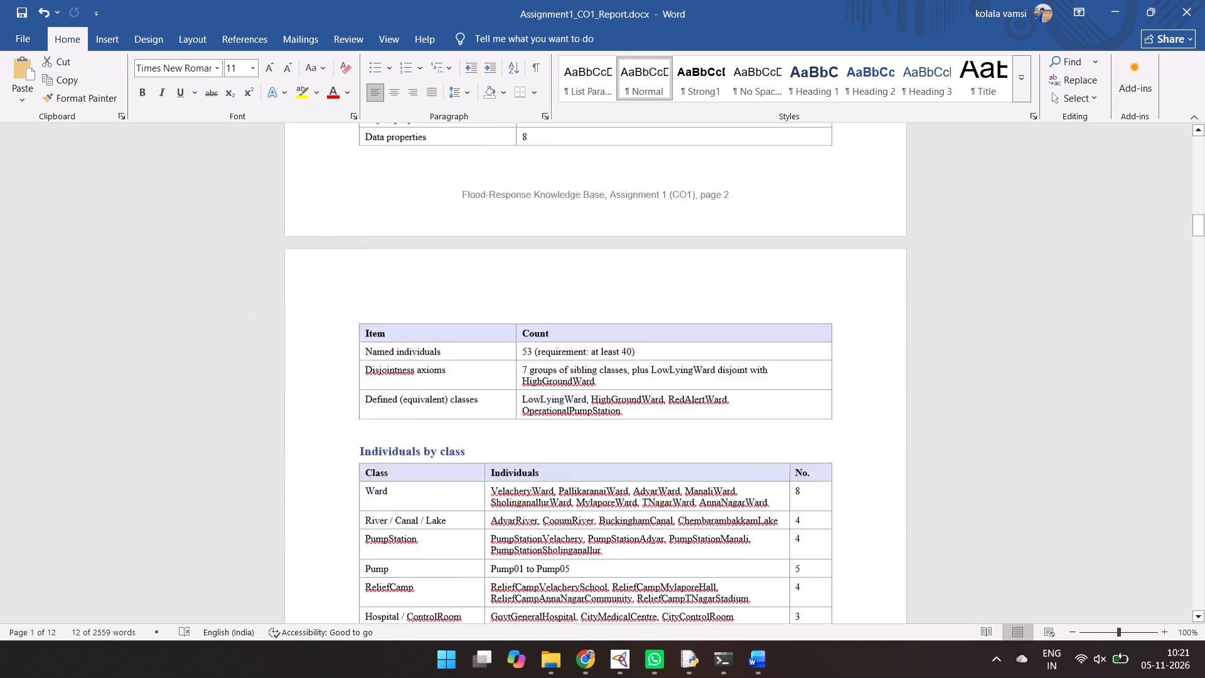
scroll(244, 308, "down", 6)
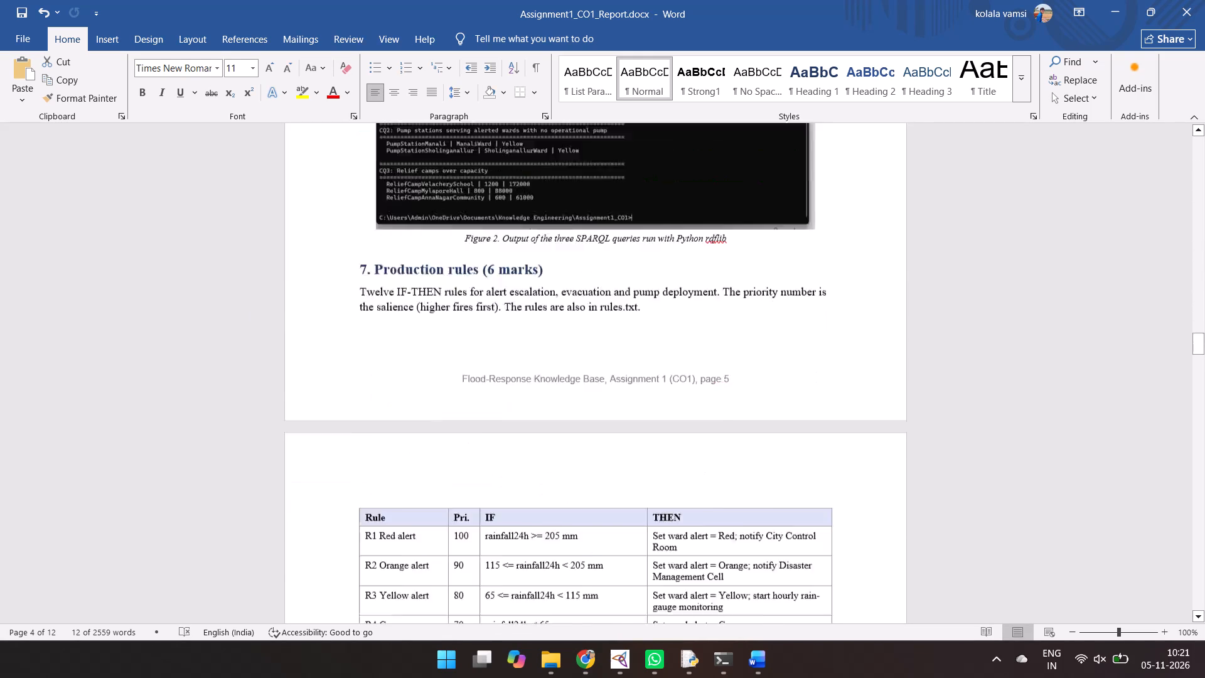
scroll(244, 308, "down", 1)
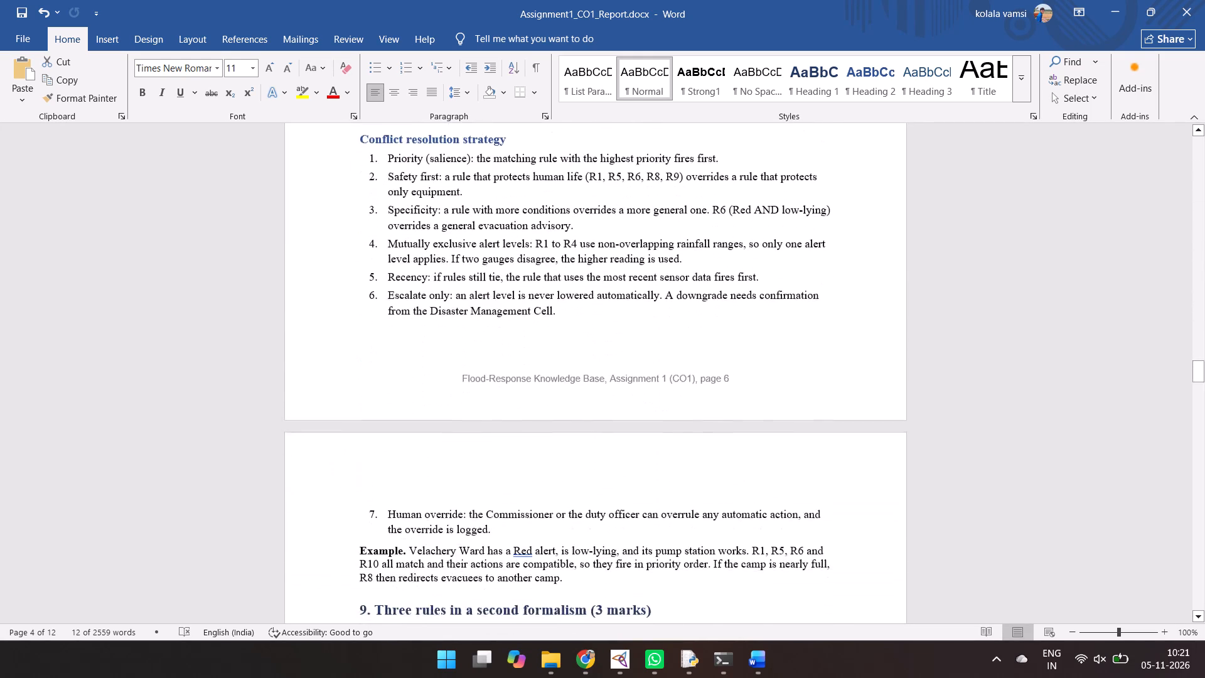
scroll(244, 308, "down", 5)
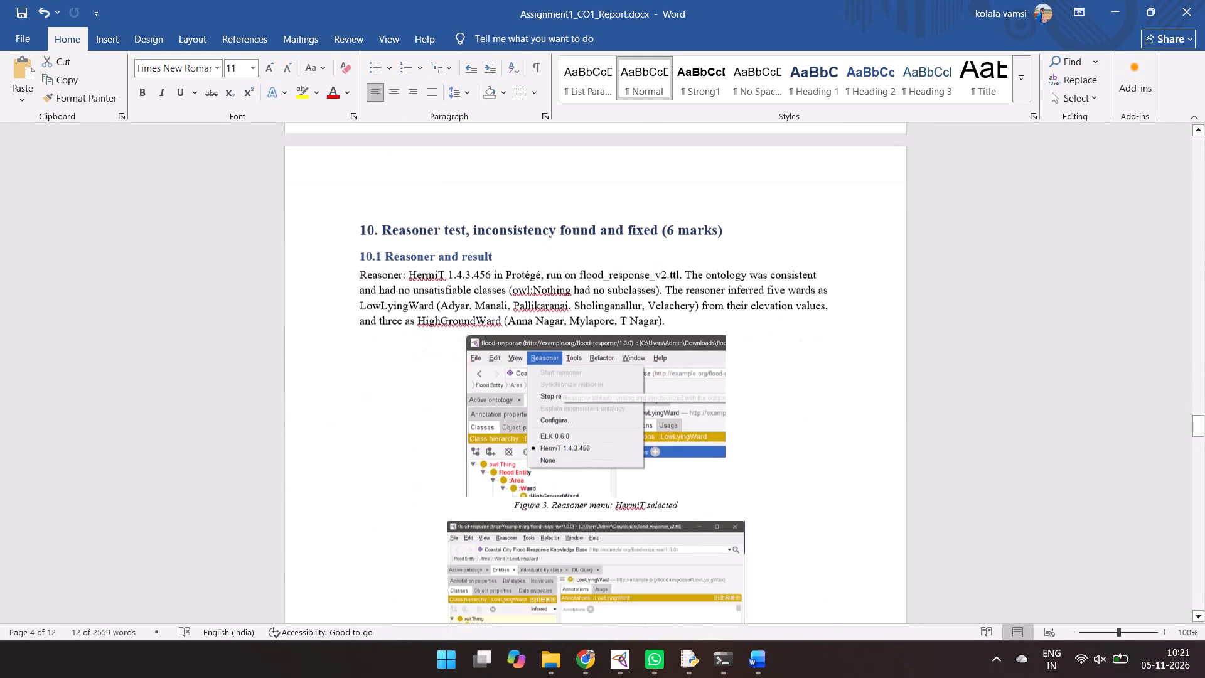
scroll(244, 308, "down", 1)
scroll(244, 308, "up", 1)
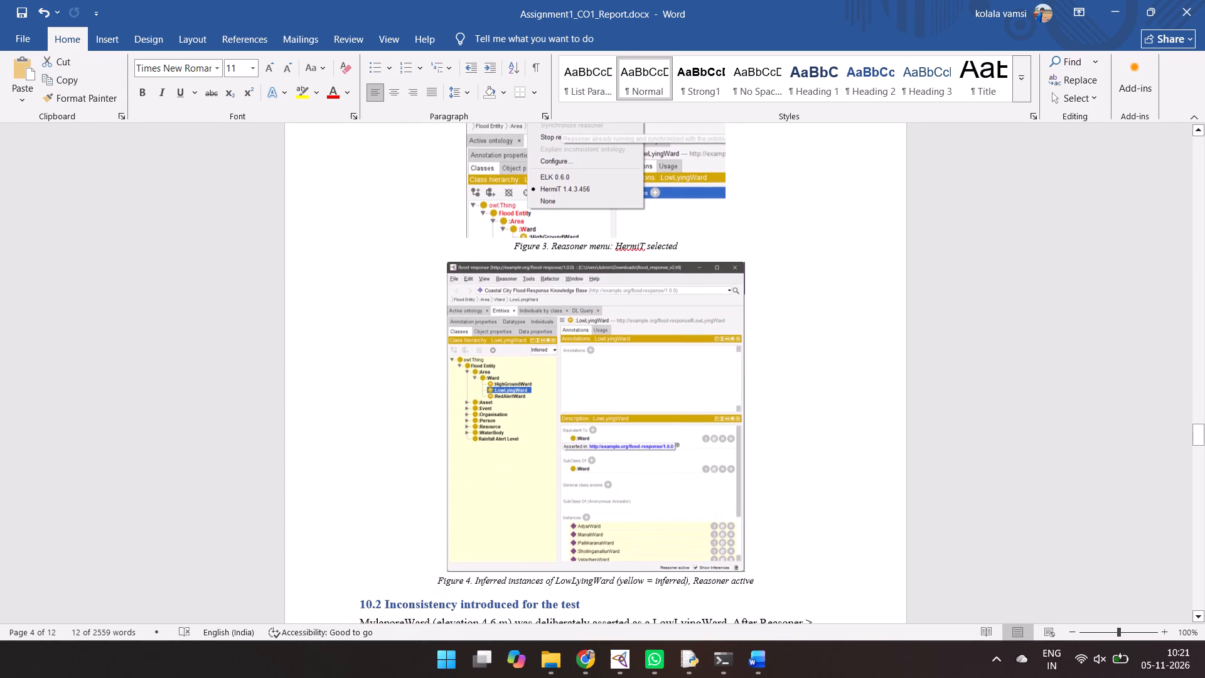
scroll(358, 320, "down", 2)
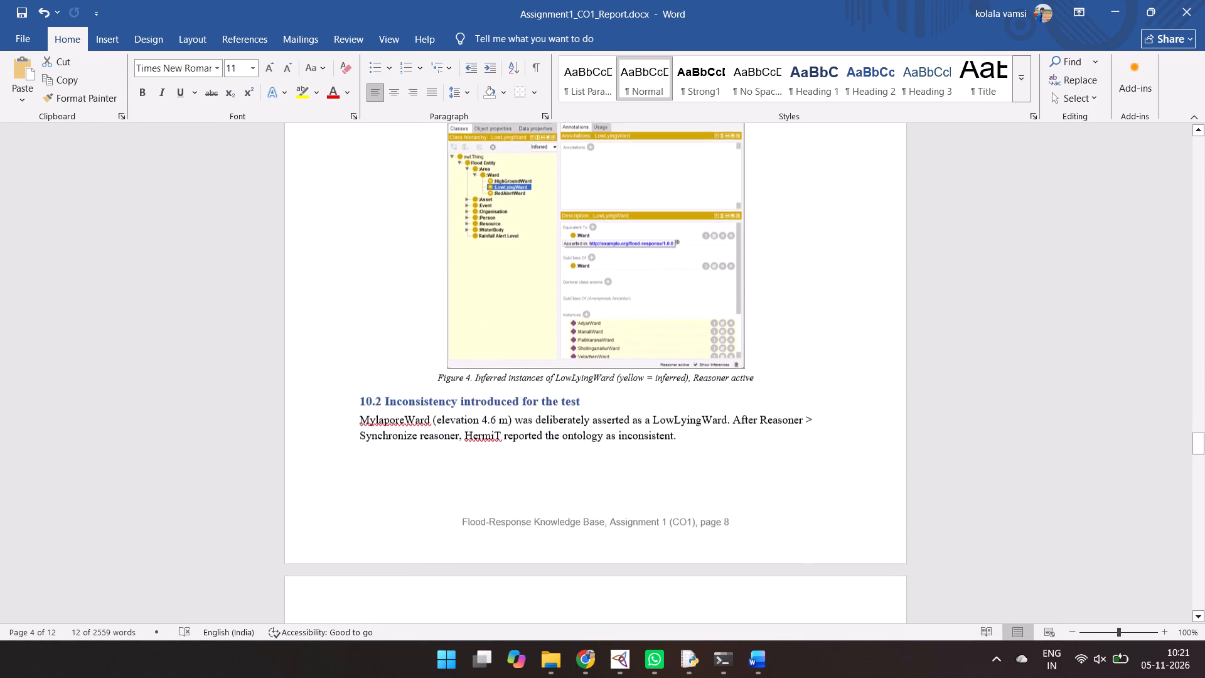
scroll(358, 320, "down", 3)
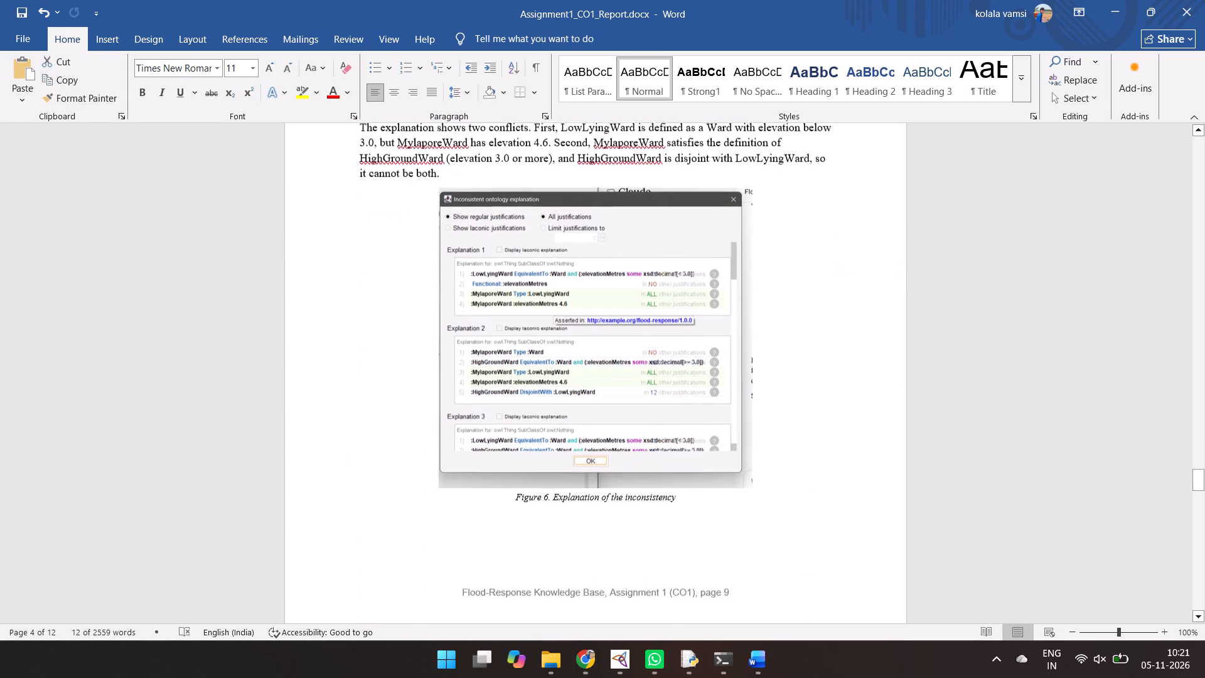
scroll(358, 320, "down", 4)
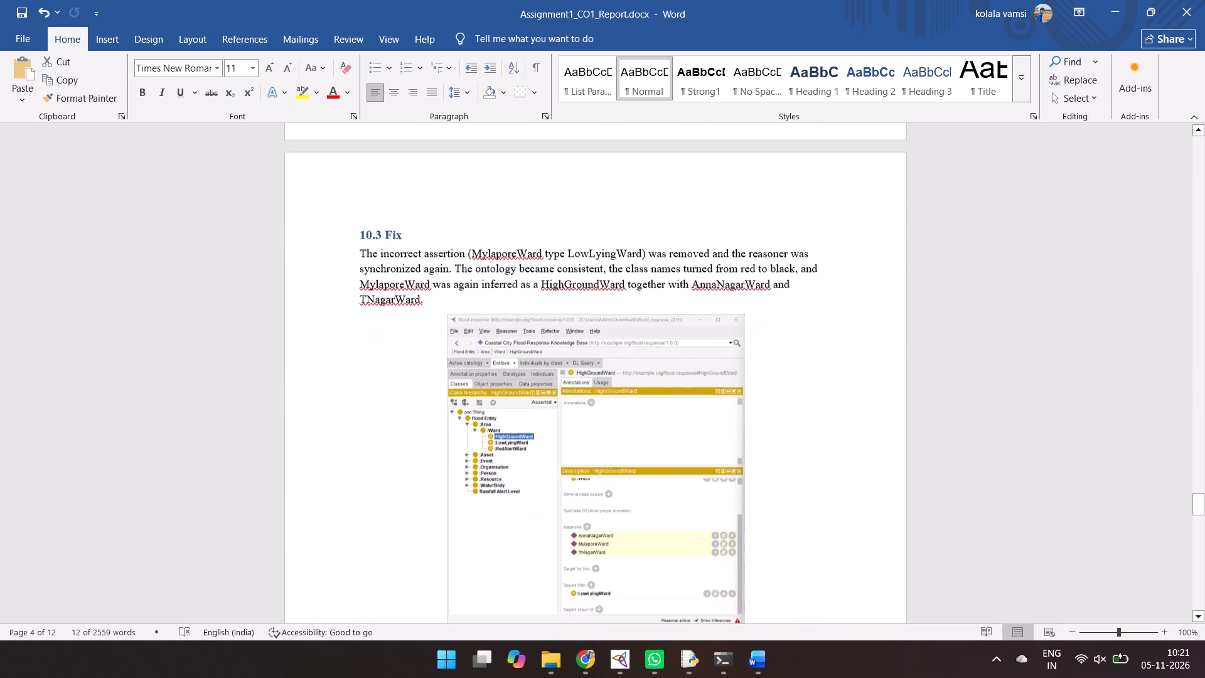
scroll(358, 320, "down", 2)
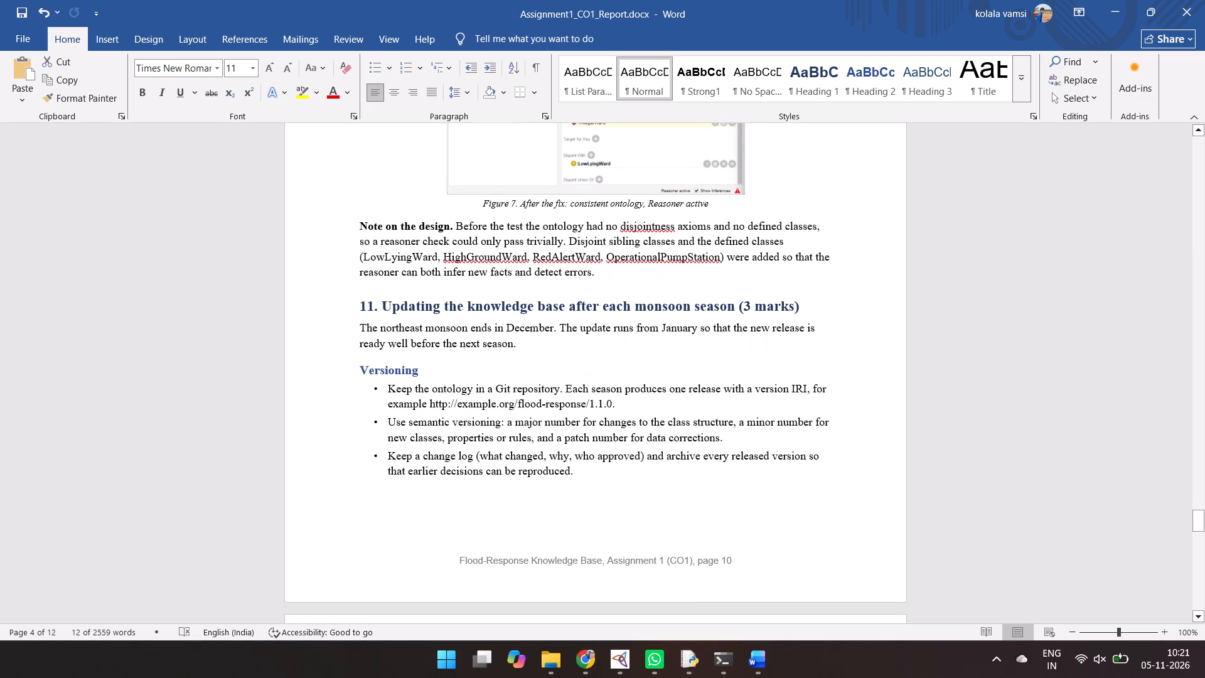
scroll(410, 268, "up", 7)
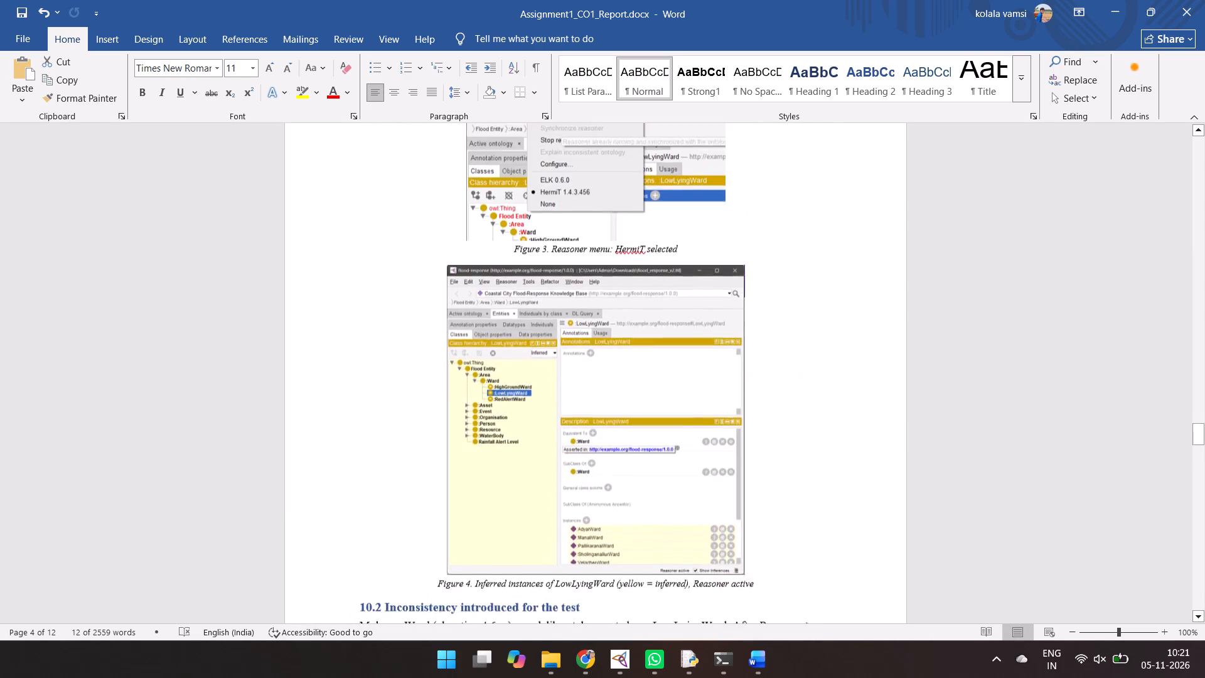
scroll(410, 268, "up", 8)
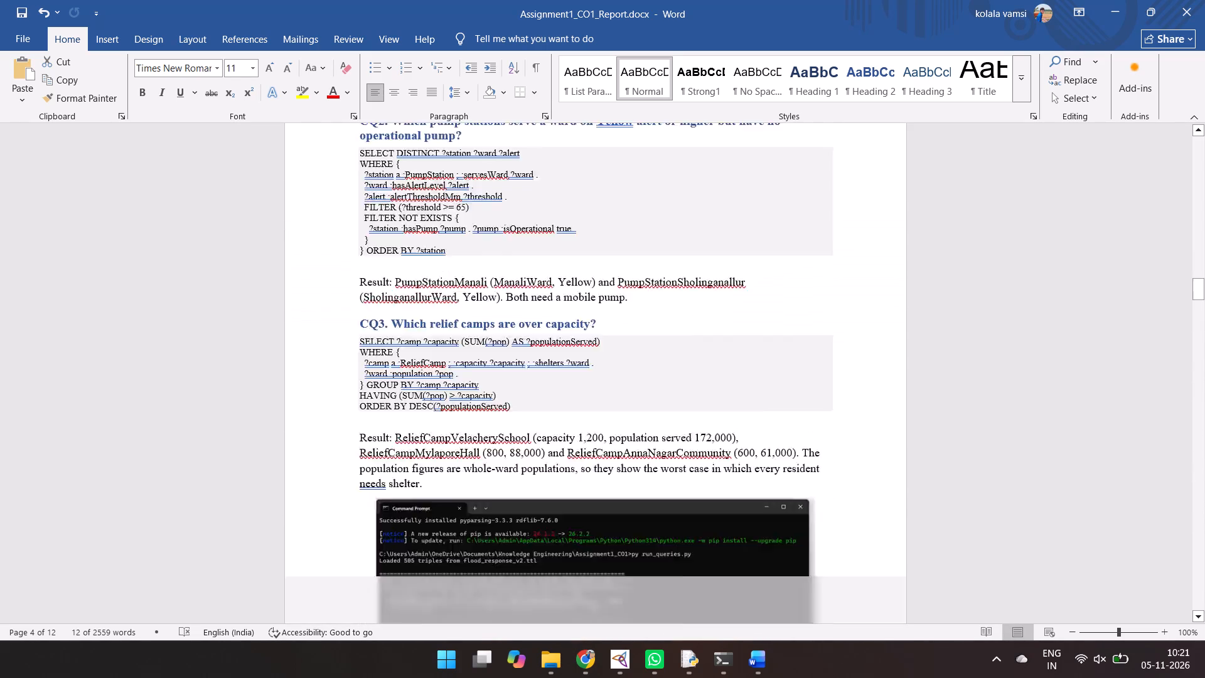
scroll(410, 268, "up", 6)
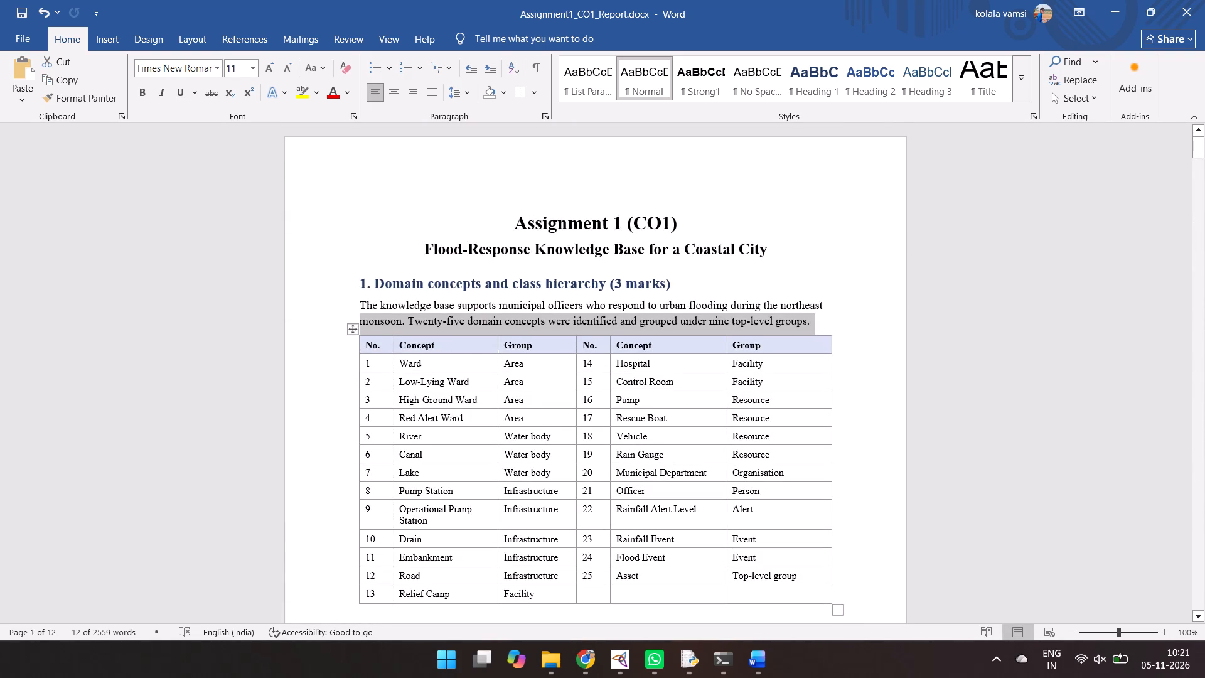
Justify the introductory paragraph under the section 4 Semantic network heading.
scroll(380, 357, "down", 4)
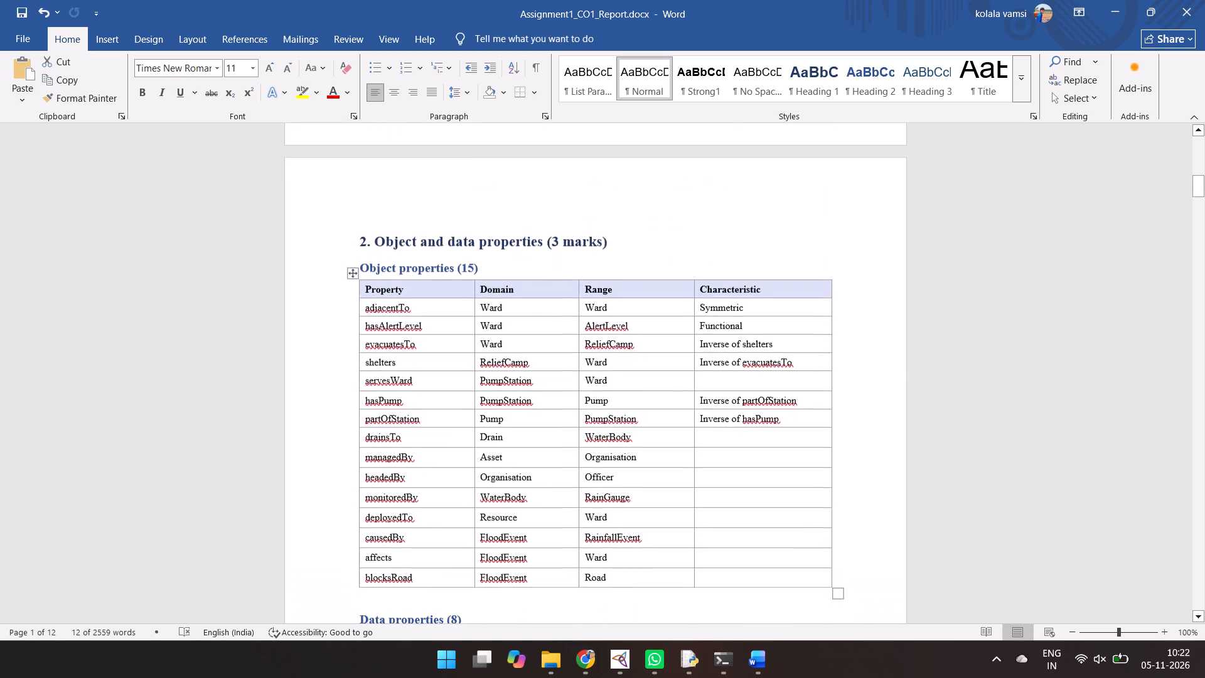
scroll(380, 357, "down", 2)
scroll(380, 357, "up", 1)
scroll(380, 357, "down", 1)
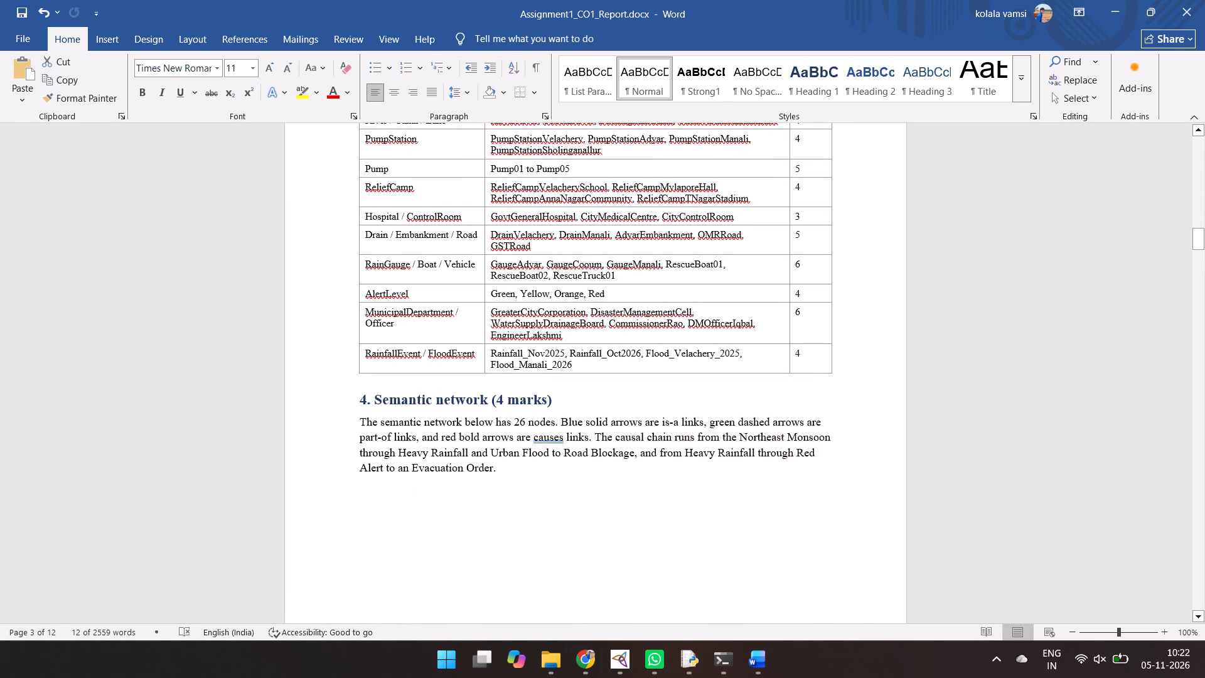
left_click_drag(358, 424, 503, 479)
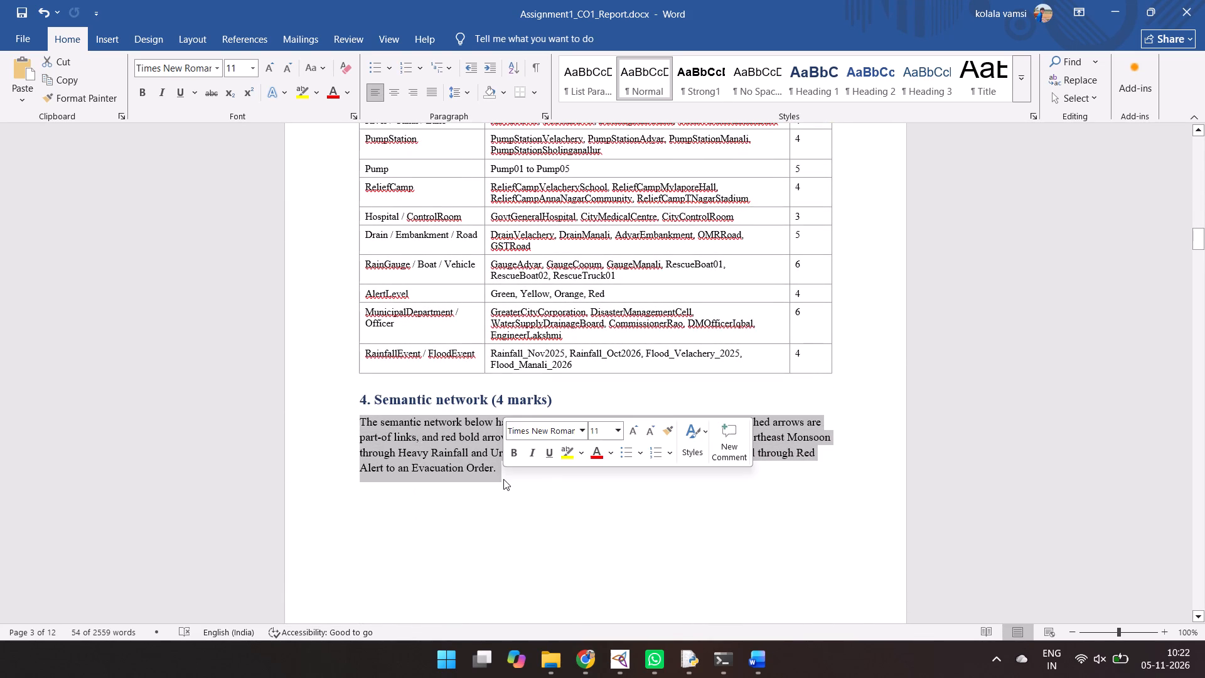
left_click(431, 92)
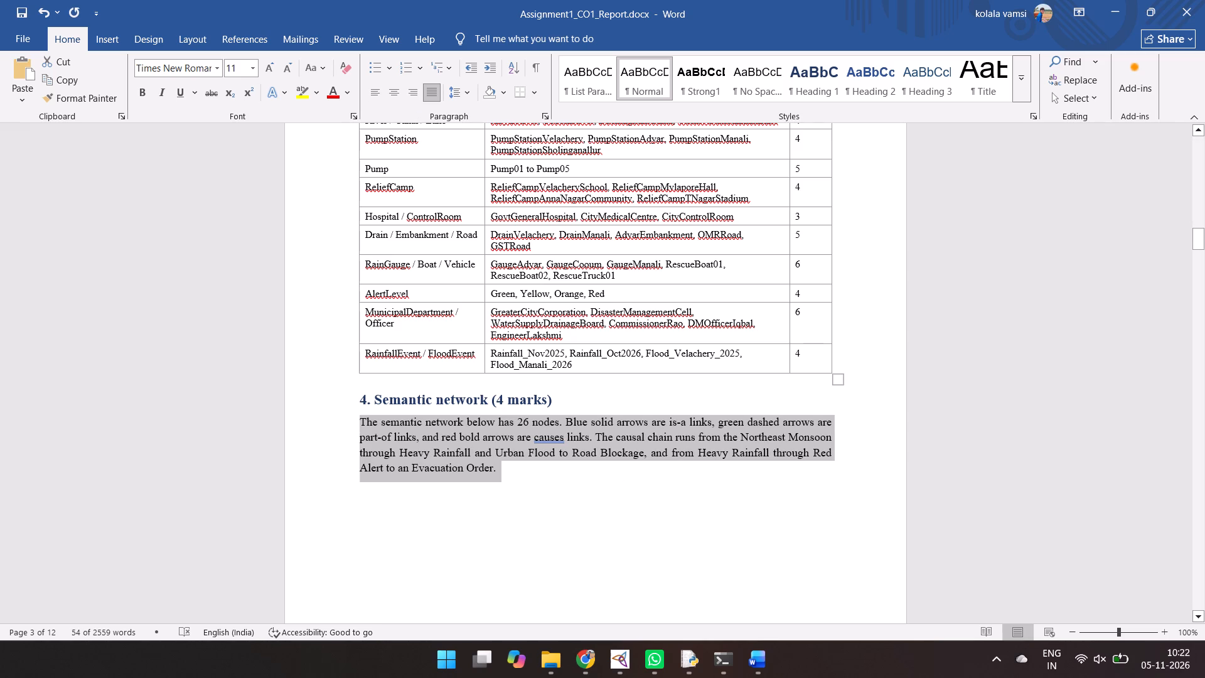
left_click(645, 512)
Justify the introductory paragraph under the section 3 heading, Ontology built in Protégé.
scroll(645, 512, "up", 4)
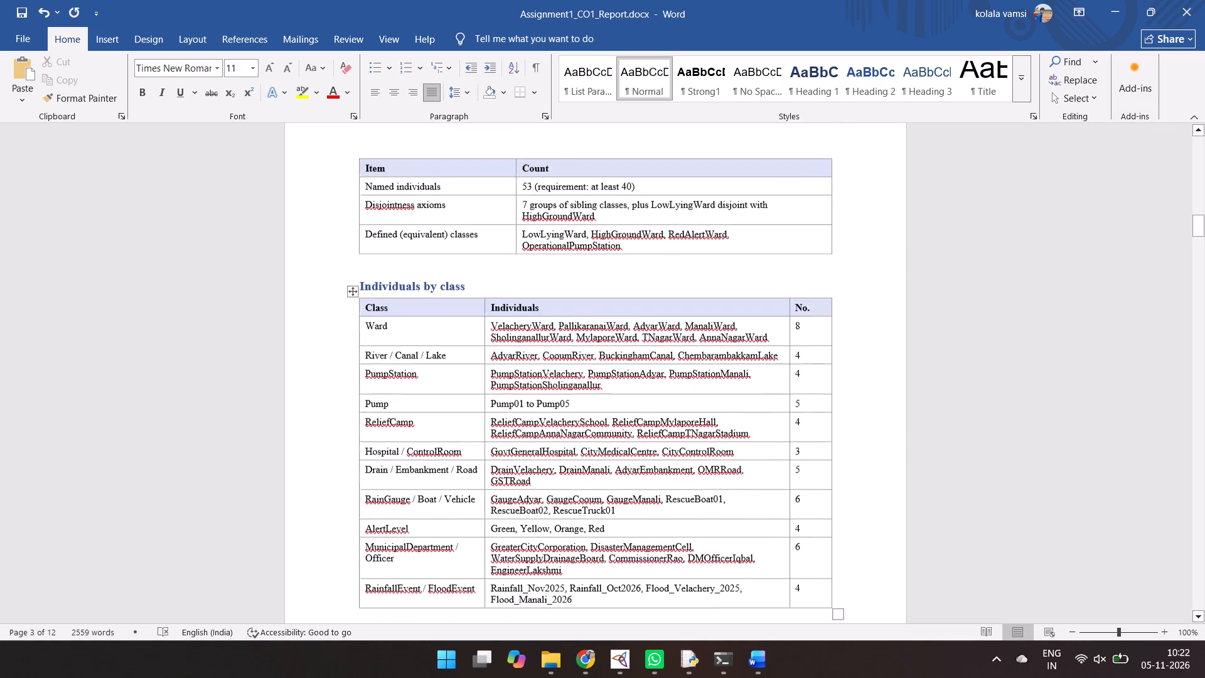
scroll(645, 512, "up", 3)
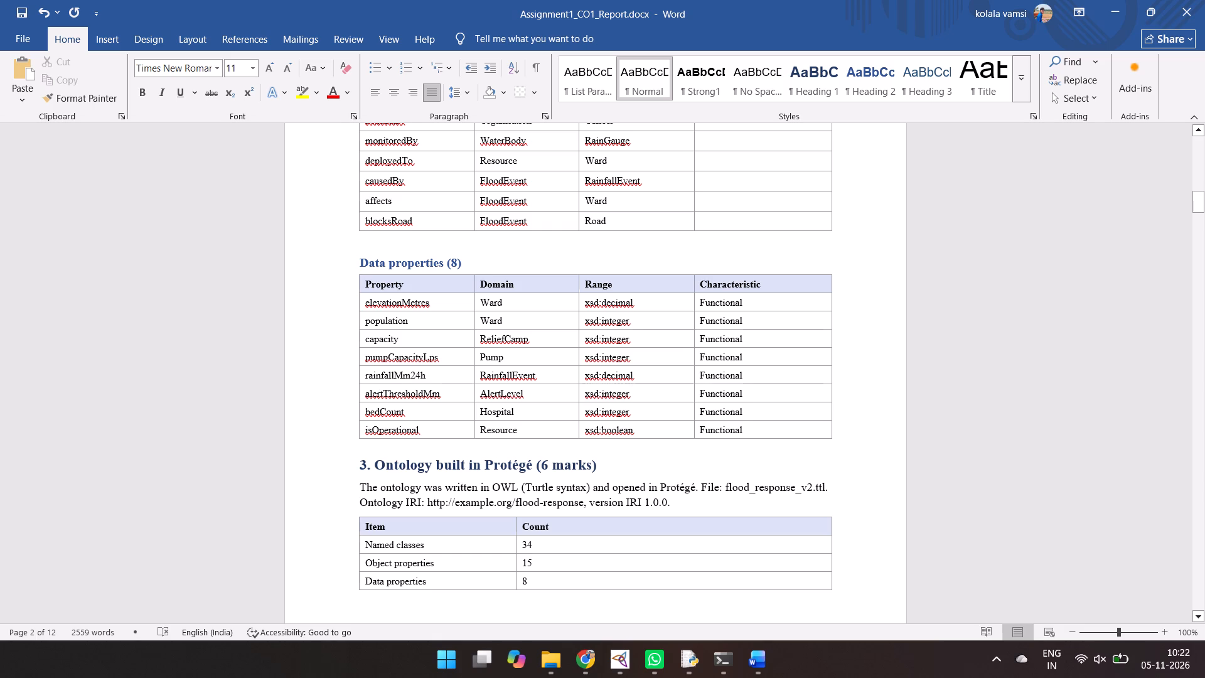
left_click_drag(360, 485, 701, 502)
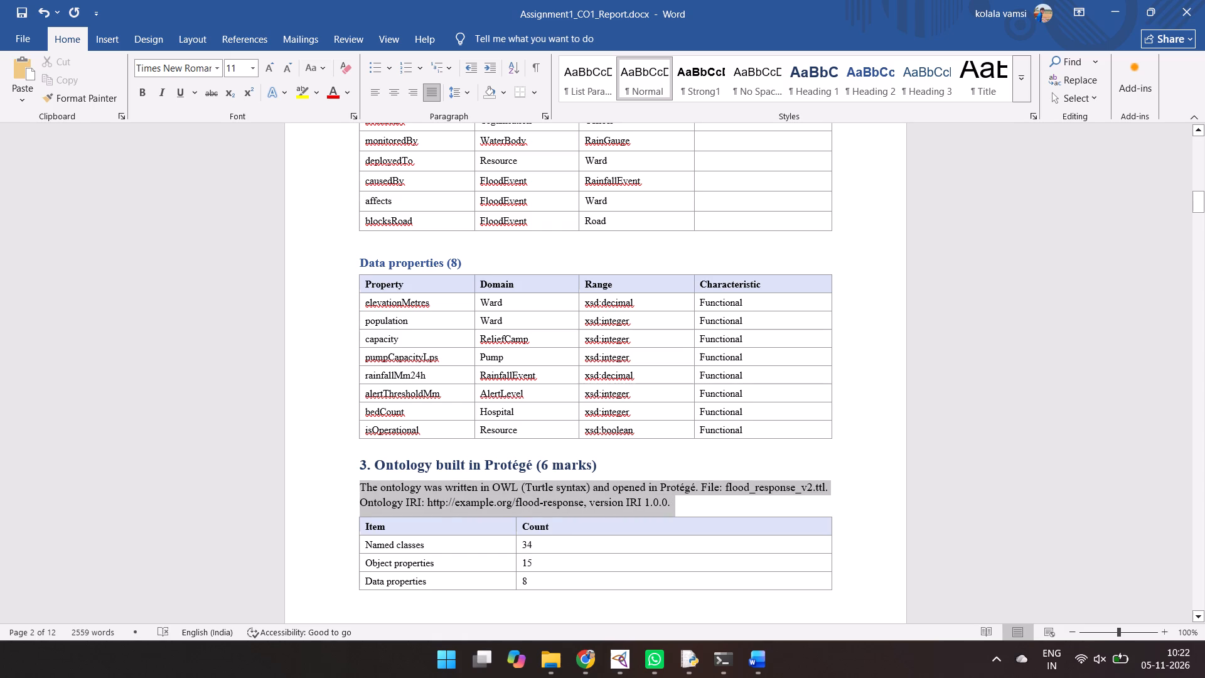
left_click_drag(701, 502, 702, 502)
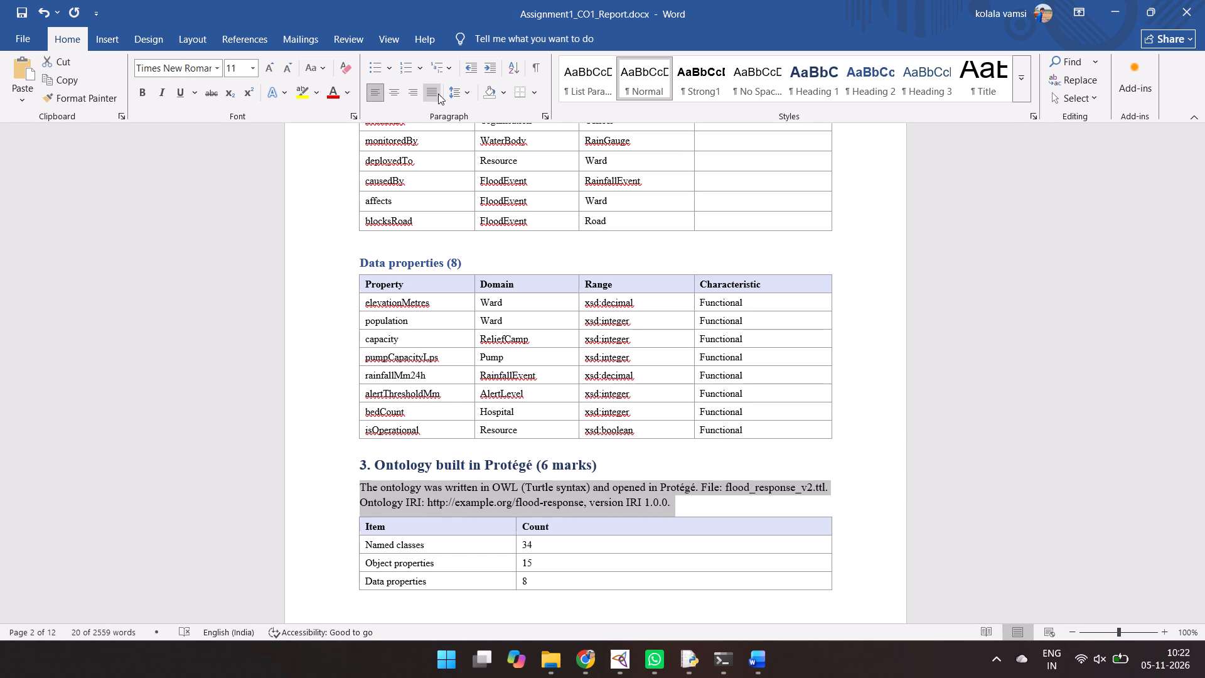
left_click(438, 94)
left_click(896, 340)
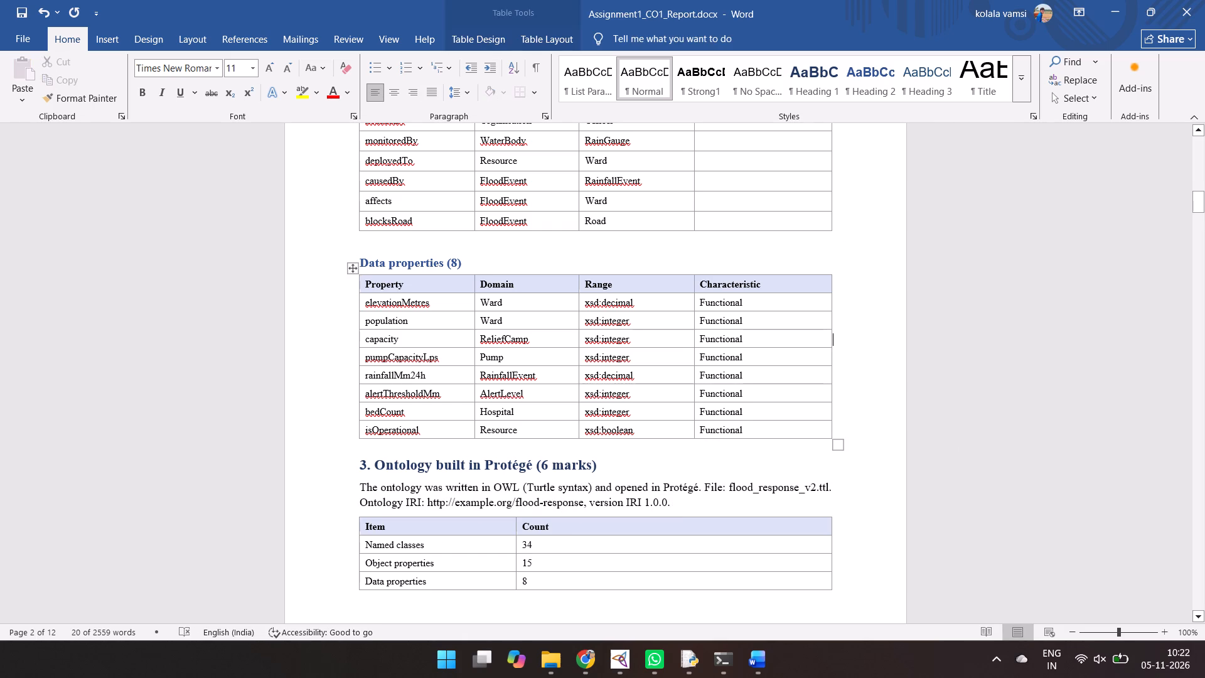
Enlarge the page view to 130% and examine the report from the class hierarchy through the semantic network to the CQ1 query.
scroll(896, 340, "up", 4)
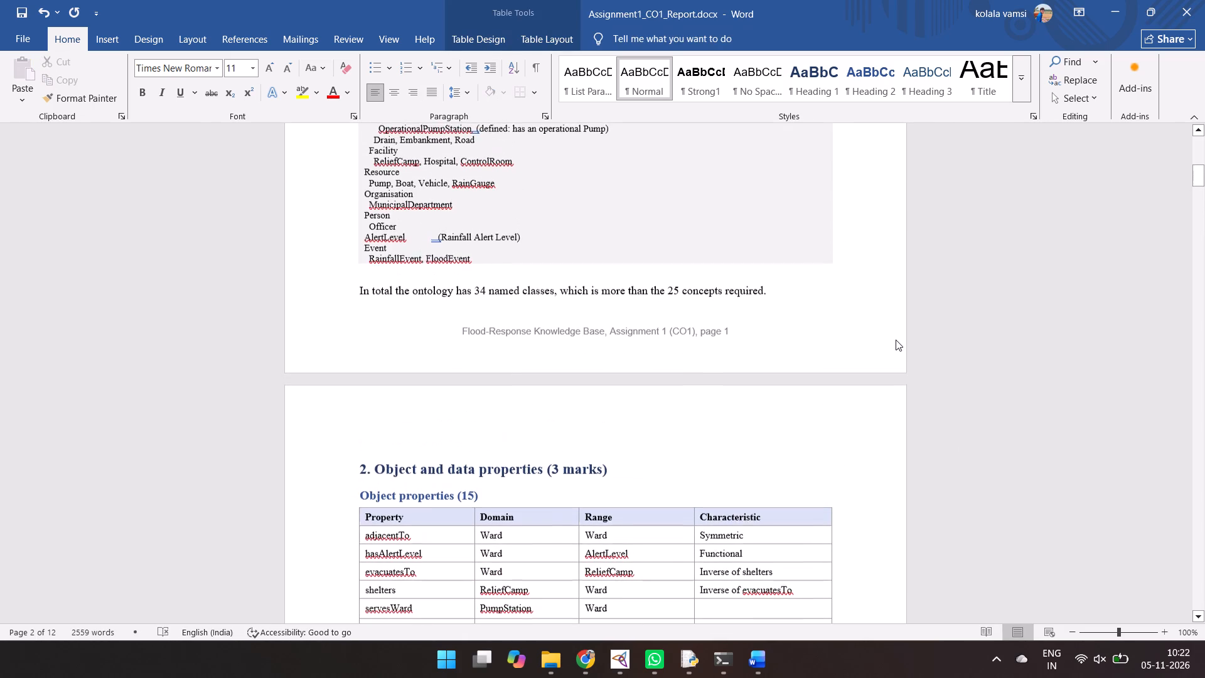
scroll(896, 340, "up", 2)
scroll(896, 340, "down", 1)
scroll(896, 340, "up", 1, "ctrl")
scroll(896, 340, "down", 1, "ctrl")
scroll(896, 340, "up", 1, "ctrl")
scroll(896, 340, "down", 1, "ctrl")
scroll(896, 340, "up", 1, "ctrl")
scroll(896, 340, "down", 1, "ctrl")
scroll(896, 340, "up", 1, "ctrl")
scroll(896, 340, "down", 1, "ctrl")
scroll(896, 340, "down", 5)
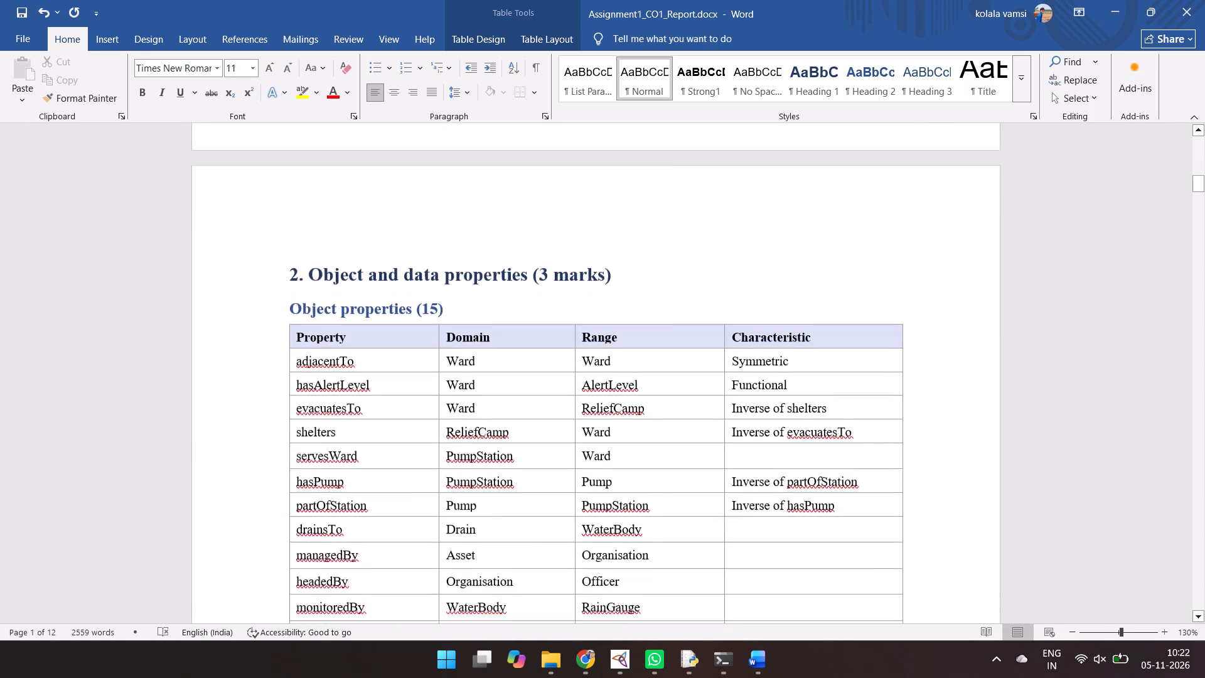
scroll(896, 340, "down", 6)
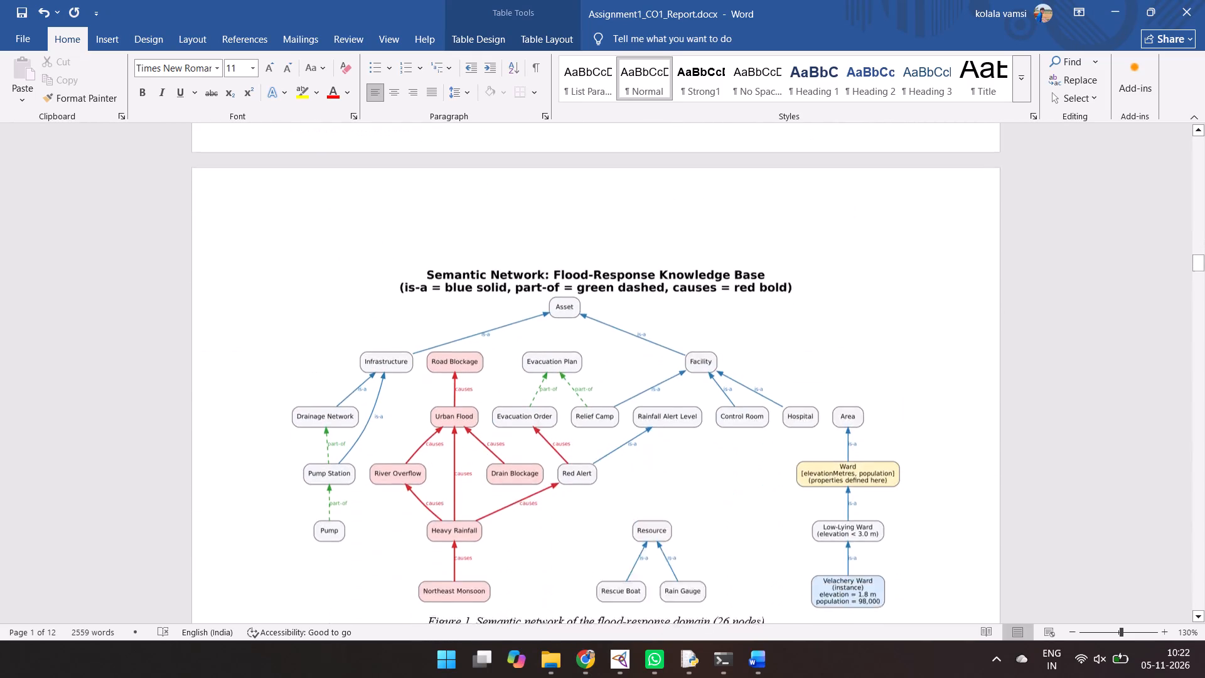
scroll(896, 340, "down", 1)
scroll(896, 340, "up", 3)
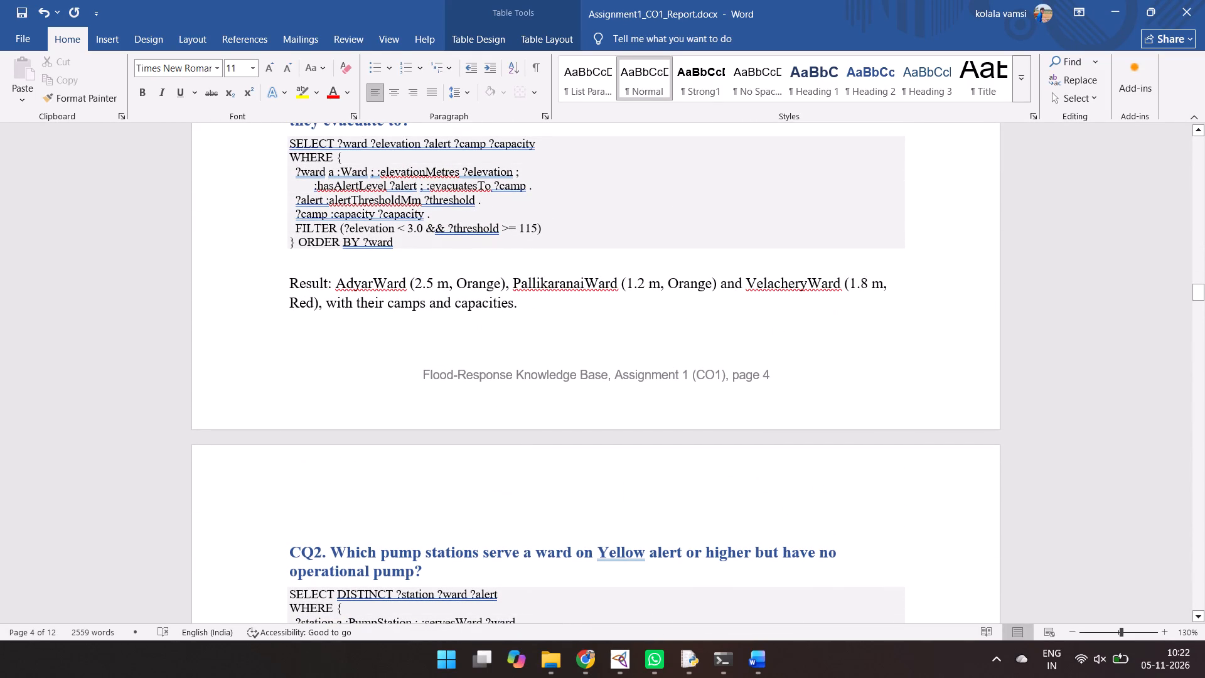
Justify the Result paragraph below the CQ1 query, about AdyarWard, PallikaranaiWard and VelacheryWard.
left_click(515, 297)
left_click_drag(516, 298, 317, 289)
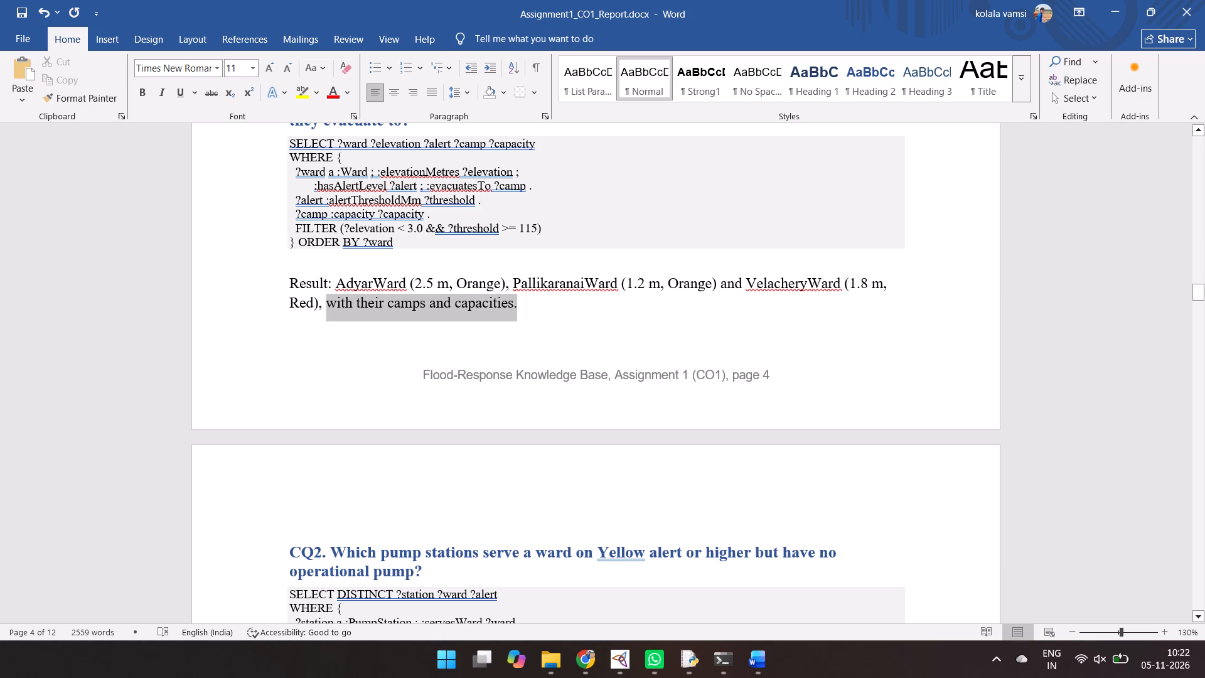
left_click_drag(317, 289, 267, 273)
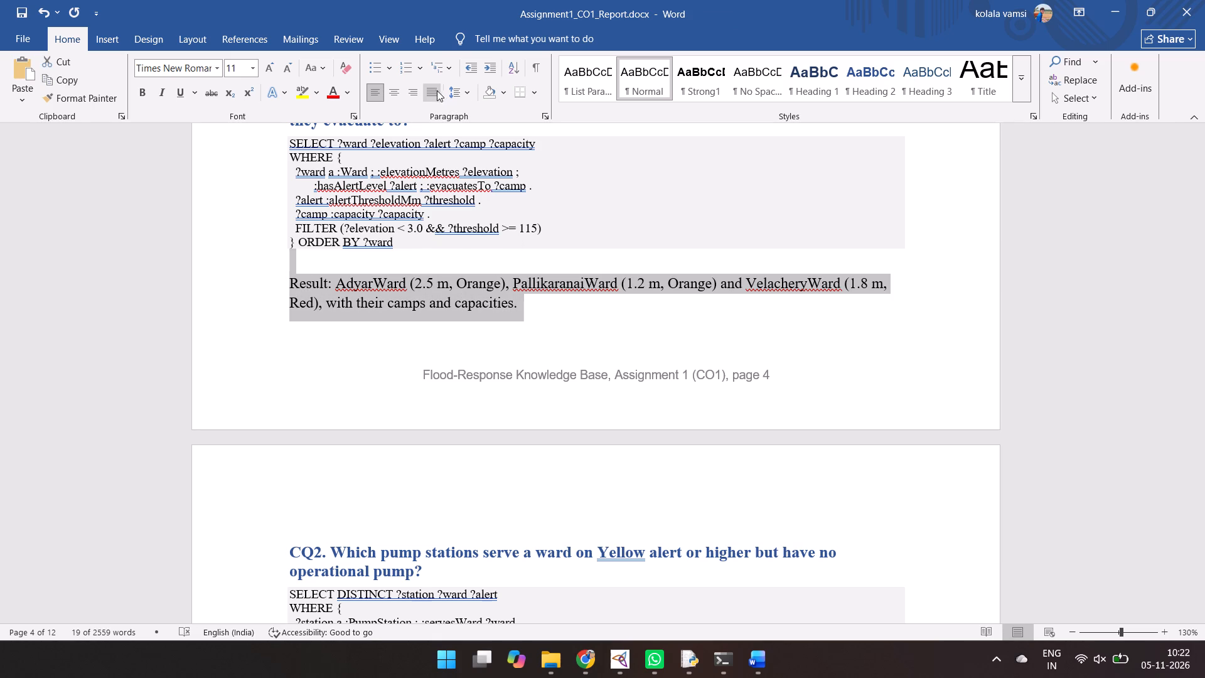
left_click(432, 89)
left_click(378, 390)
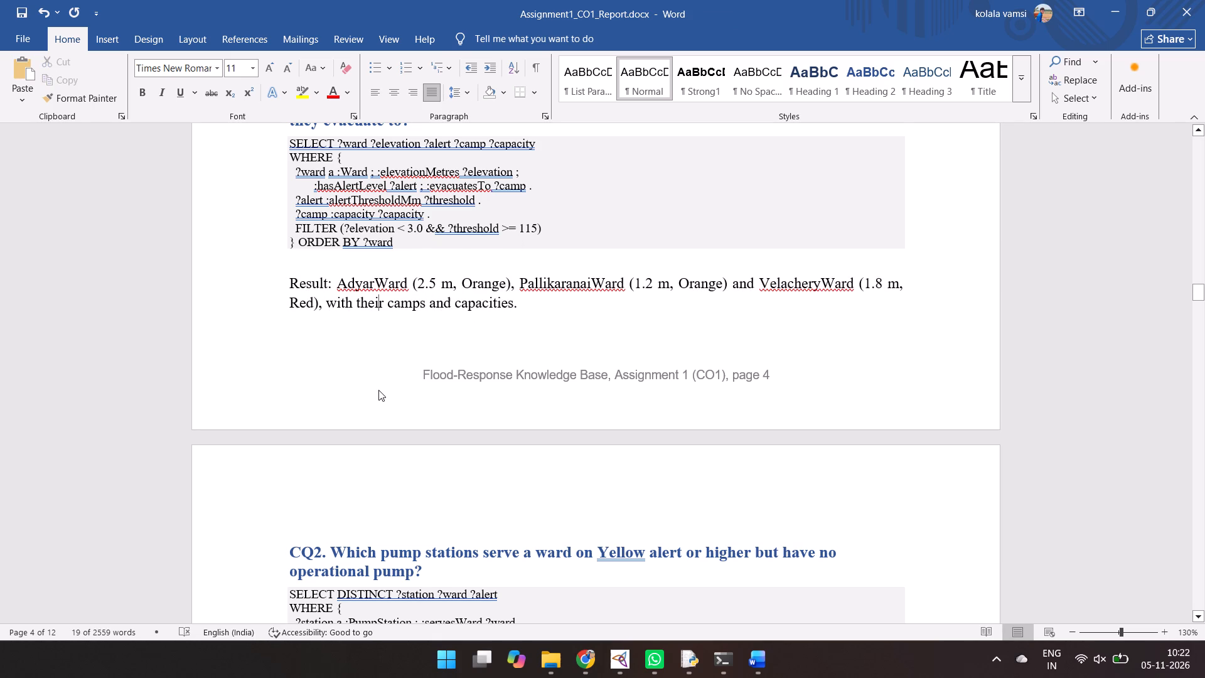
Justify the Result paragraph below the CQ3 query on relief camps over capacity.
scroll(378, 390, "down", 4)
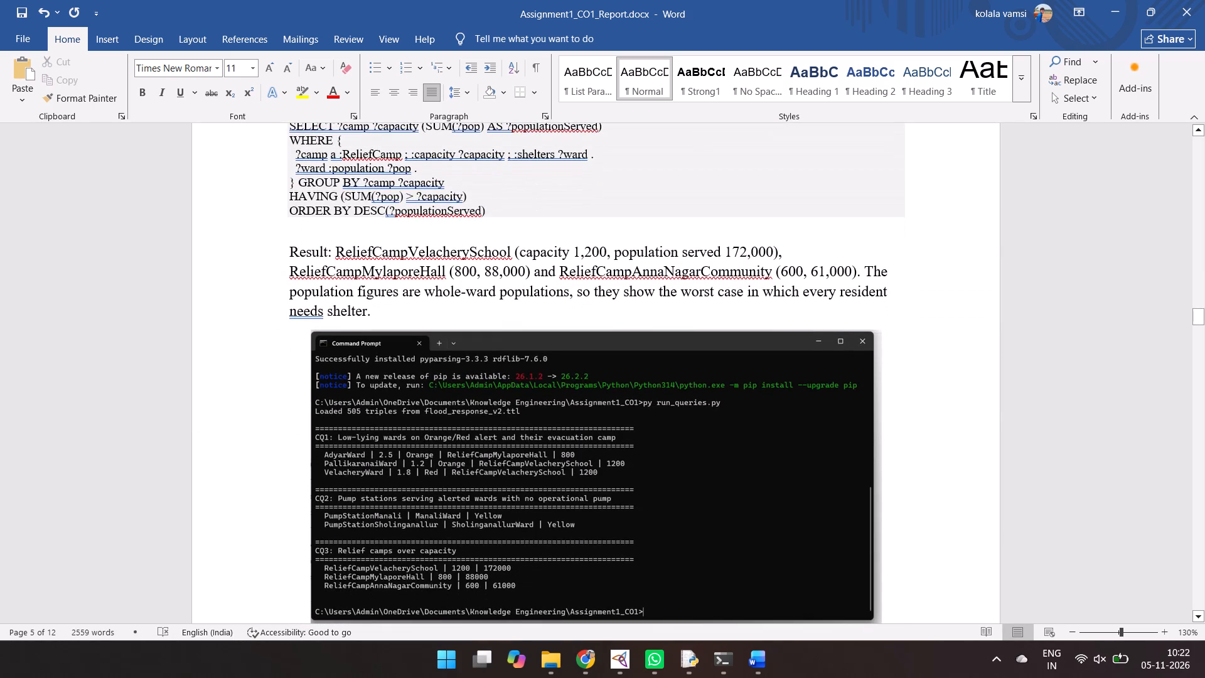
left_click_drag(273, 236, 326, 267)
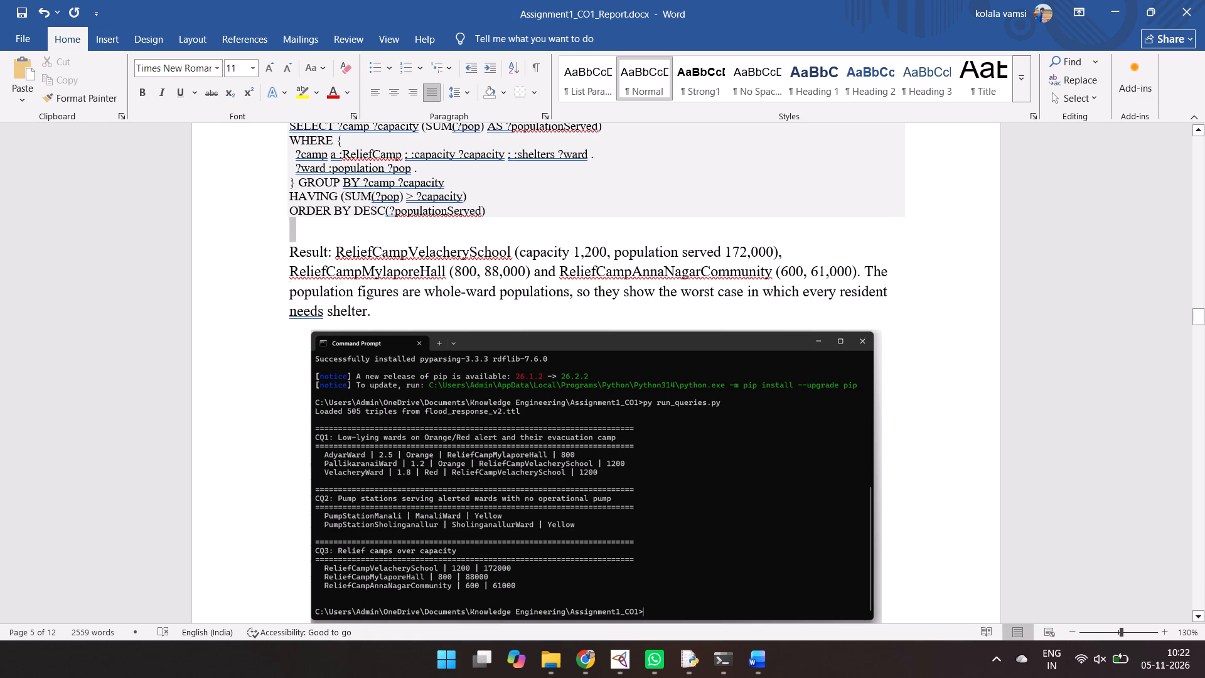
left_click_drag(326, 267, 380, 303)
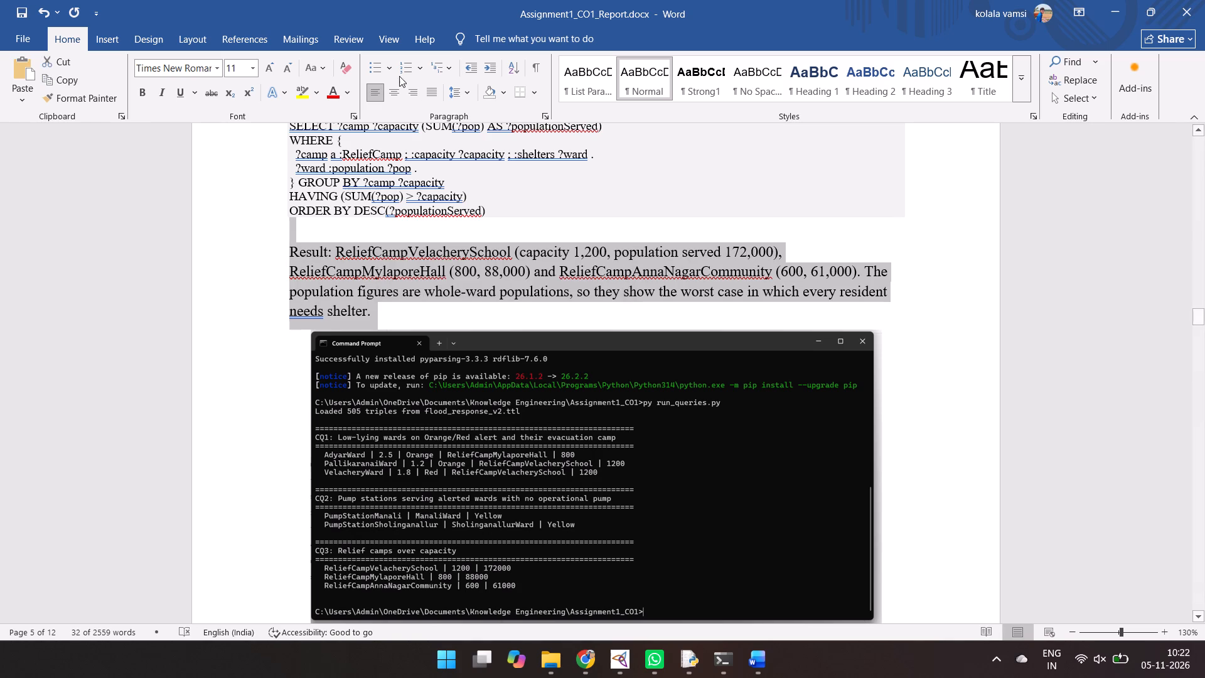
left_click(429, 94)
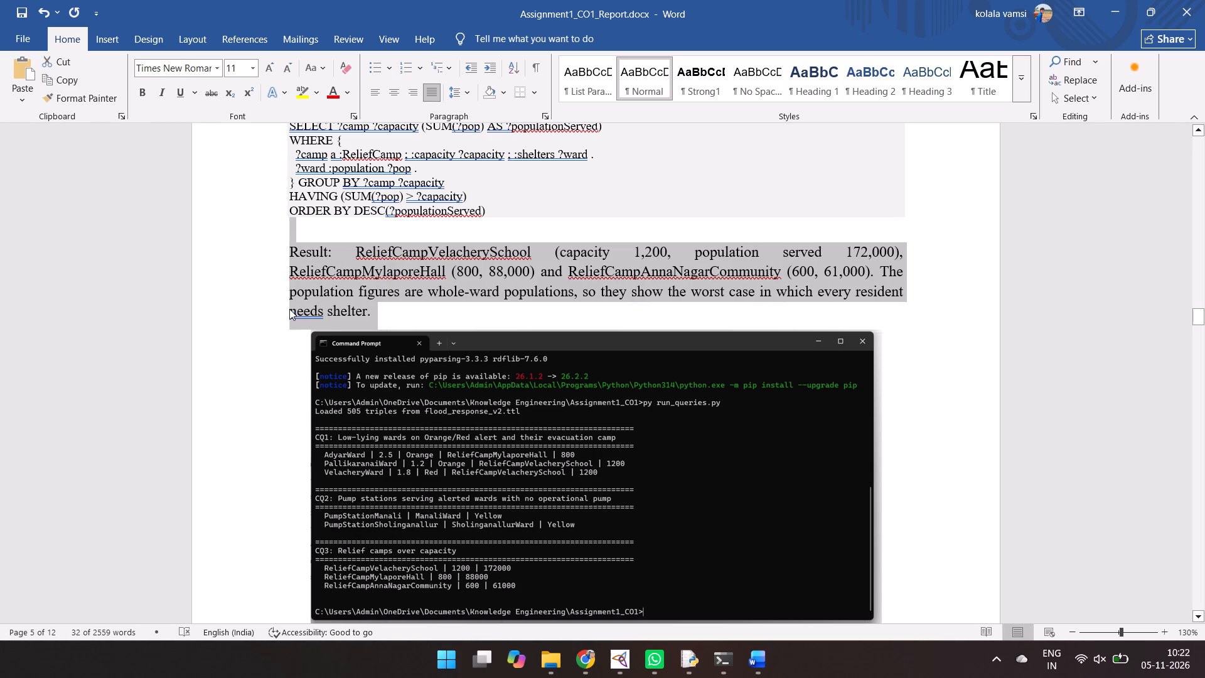
left_click(283, 367)
scroll(283, 367, "up", 2)
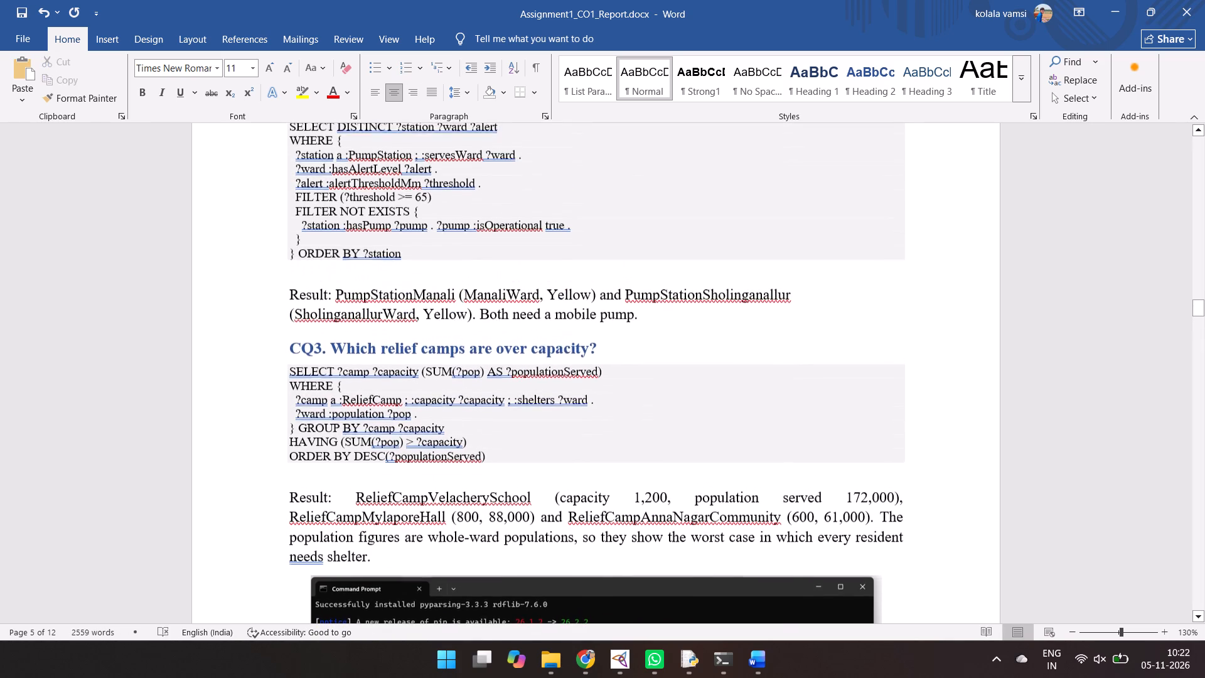
Justify the Result paragraph below the CQ2 query, about PumpStationManali and PumpStationSholinganallur.
scroll(283, 367, "up", 1)
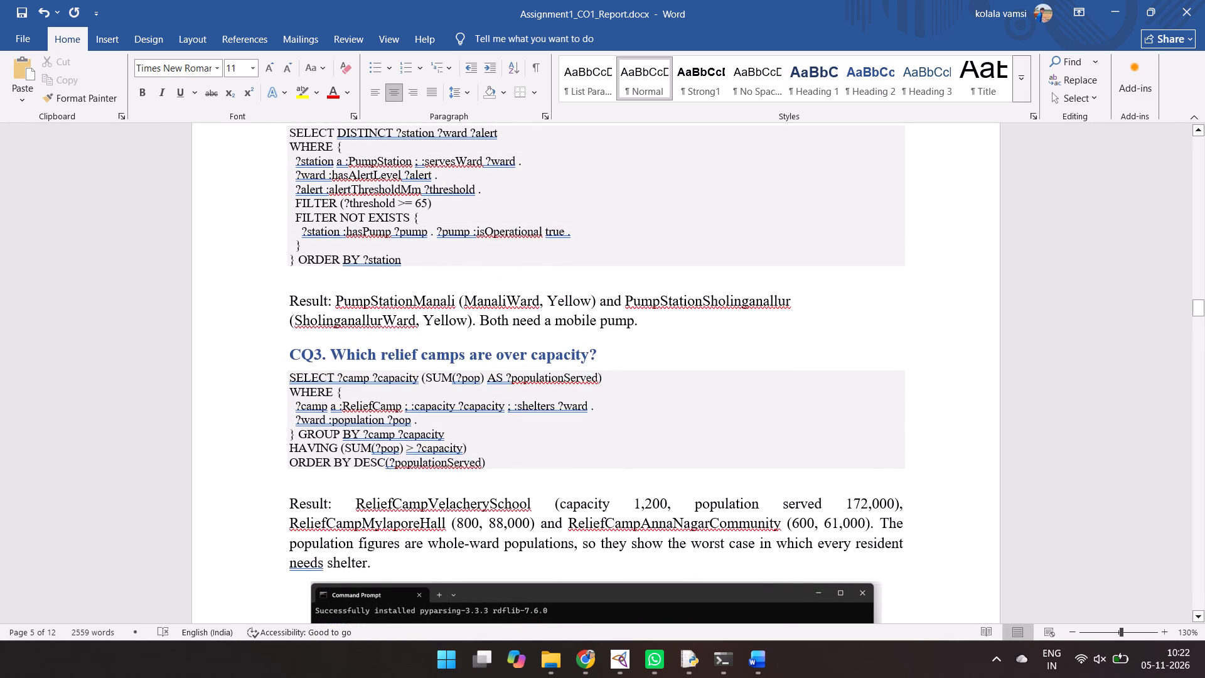
left_click_drag(287, 298, 606, 319)
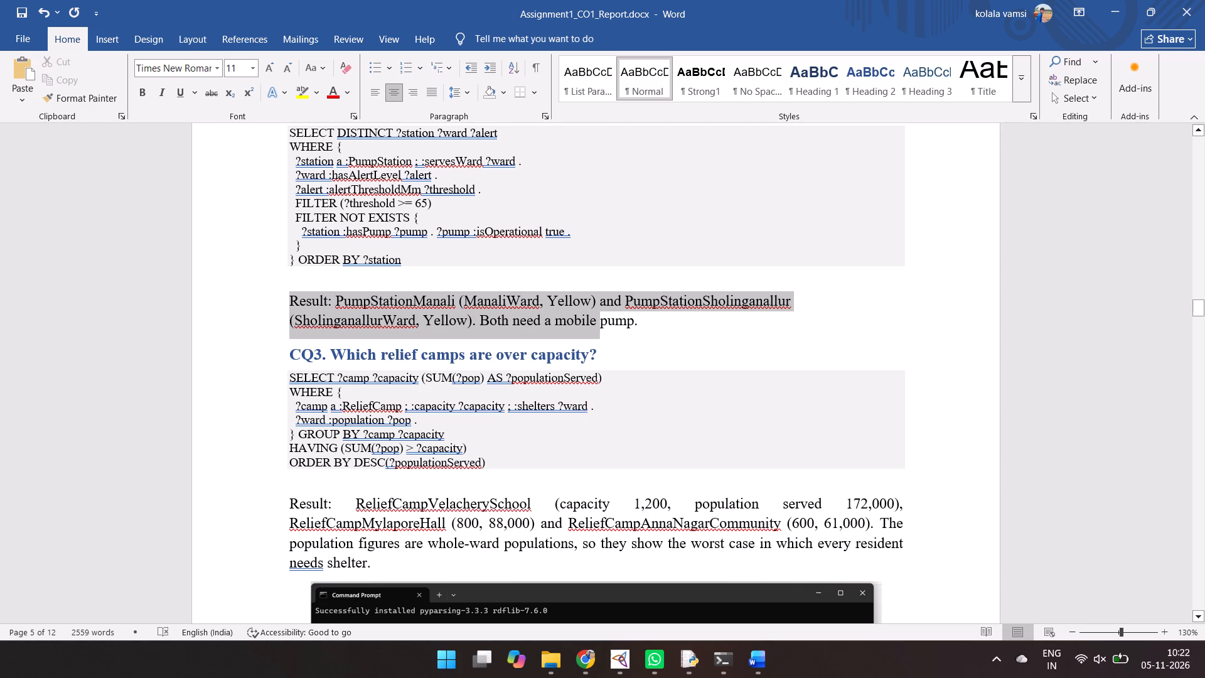
left_click_drag(606, 319, 646, 320)
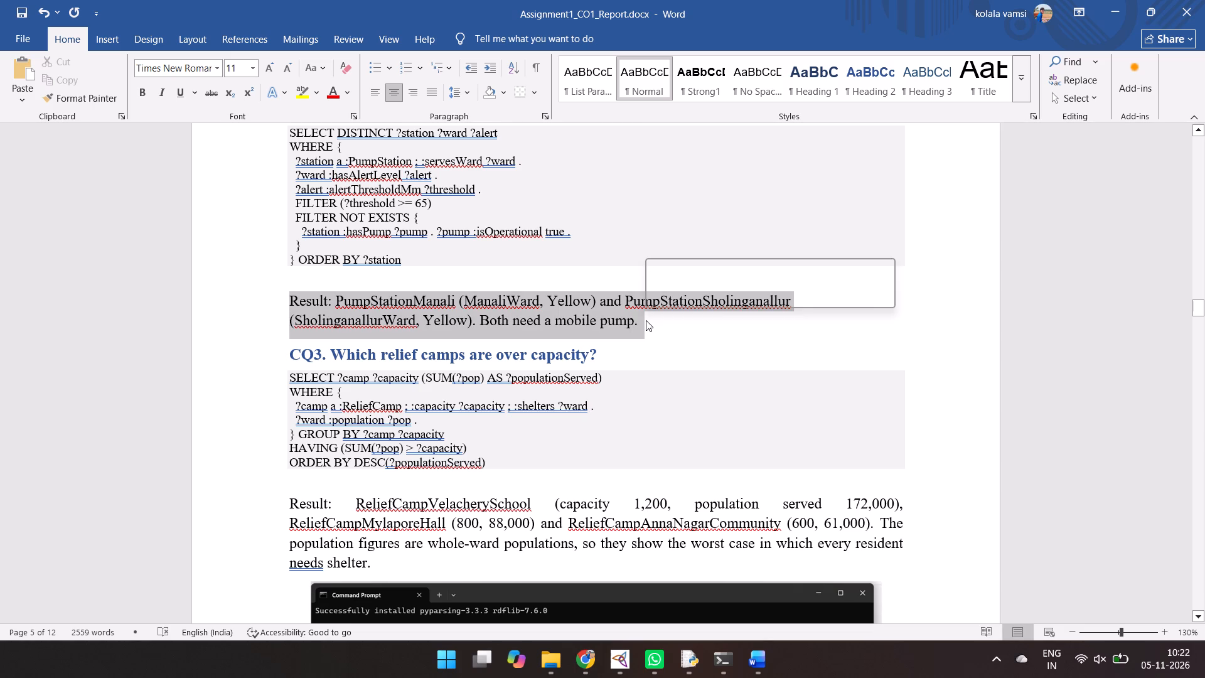
left_click(428, 90)
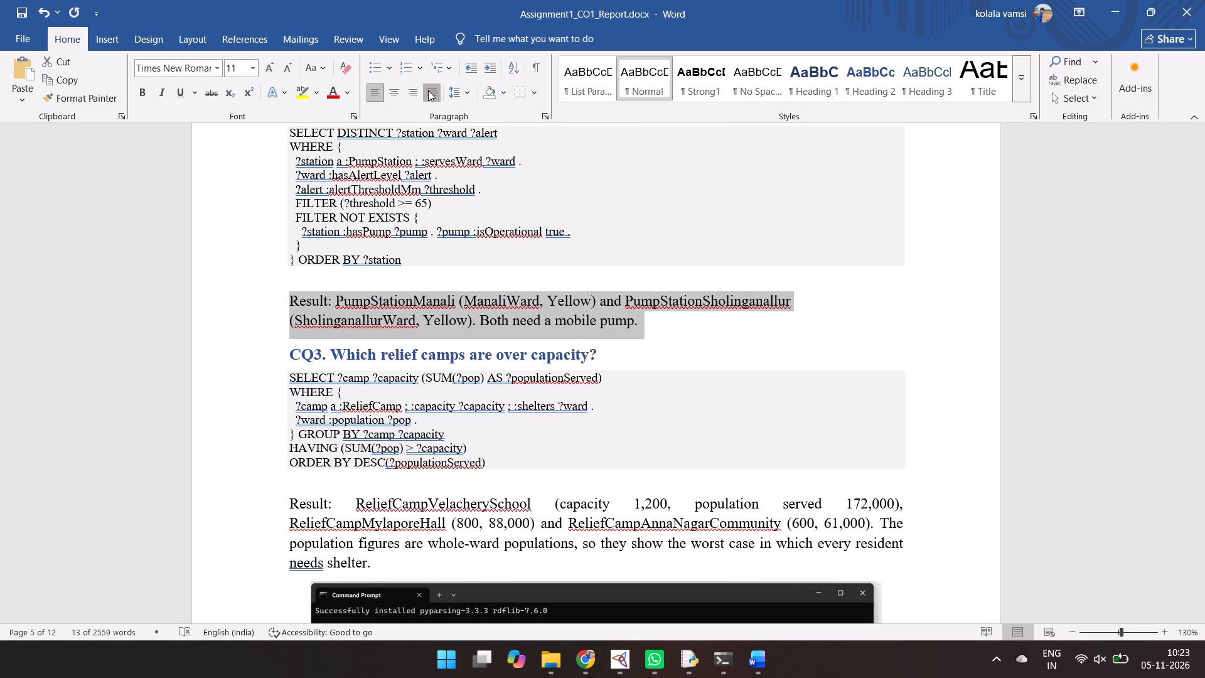
left_click(597, 290)
Justify the introductory paragraph under the section 7 heading, Production rules, about the twelve IF-THEN rules.
scroll(597, 290, "down", 3)
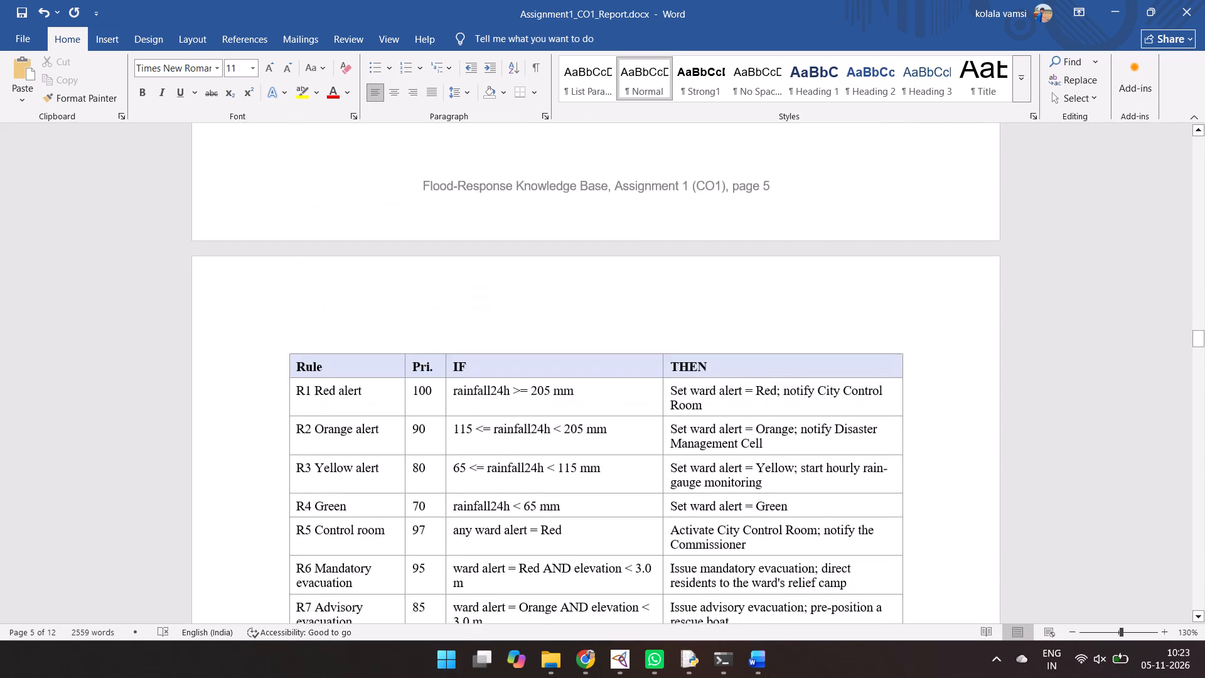
scroll(597, 290, "up", 2)
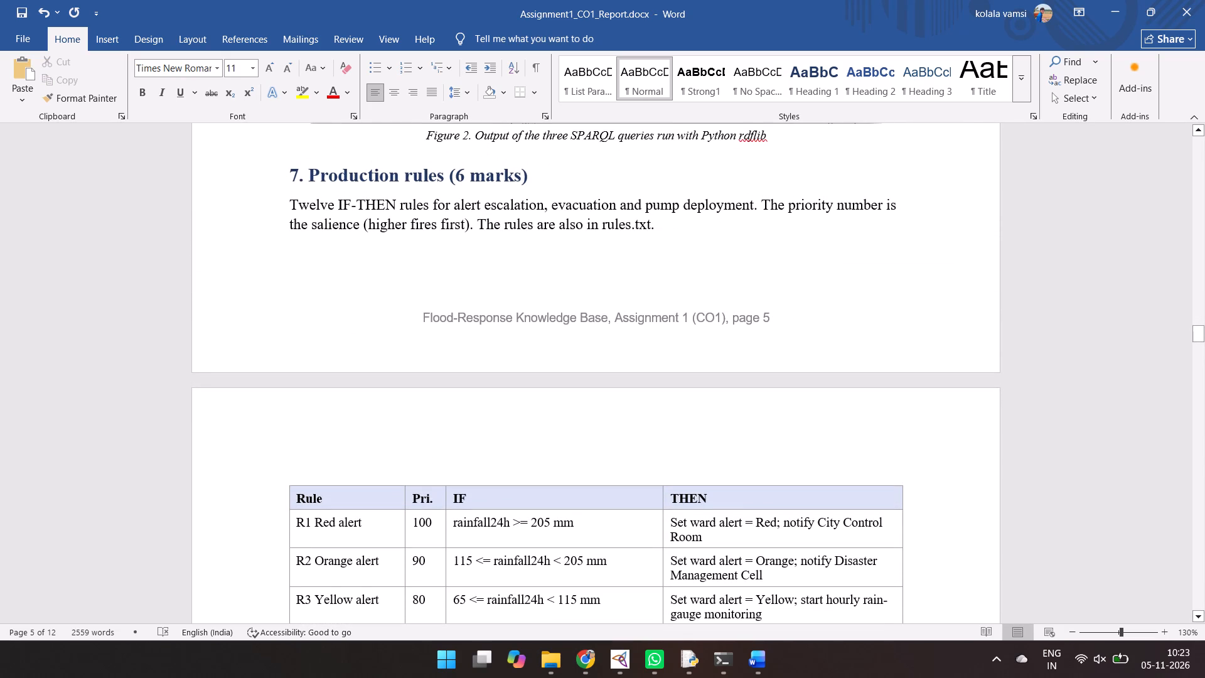
left_click_drag(289, 195, 665, 226)
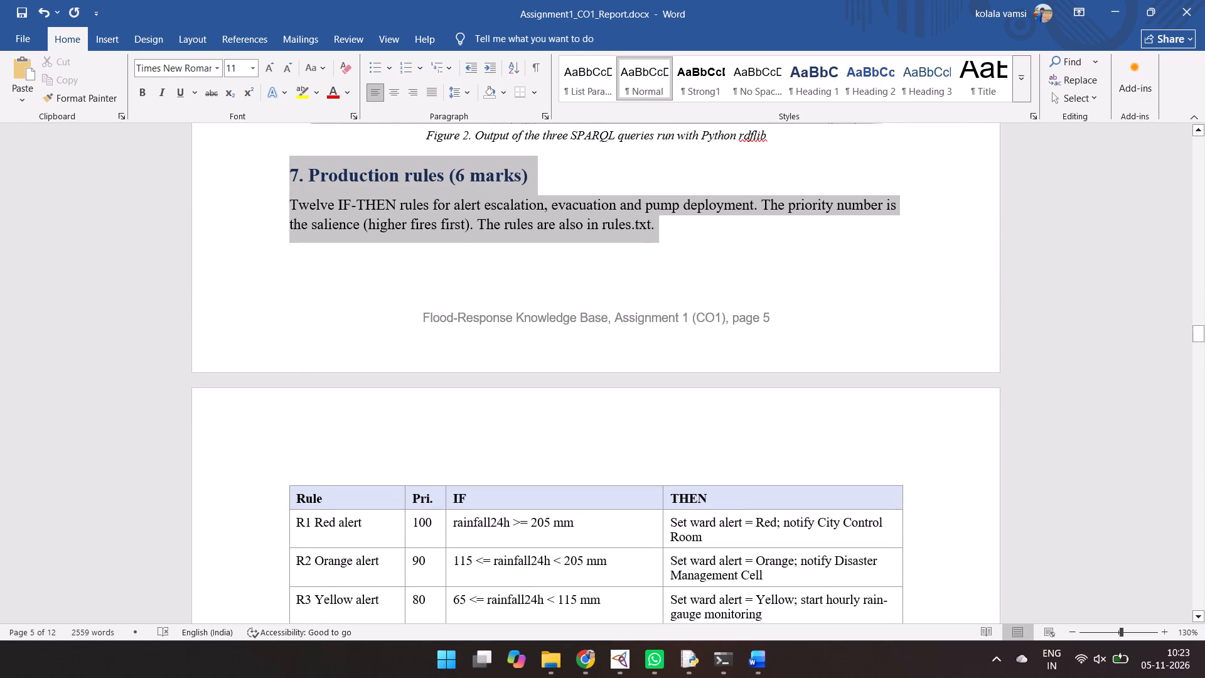
left_click_drag(665, 226, 667, 227)
left_click(479, 223)
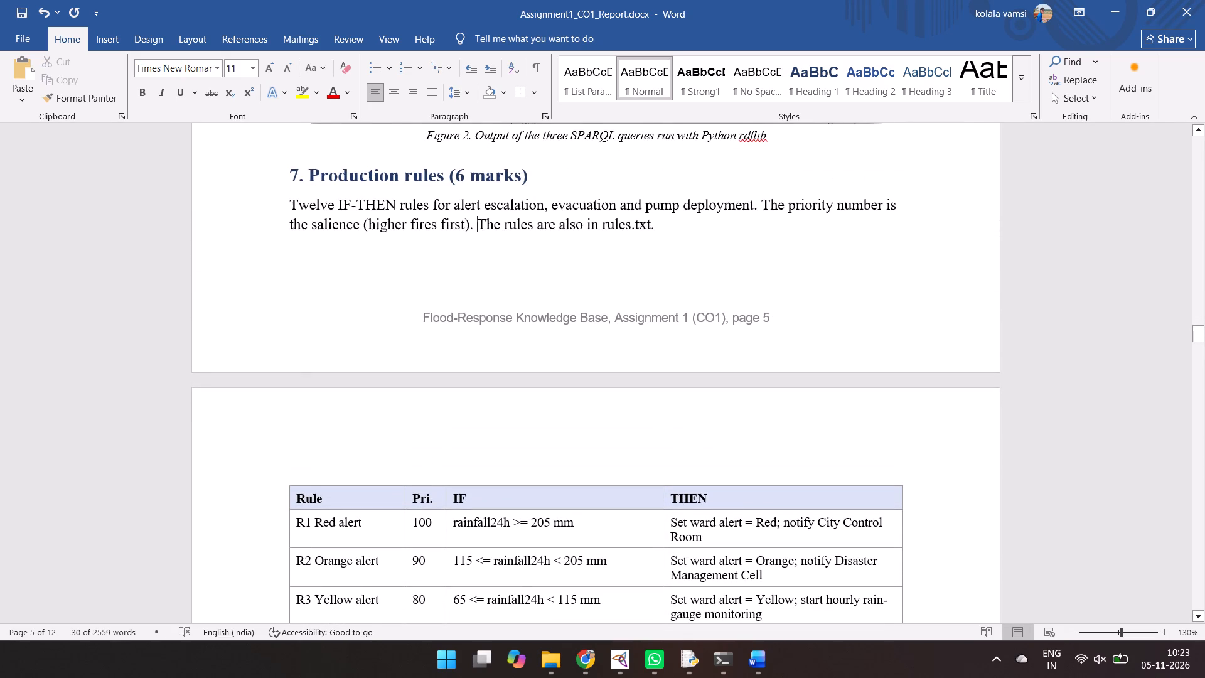
left_click_drag(288, 200, 557, 213)
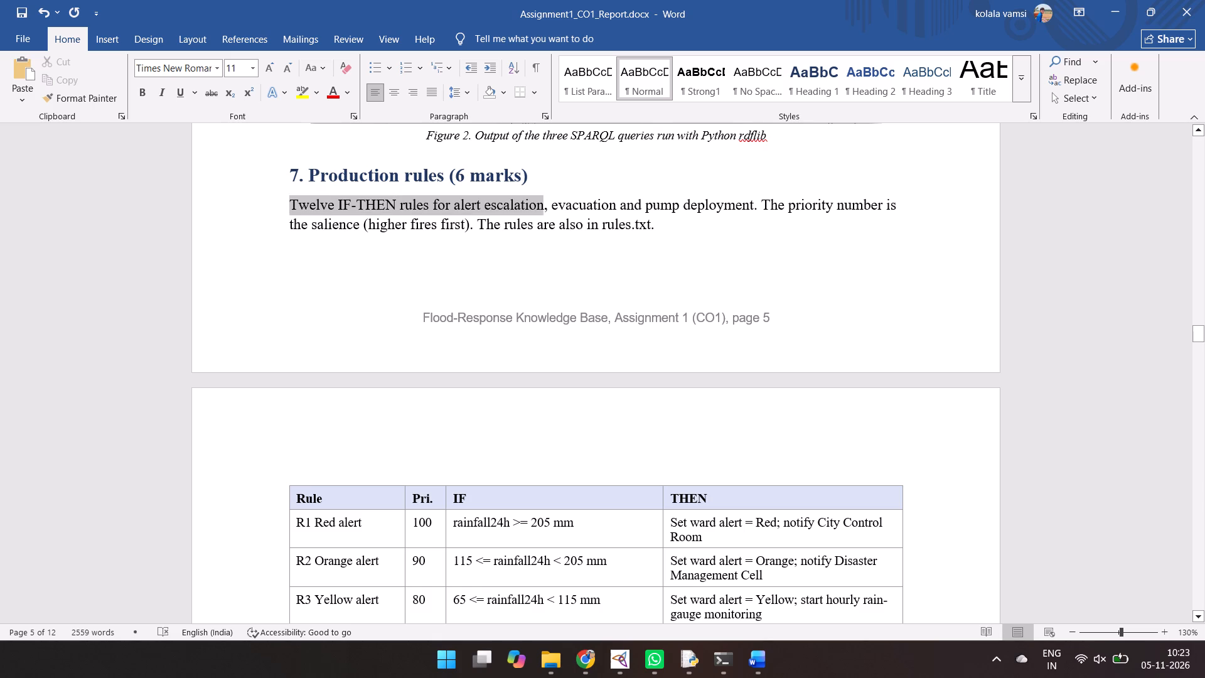
left_click_drag(557, 213, 691, 231)
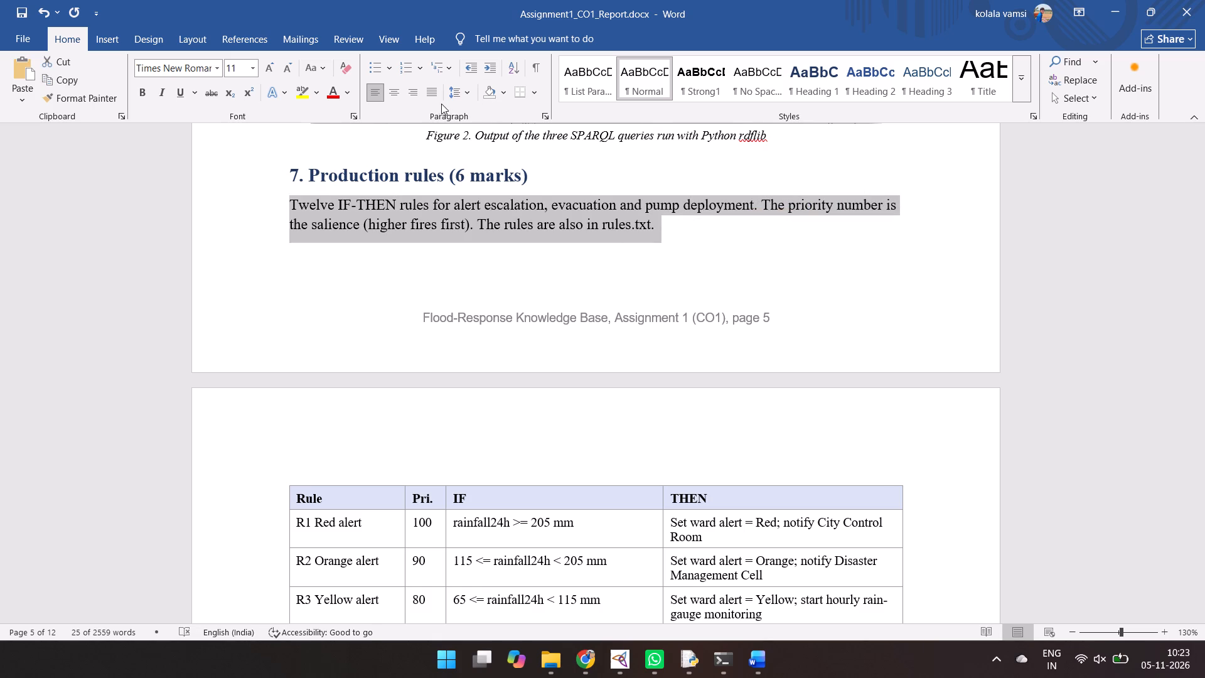
double_click(434, 101)
left_click(434, 101)
left_click(399, 346)
Justify the two paragraphs under the Ranking (highest first) heading in section 8.
scroll(399, 346, "down", 2)
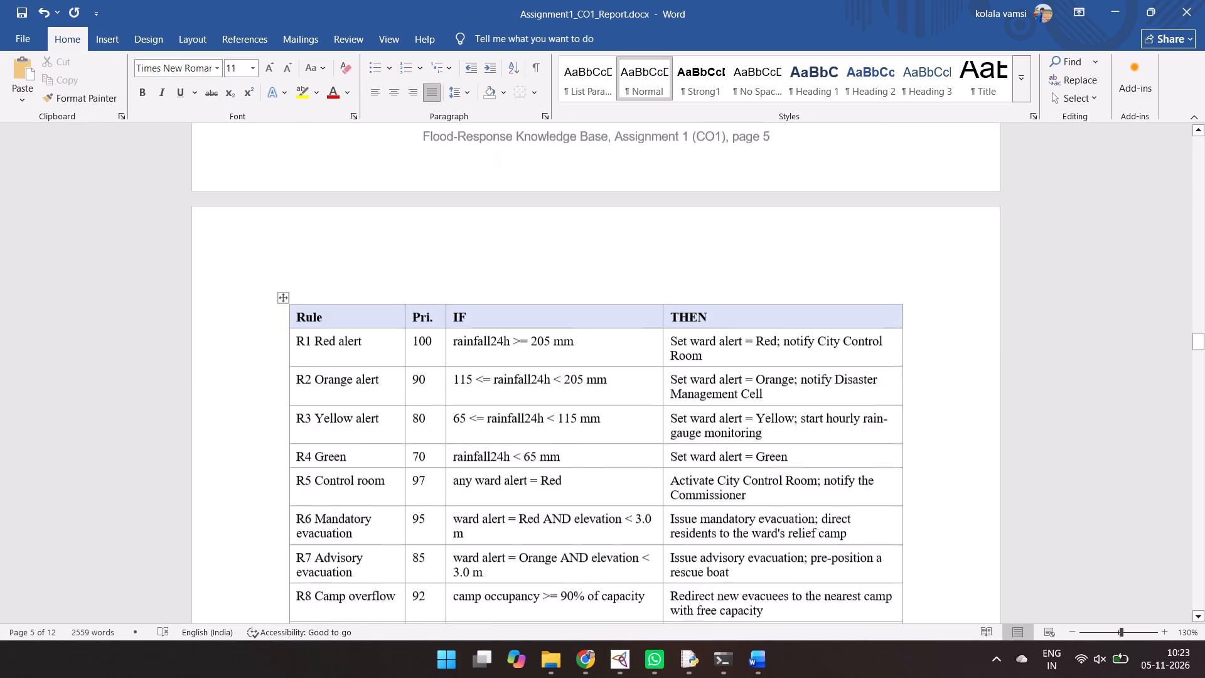
scroll(399, 346, "down", 3)
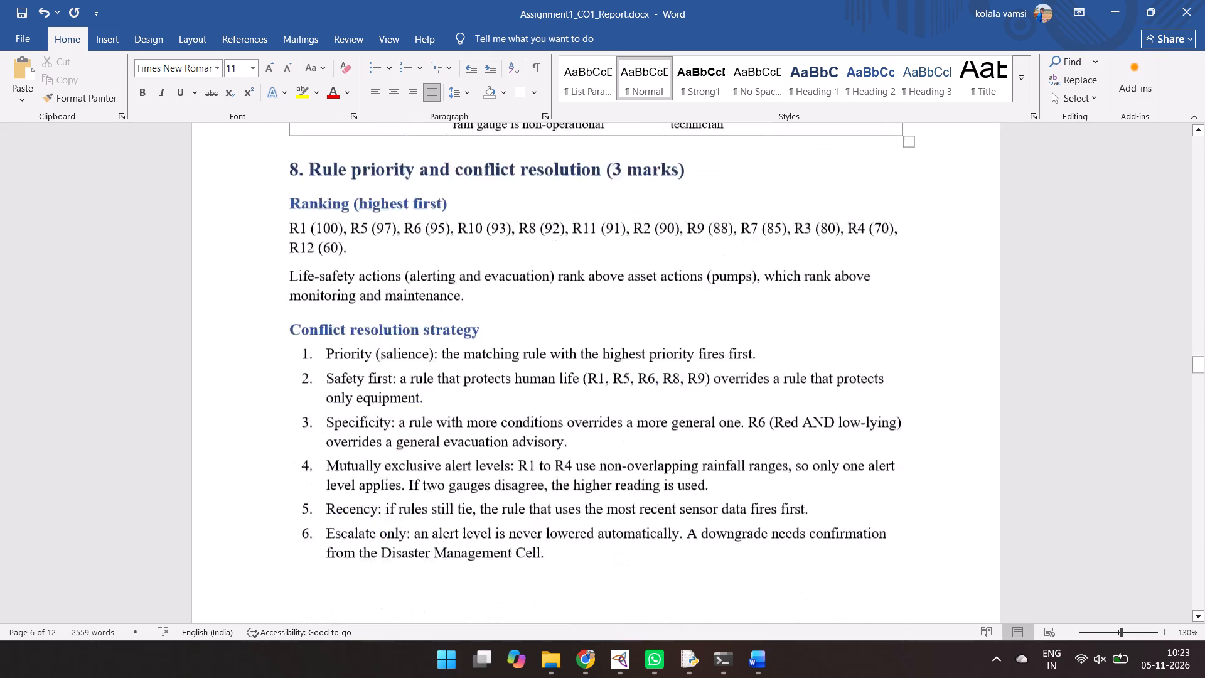
scroll(399, 346, "down", 1)
scroll(399, 346, "up", 2)
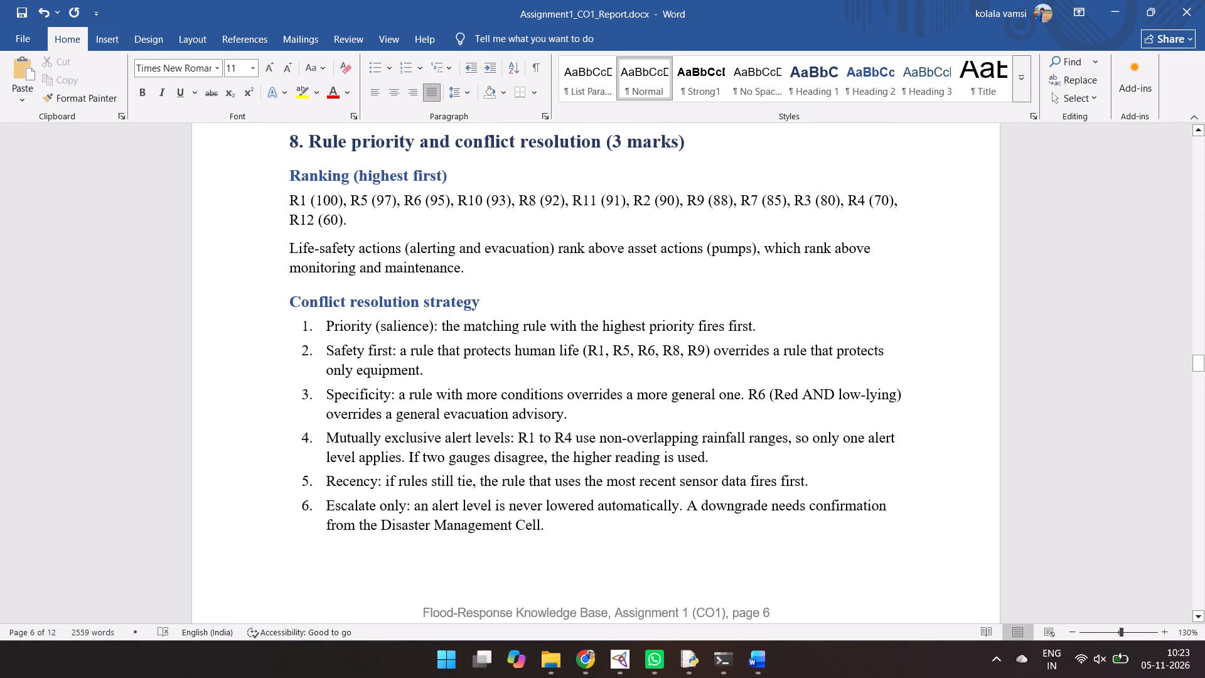
left_click_drag(285, 195, 479, 288)
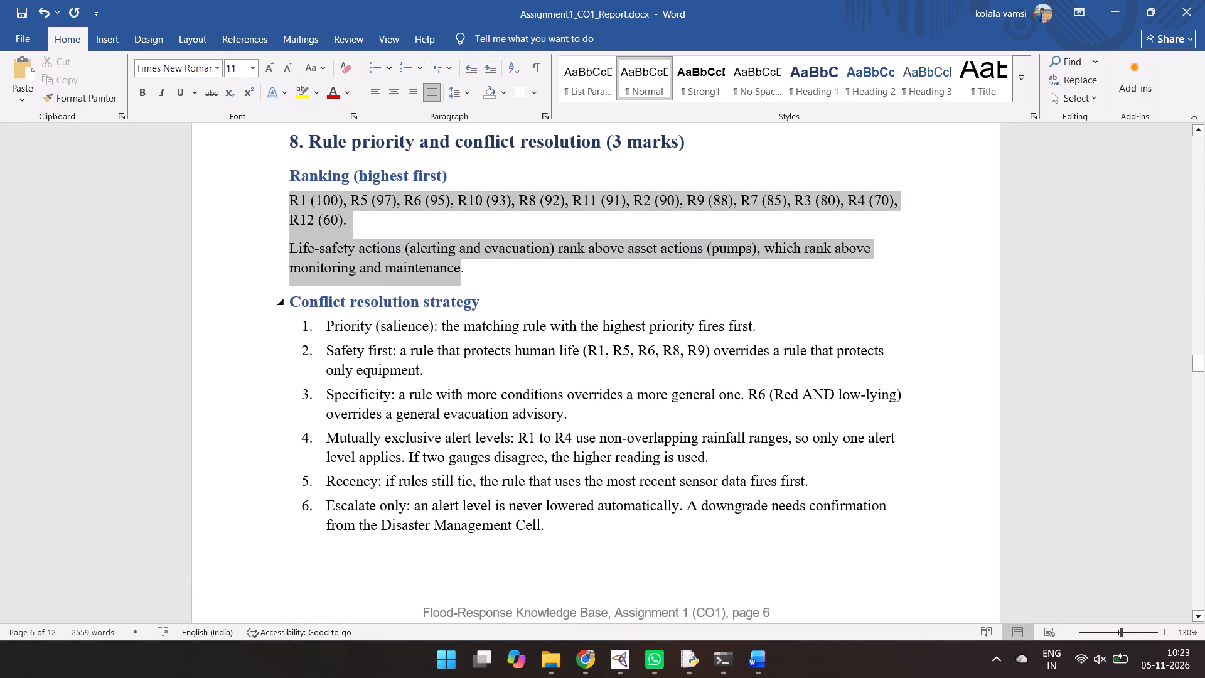
left_click_drag(479, 288, 481, 266)
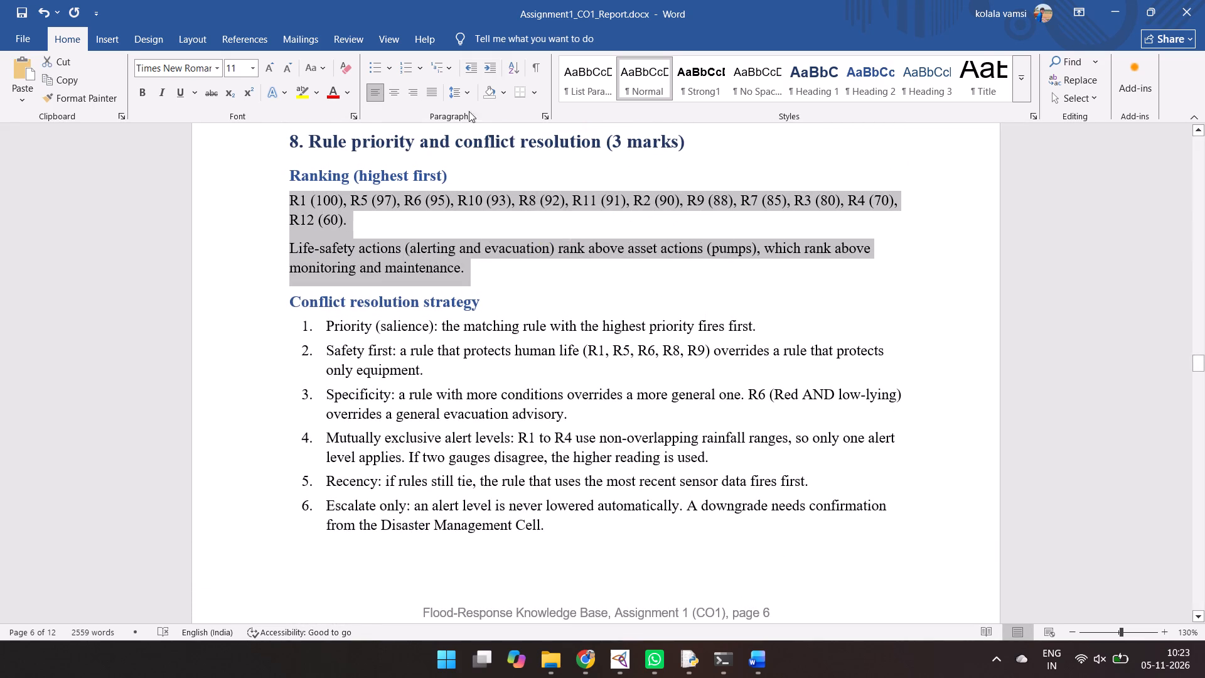
left_click(429, 89)
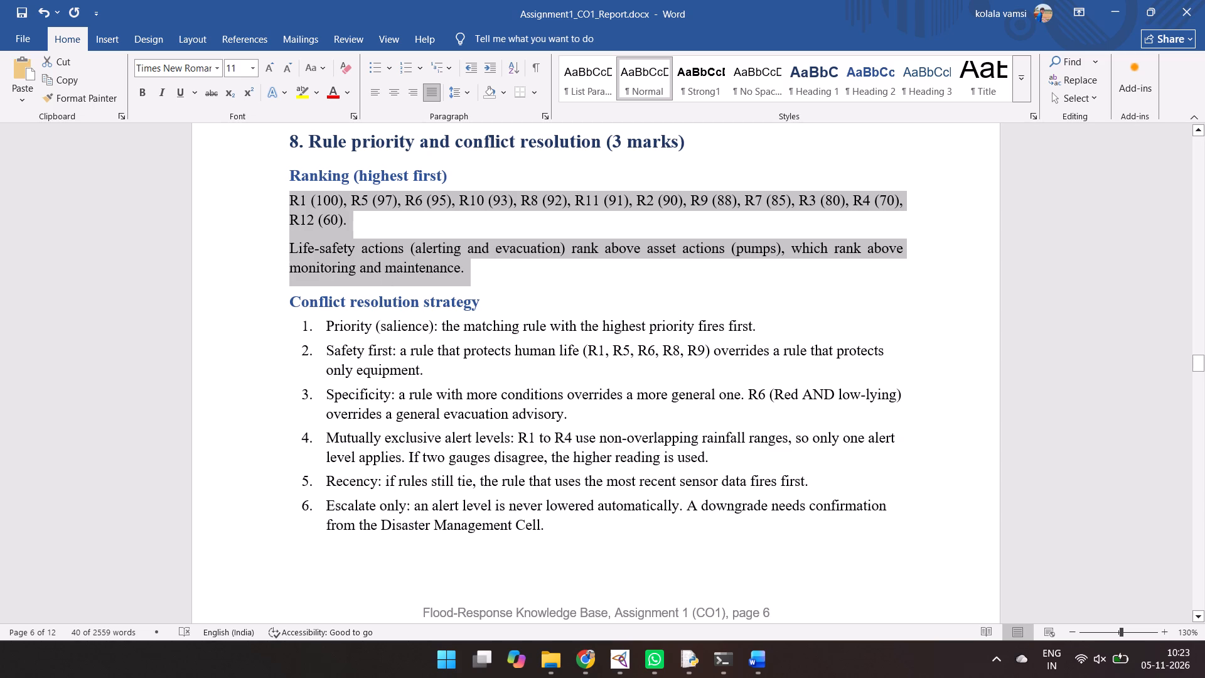
Justify numbered items 1 to 6 under the Conflict resolution strategy heading.
left_click_drag(323, 320, 590, 549)
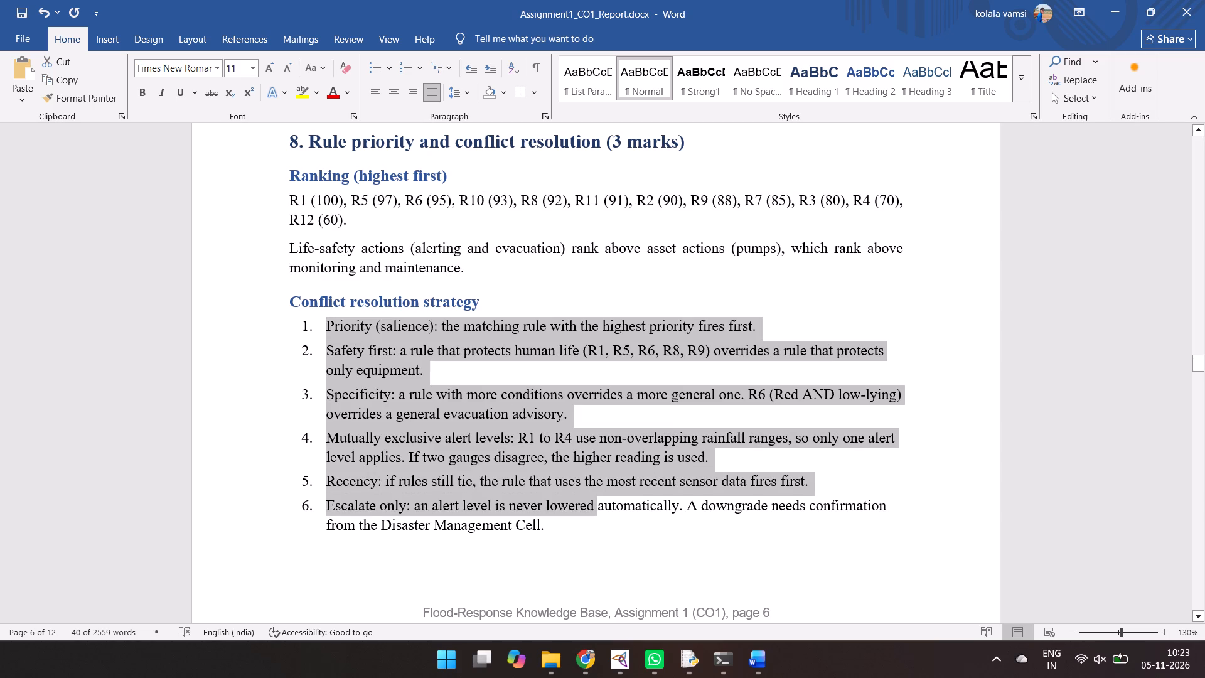
left_click_drag(590, 549, 593, 590)
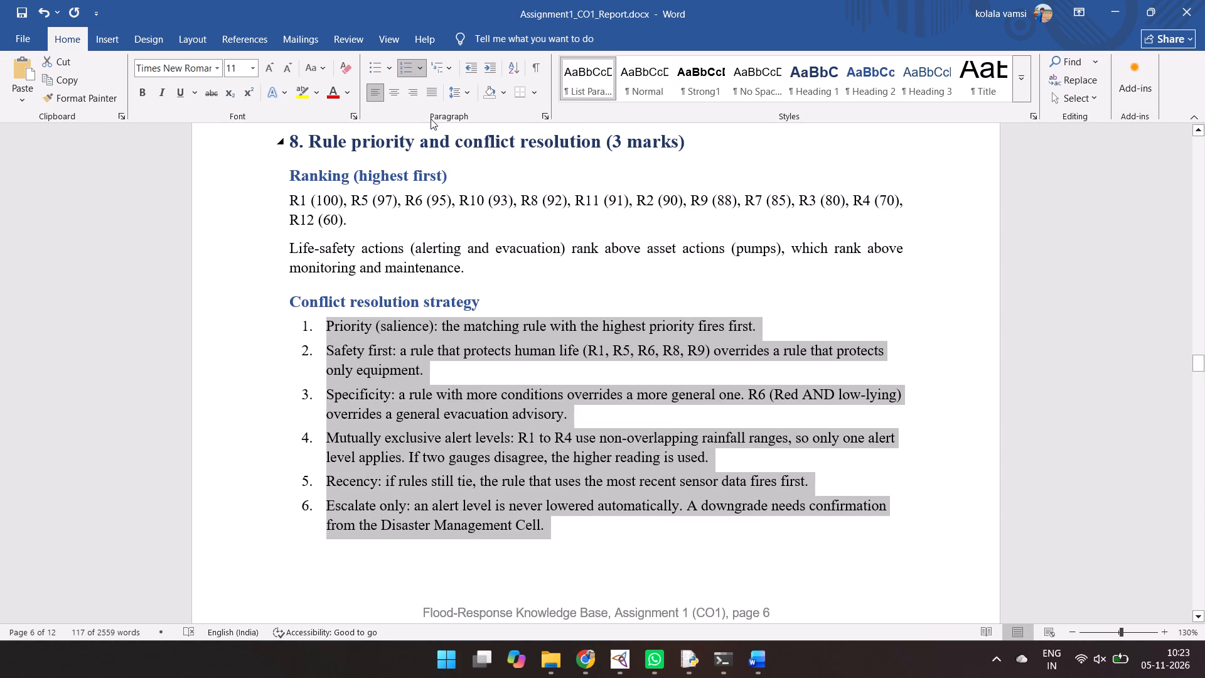
left_click(429, 97)
left_click(270, 357)
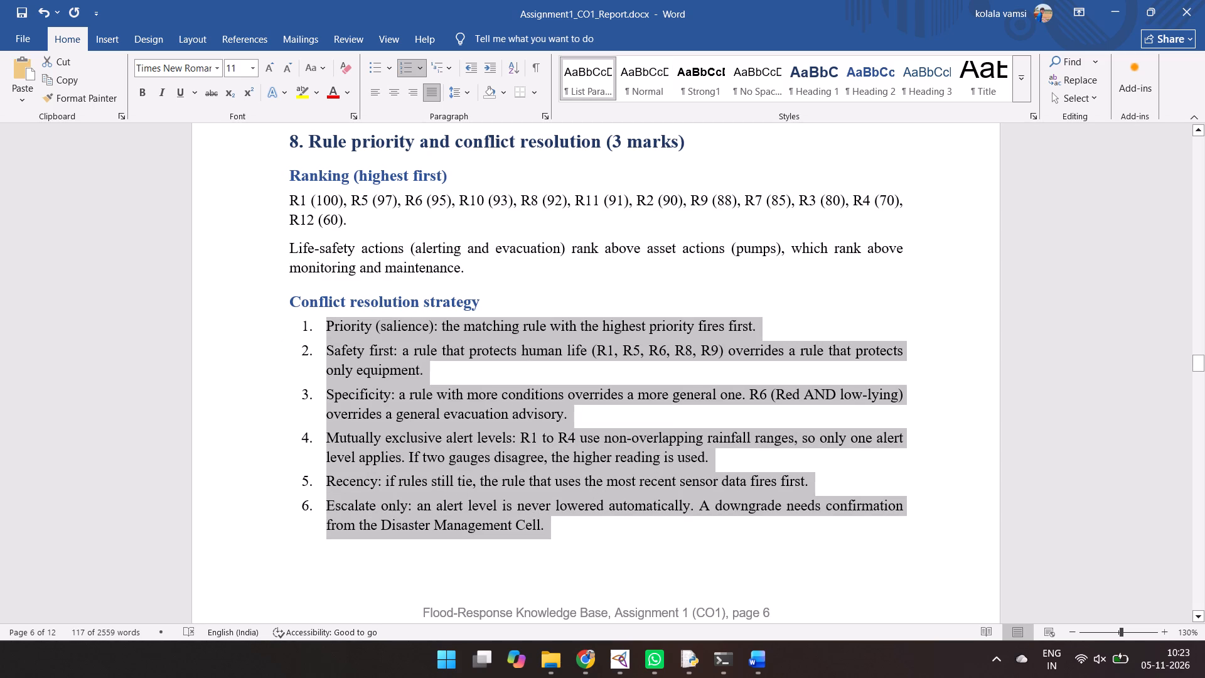
Justify numbered item 7, Human override, together with the Example paragraph about Velachery Ward that follows it.
scroll(270, 357, "down", 4)
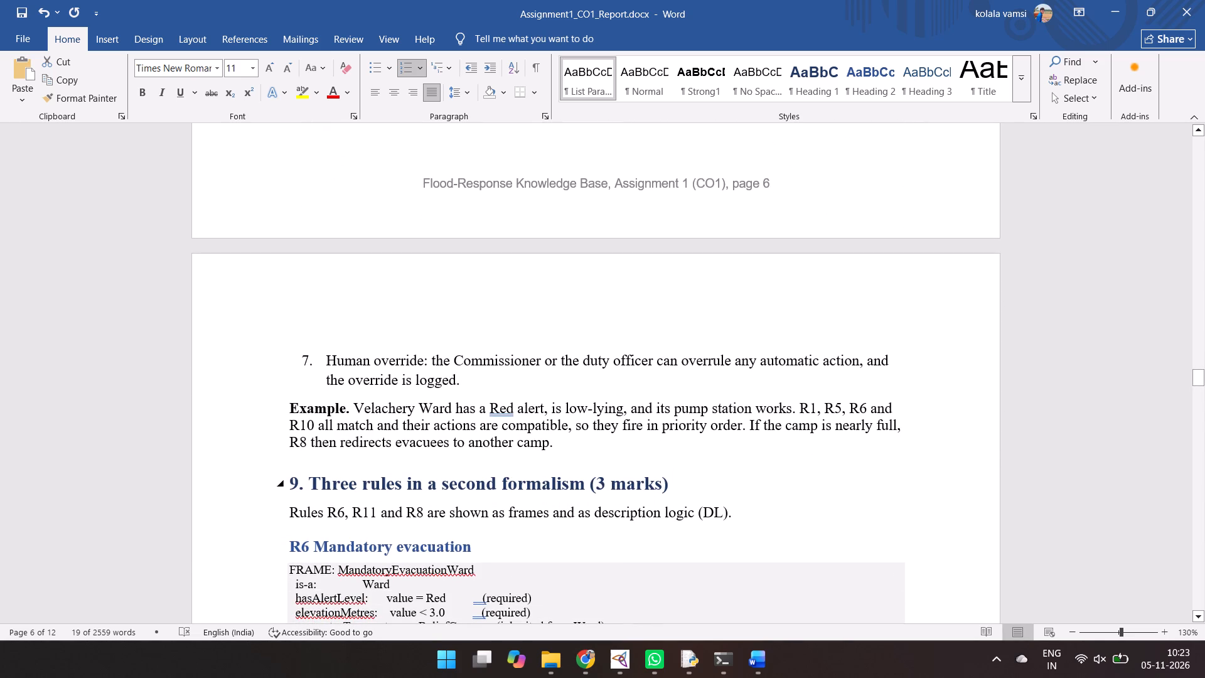
left_click_drag(567, 451, 284, 332)
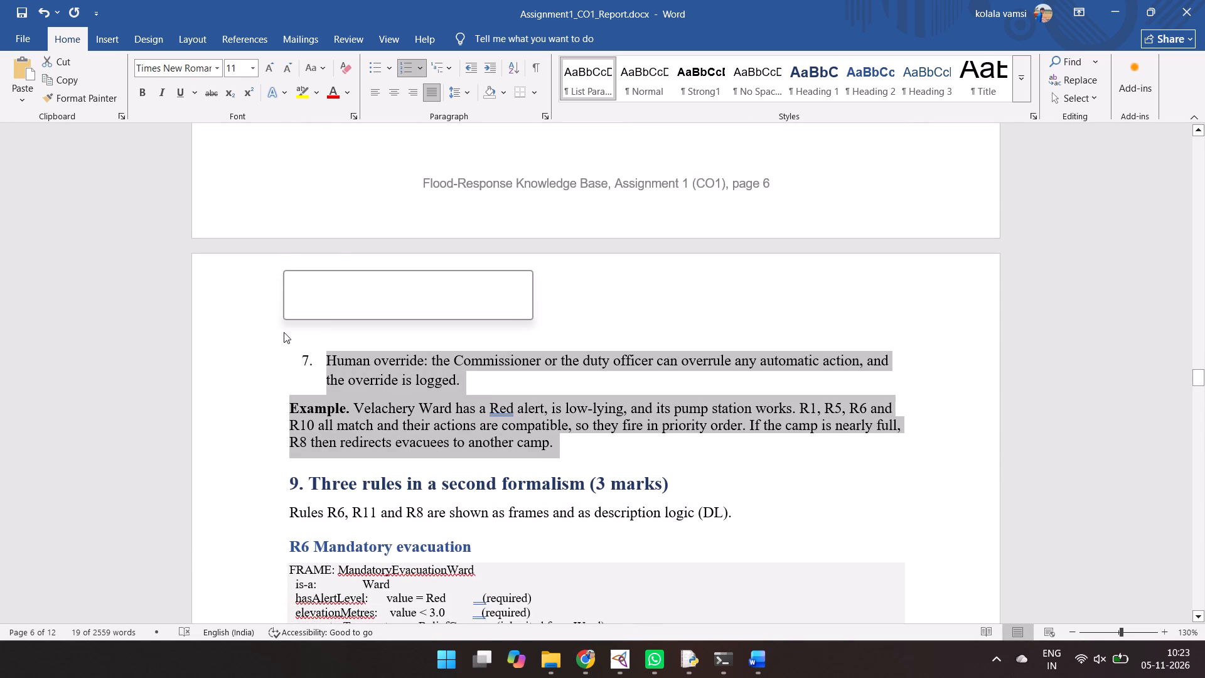
left_click(431, 92)
left_click(404, 209)
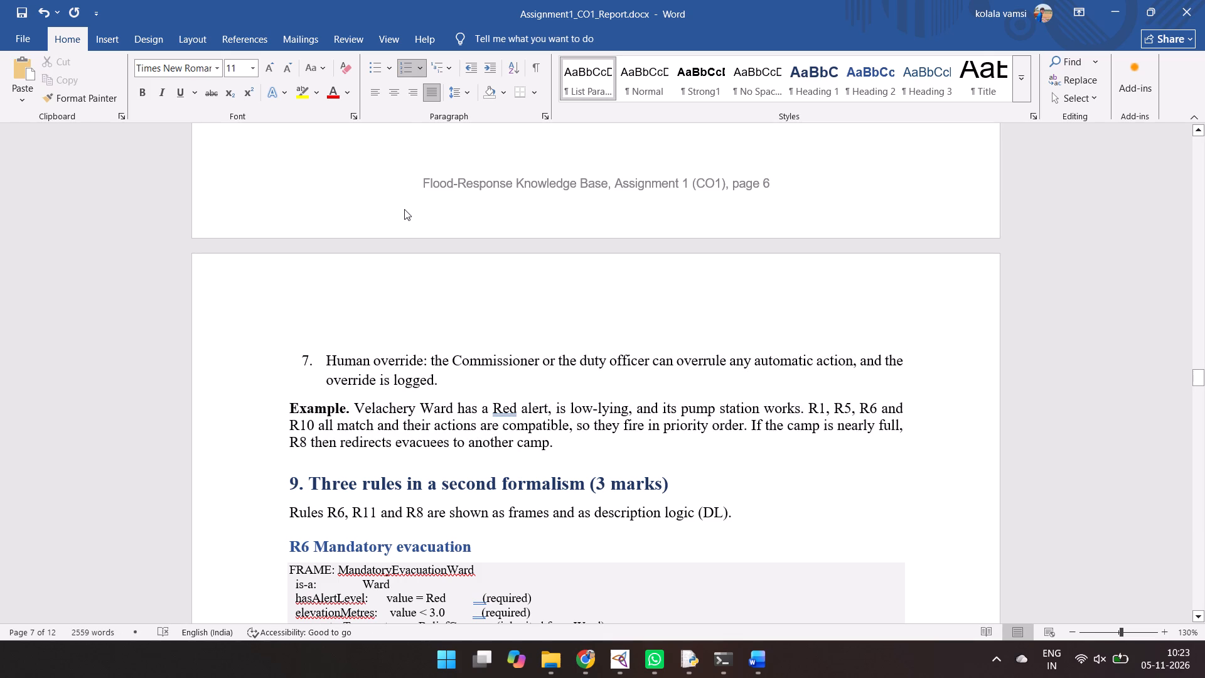
Justify the DL expression for MandatoryEvacuationWard below the R6 Mandatory evacuation frame.
scroll(404, 209, "down", 2)
scroll(340, 178, "down", 1)
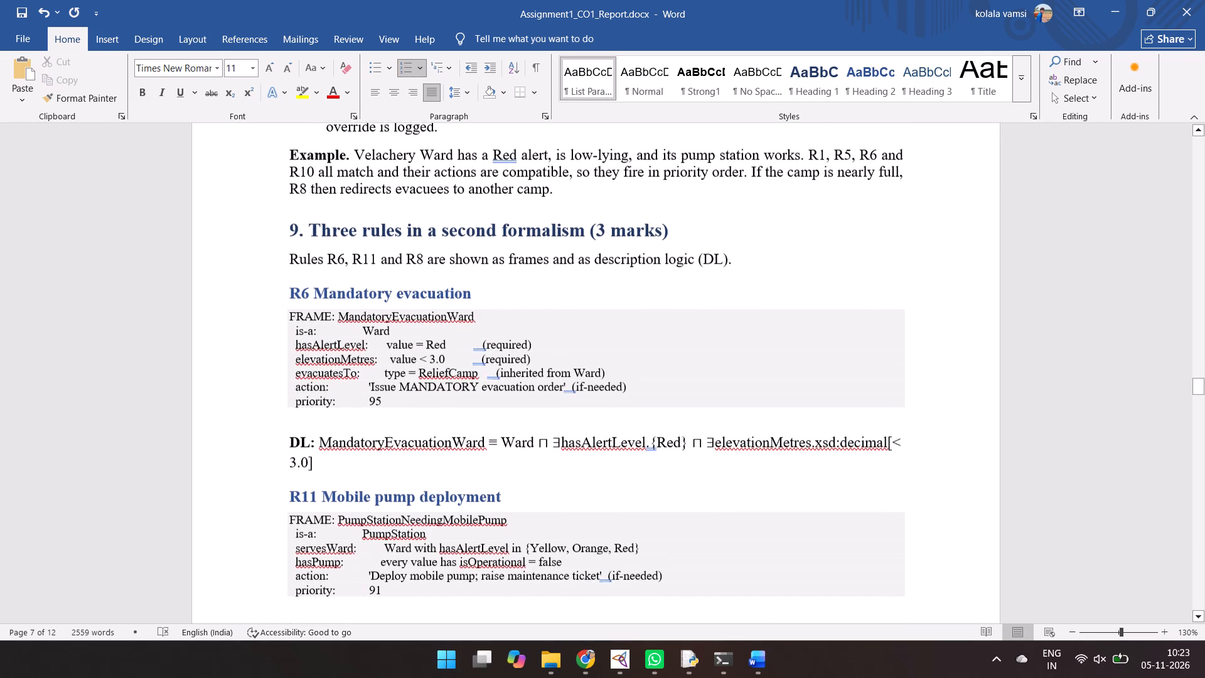
scroll(340, 178, "down", 1)
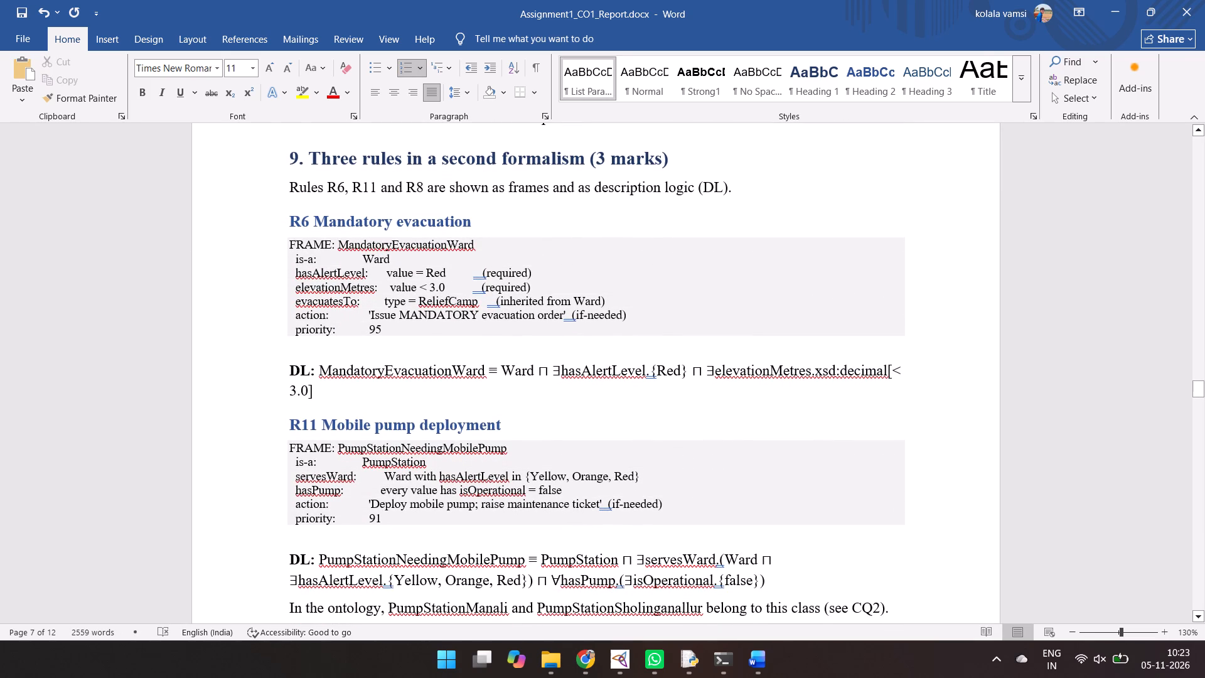
left_click_drag(284, 365, 348, 390)
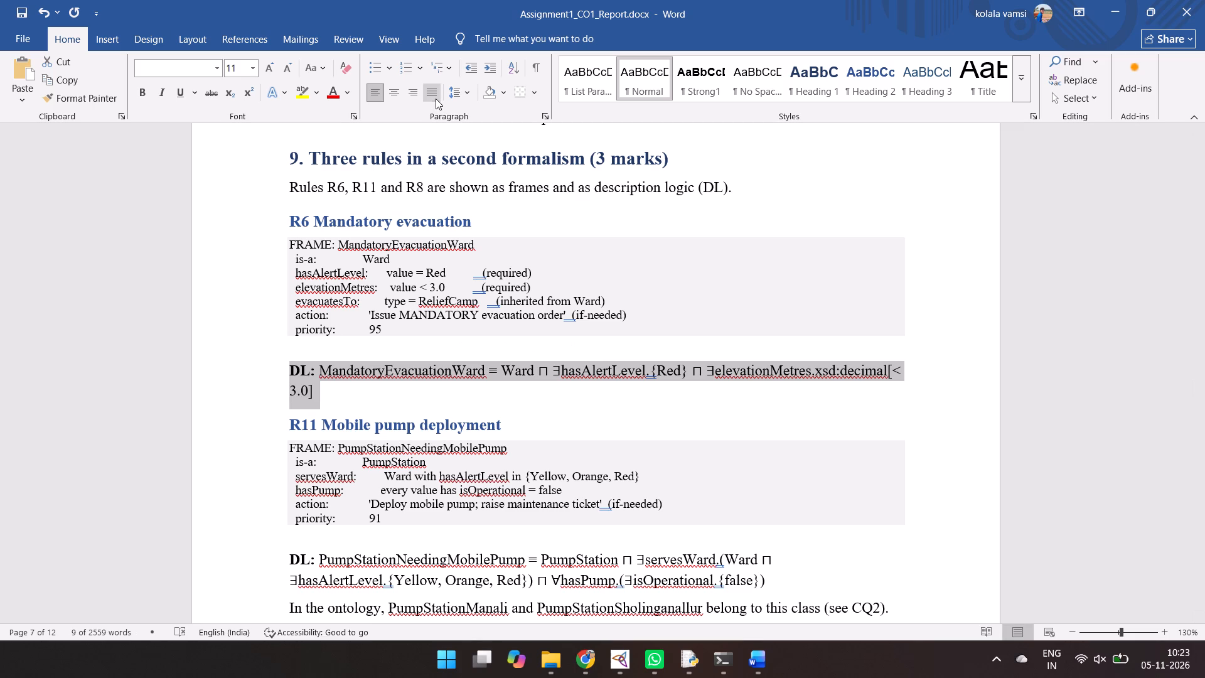
left_click(436, 99)
left_click(491, 434)
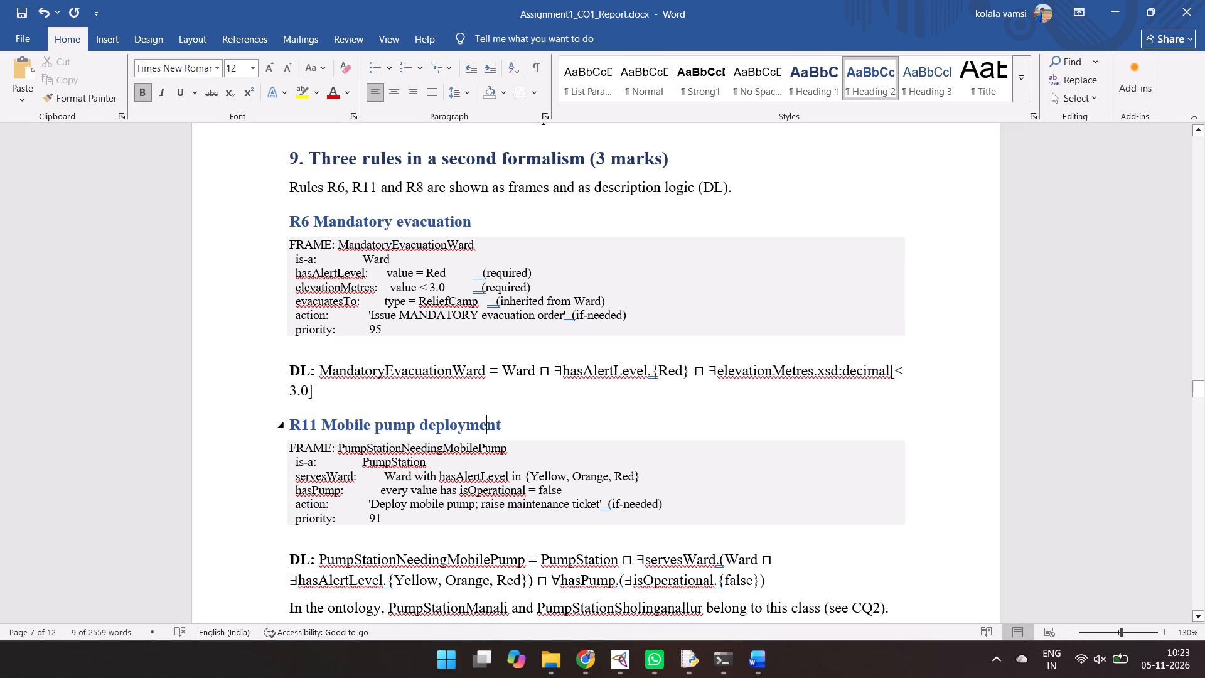
Justify the DL expression for PumpStationNeedingMobilePump and the ontology sentence after it, below the R11 Mobile pump deployment frame.
scroll(491, 434, "down", 3)
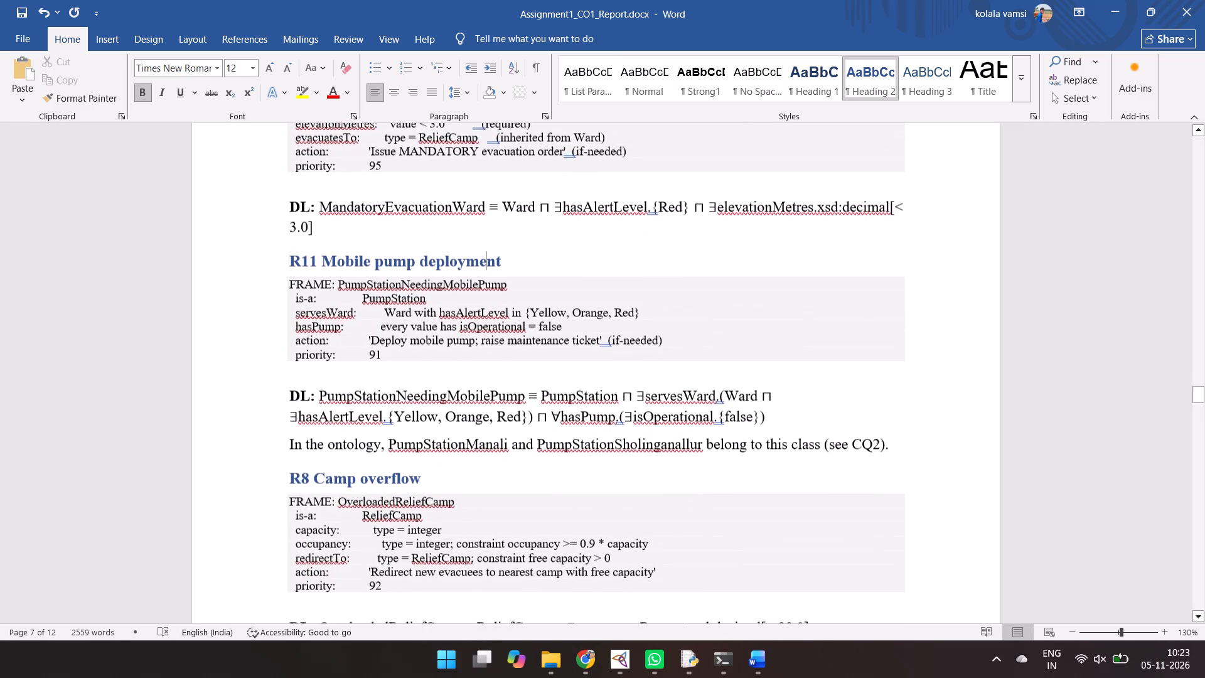
scroll(491, 434, "down", 1)
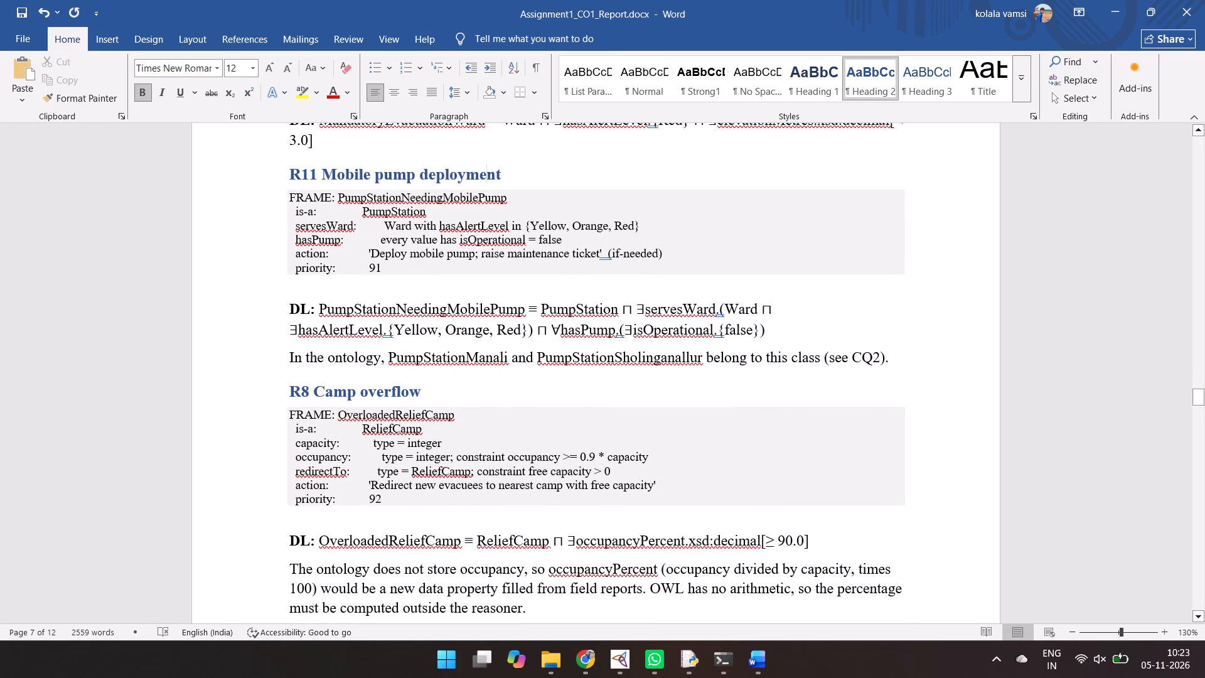
left_click_drag(287, 296, 341, 333)
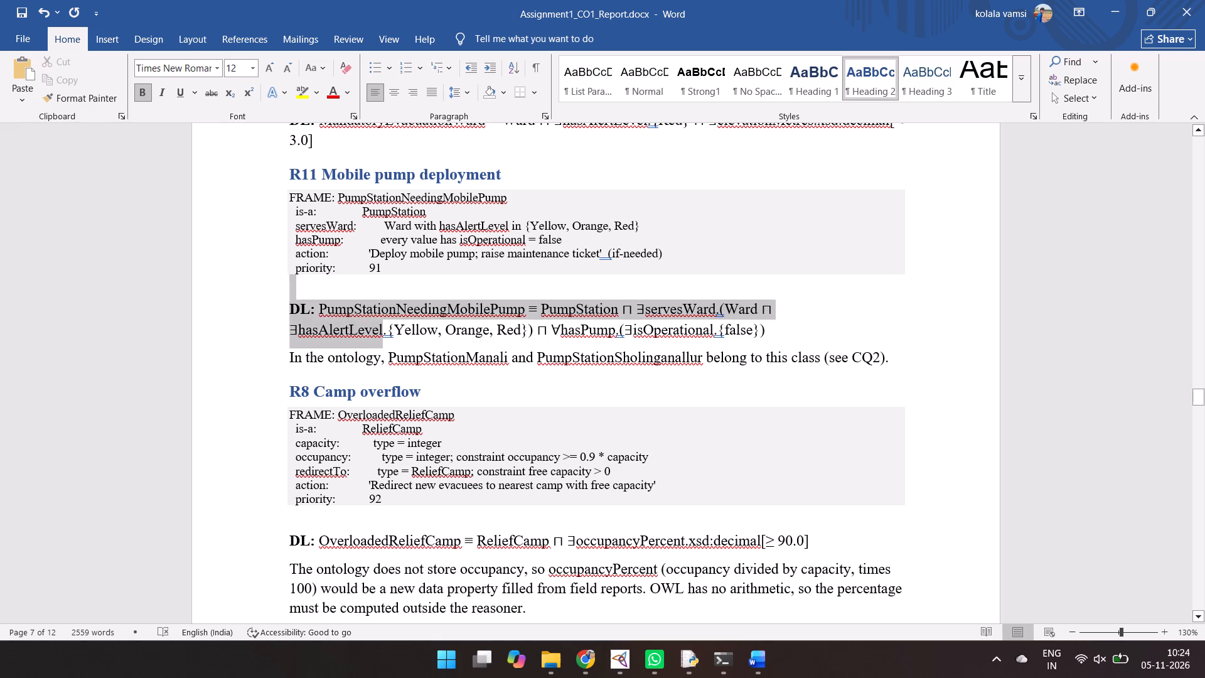
left_click_drag(341, 333, 878, 365)
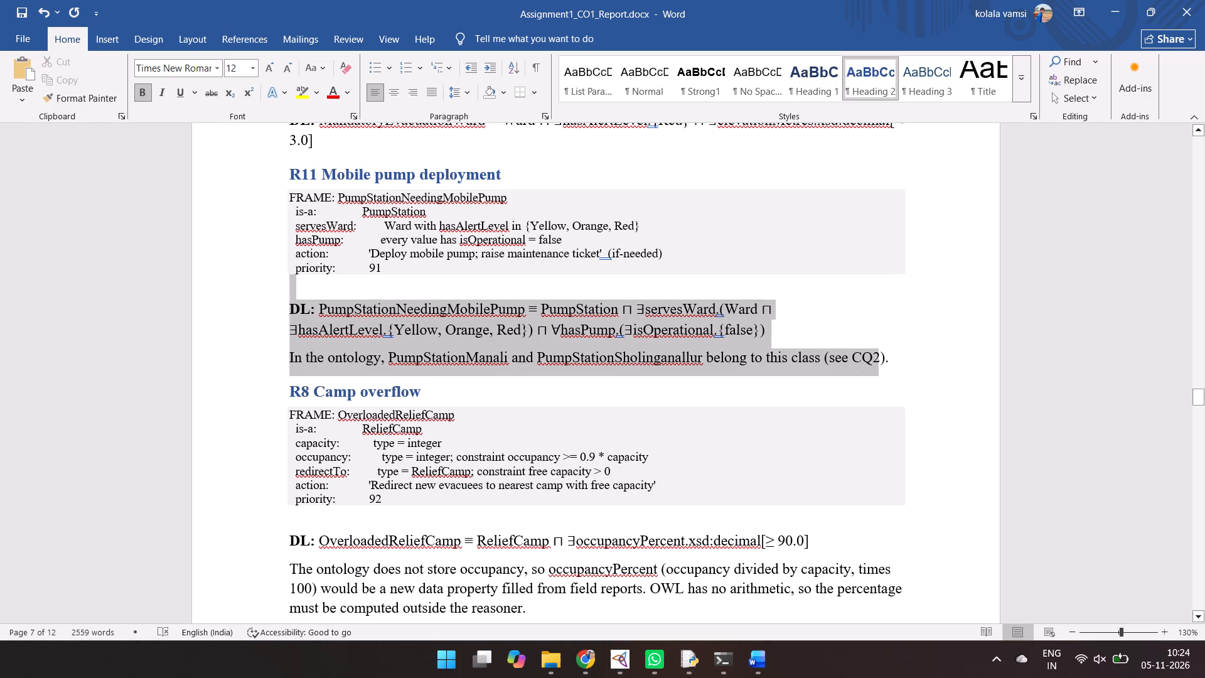
left_click_drag(878, 365, 891, 361)
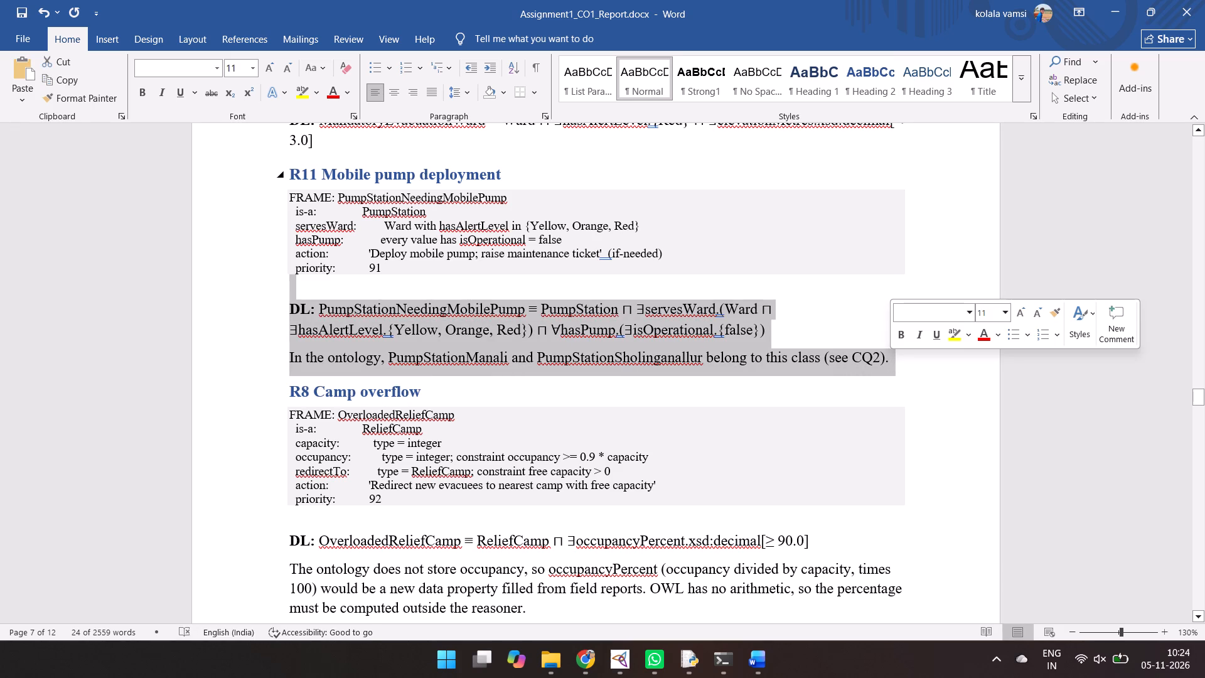
left_click(433, 86)
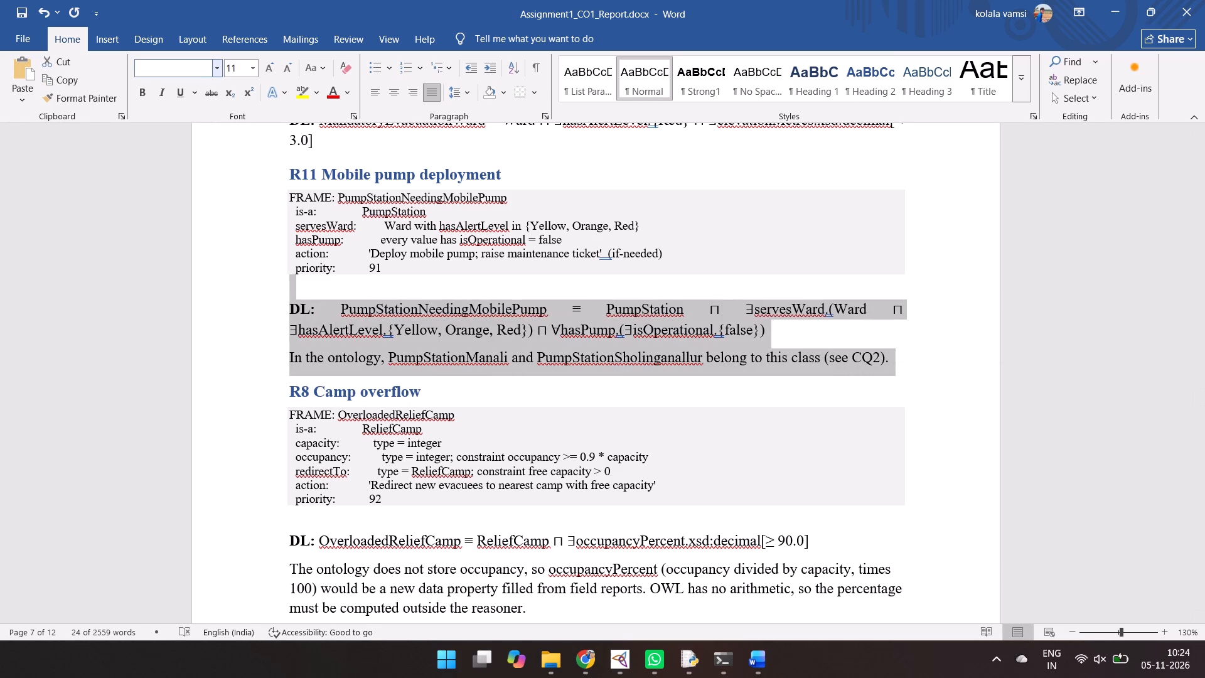
Apply Times New Roman to the PumpStationNeedingMobilePump DL expression and the ontology sentence after it, below the R11 Mobile pump deployment frame.
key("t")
key("ctrl+z")
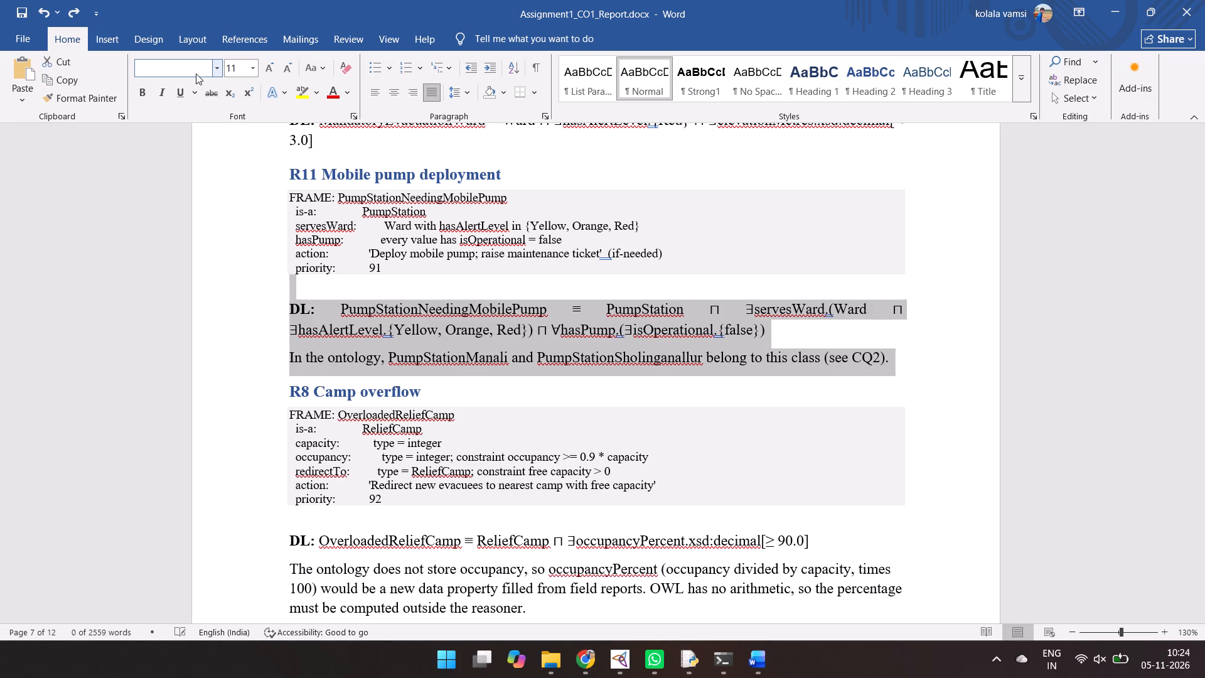
left_click(176, 74)
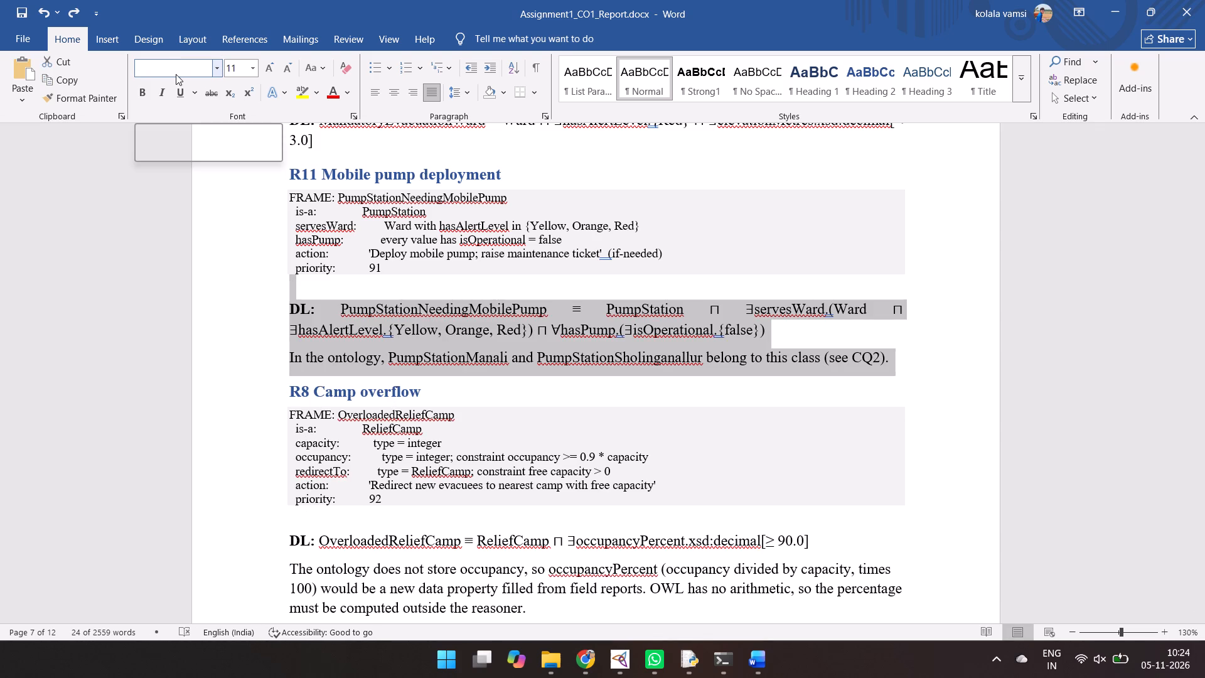
left_click(176, 73)
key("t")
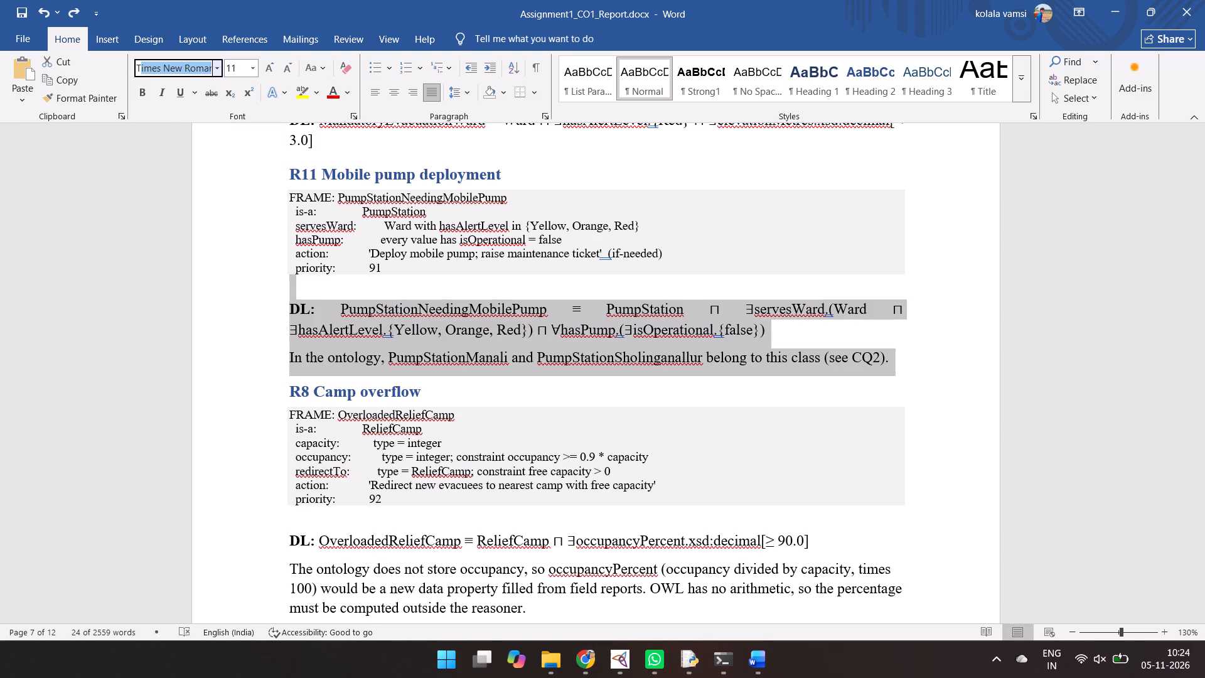
key("Return")
left_click(220, 282)
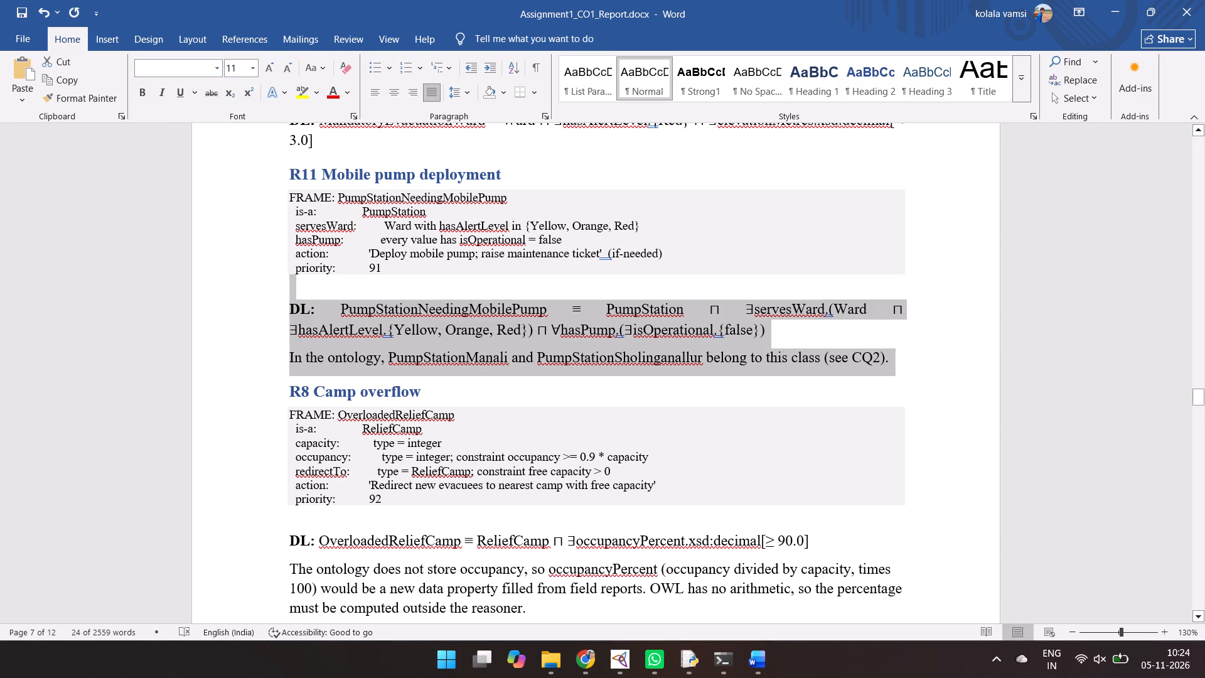
Justify the DL expression for OverloadedReliefCamp and the occupancyPercent paragraph after it, below the R8 Camp overflow frame.
scroll(220, 282, "down", 3)
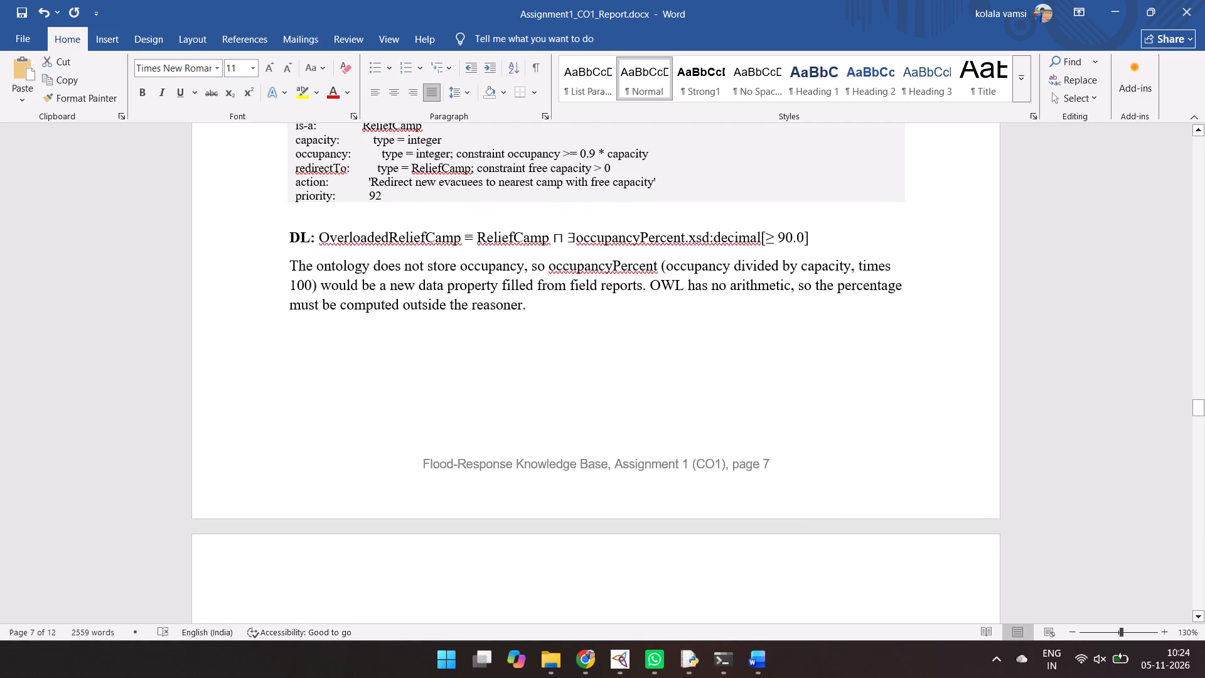
left_click_drag(534, 303, 265, 231)
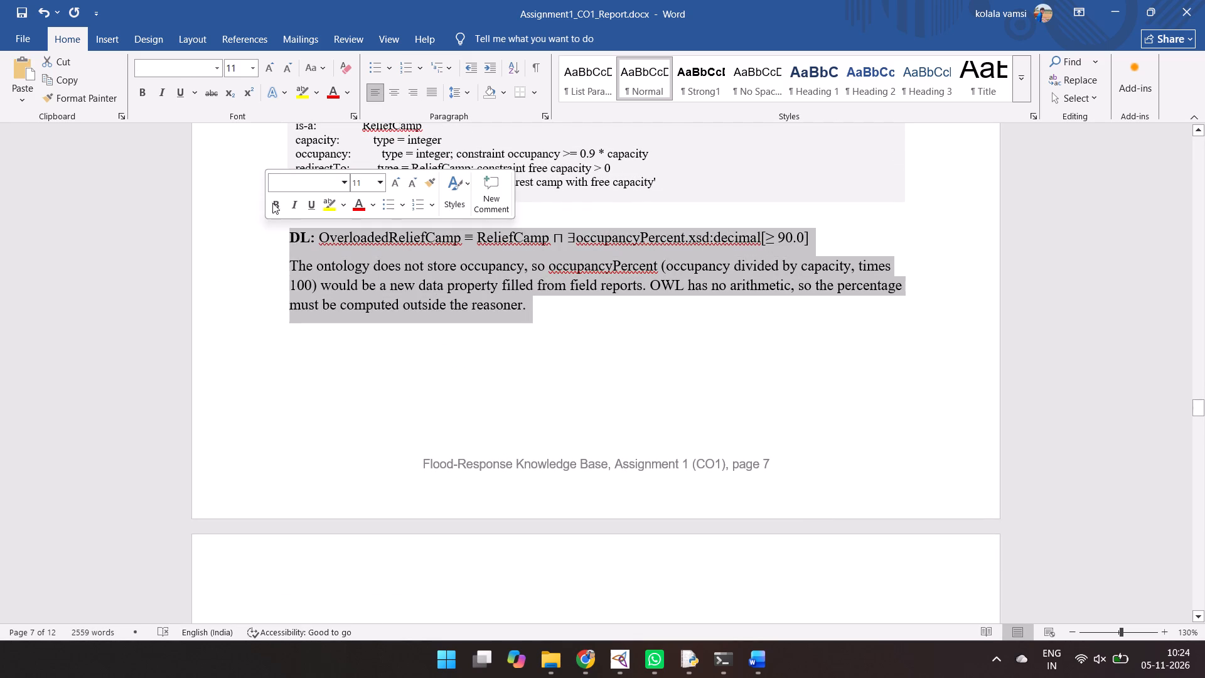
left_click(427, 93)
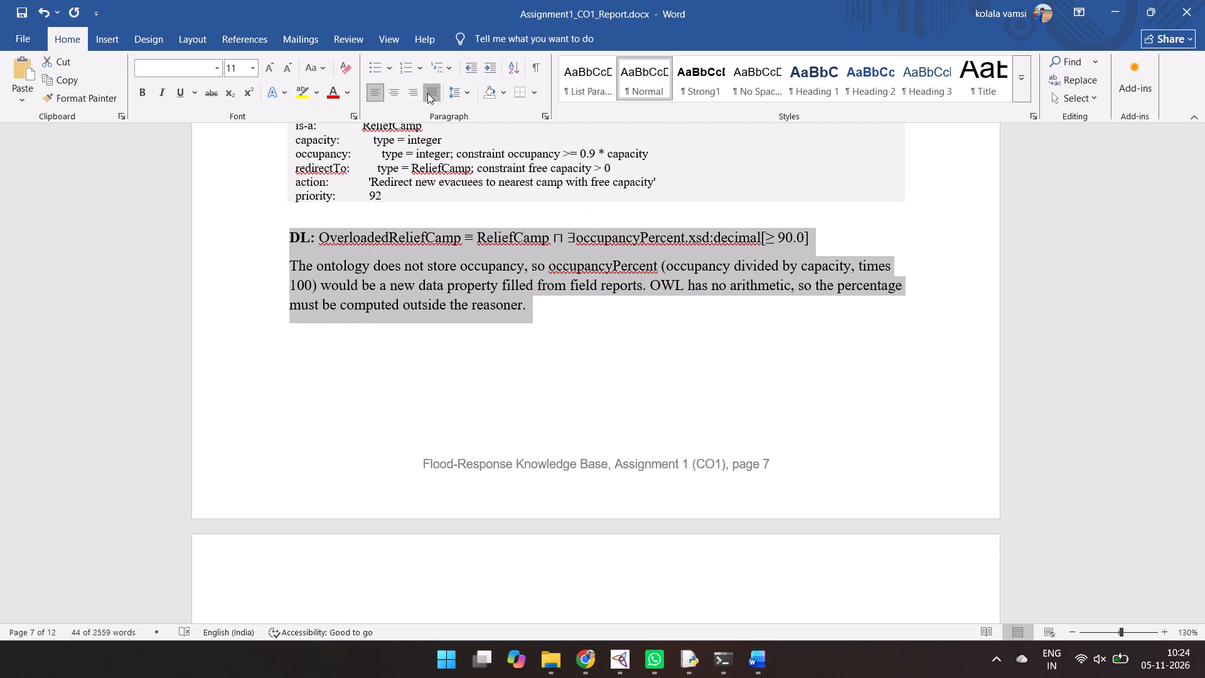
left_click(453, 449)
Justify the HermiT paragraph under the 10.1 Reasoner and result heading.
scroll(453, 449, "down", 2)
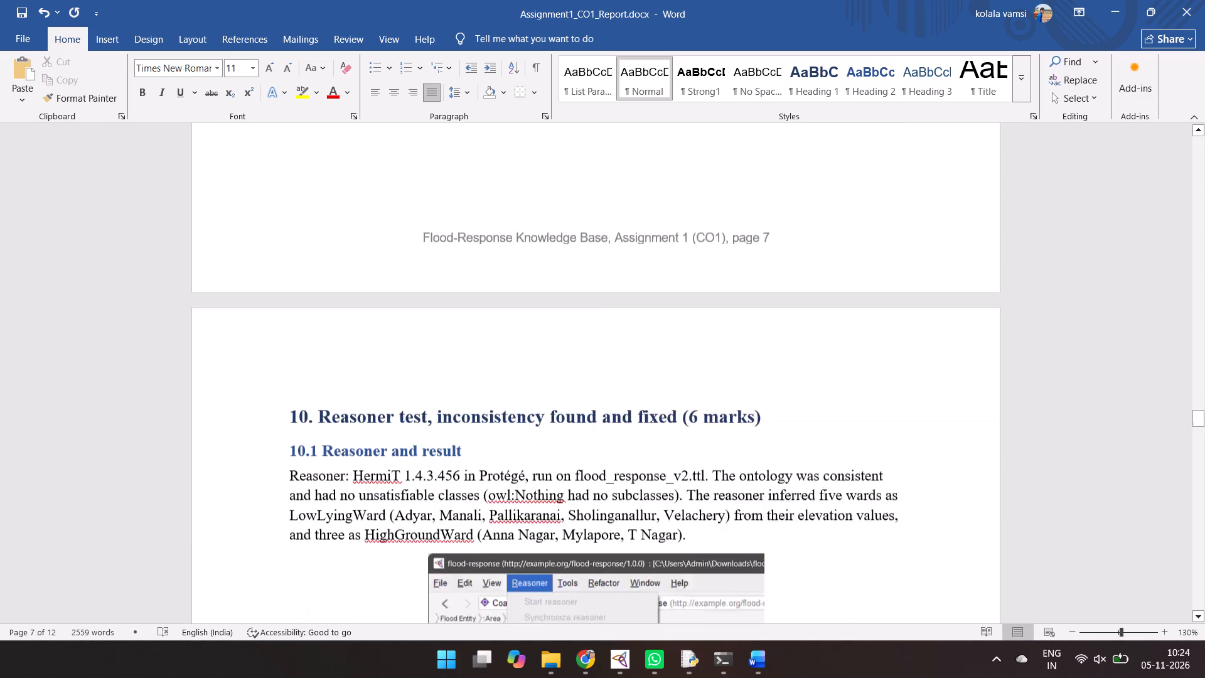
scroll(453, 449, "down", 2)
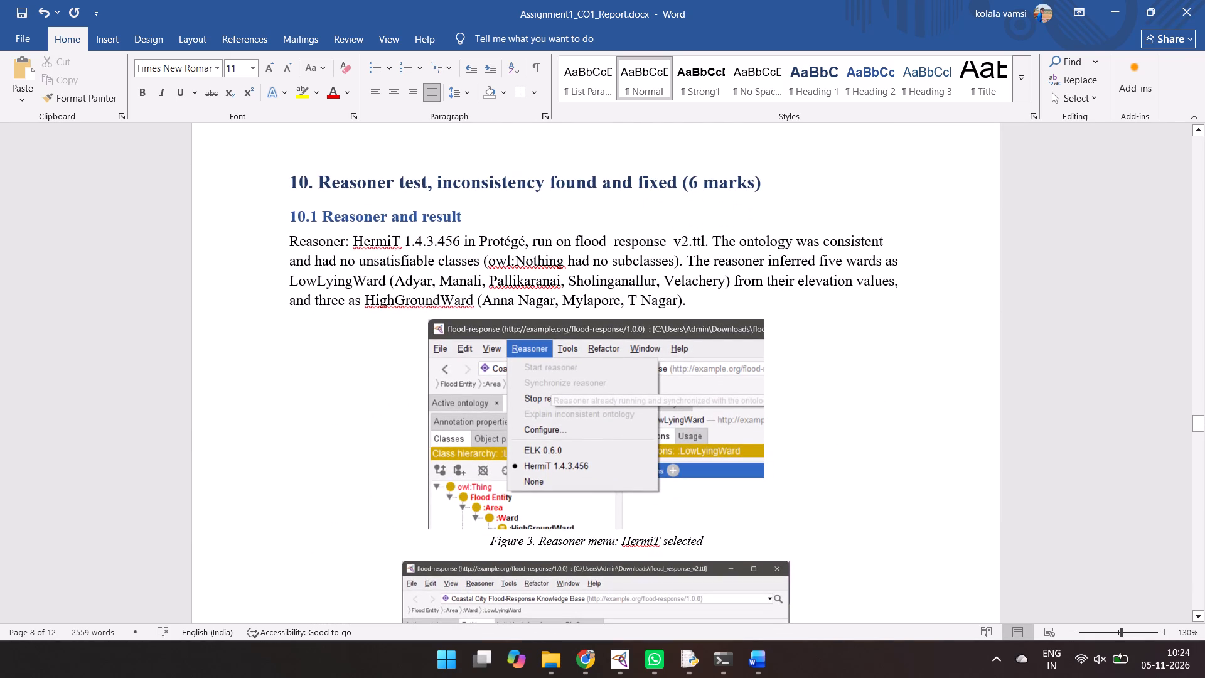
left_click_drag(286, 238, 739, 297)
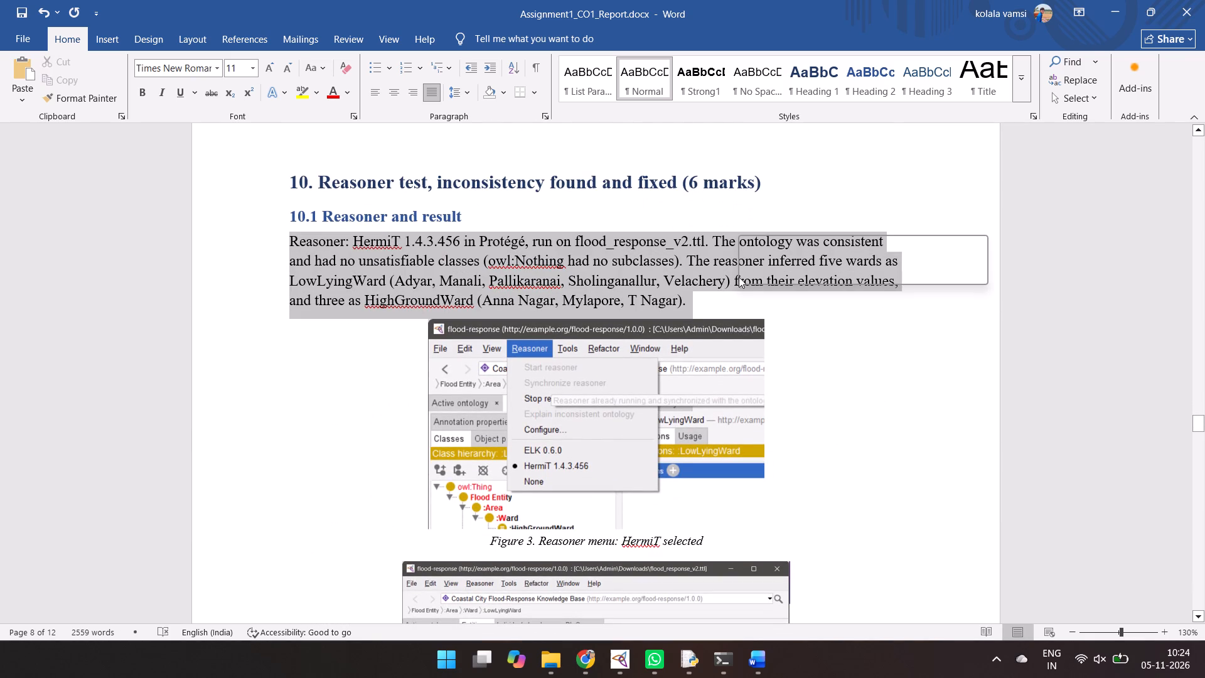
left_click(432, 100)
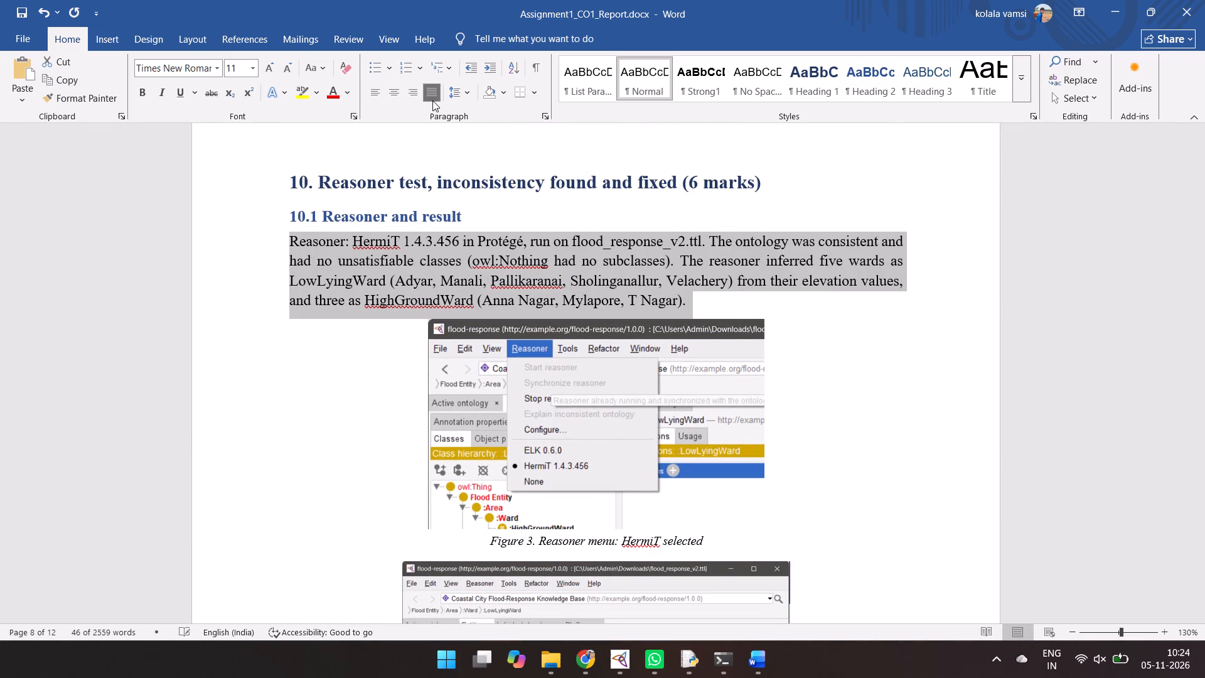
left_click(485, 175)
Justify the MylaporeWard paragraph under the 10.2 Inconsistency introduced for the test heading.
scroll(485, 175, "down", 3)
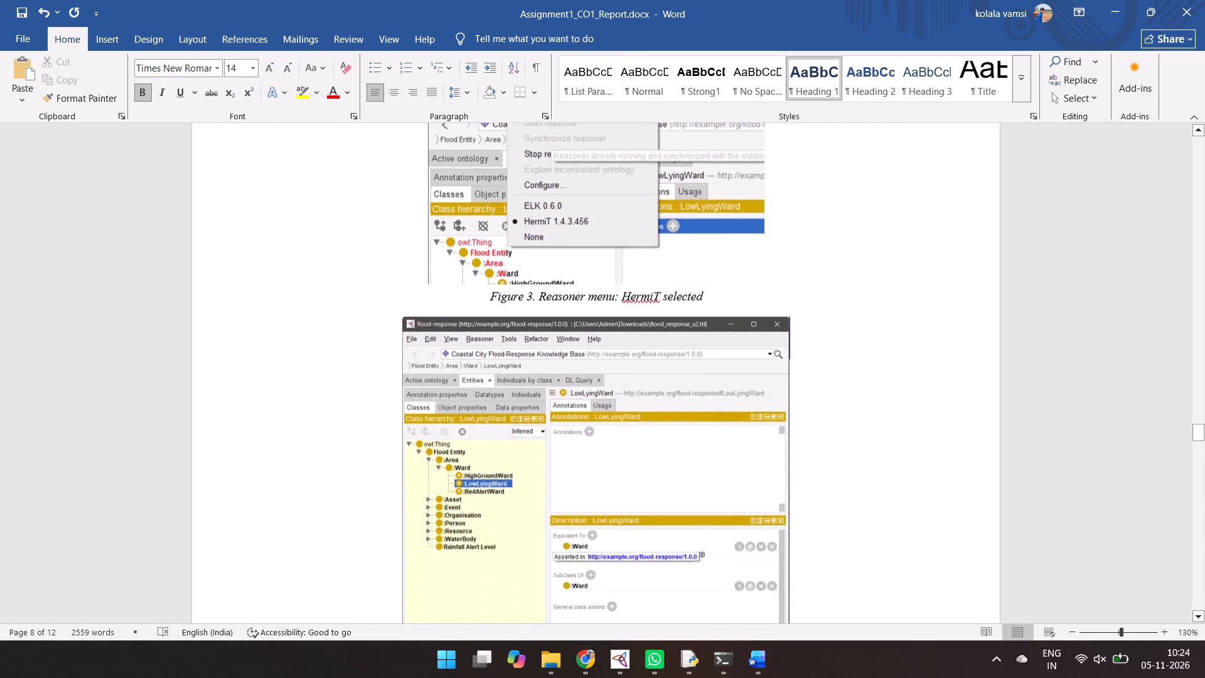
scroll(485, 175, "down", 2)
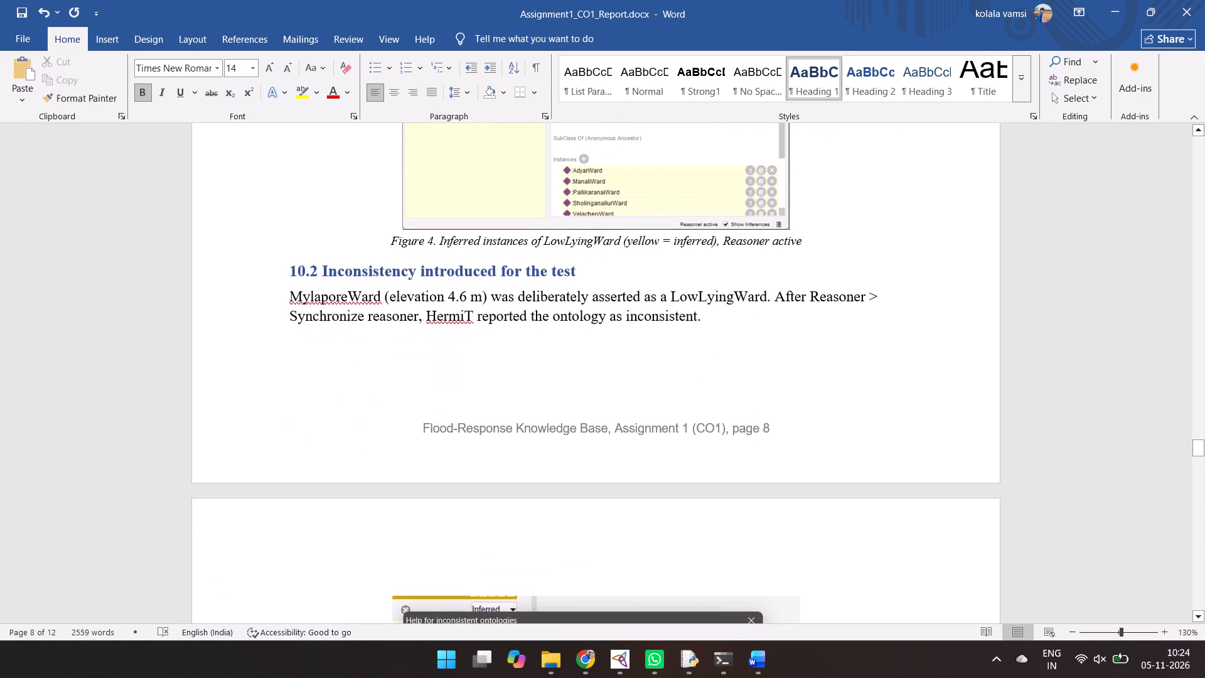
left_click_drag(289, 293, 466, 288)
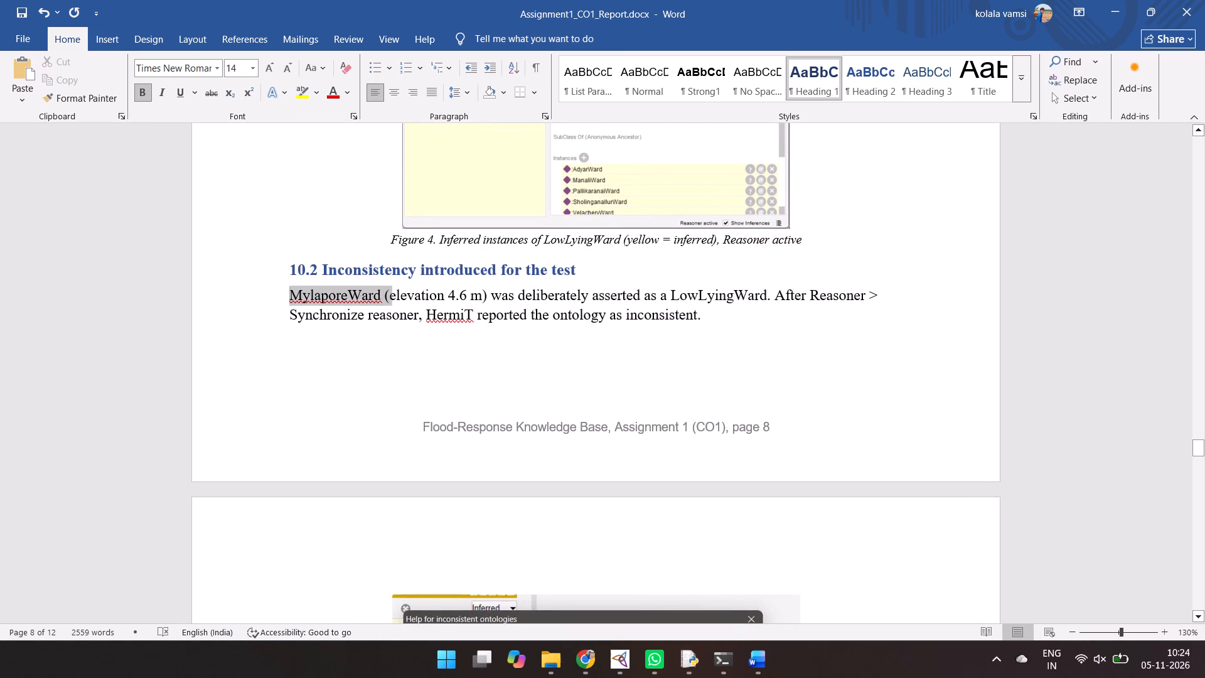
left_click_drag(466, 288, 743, 317)
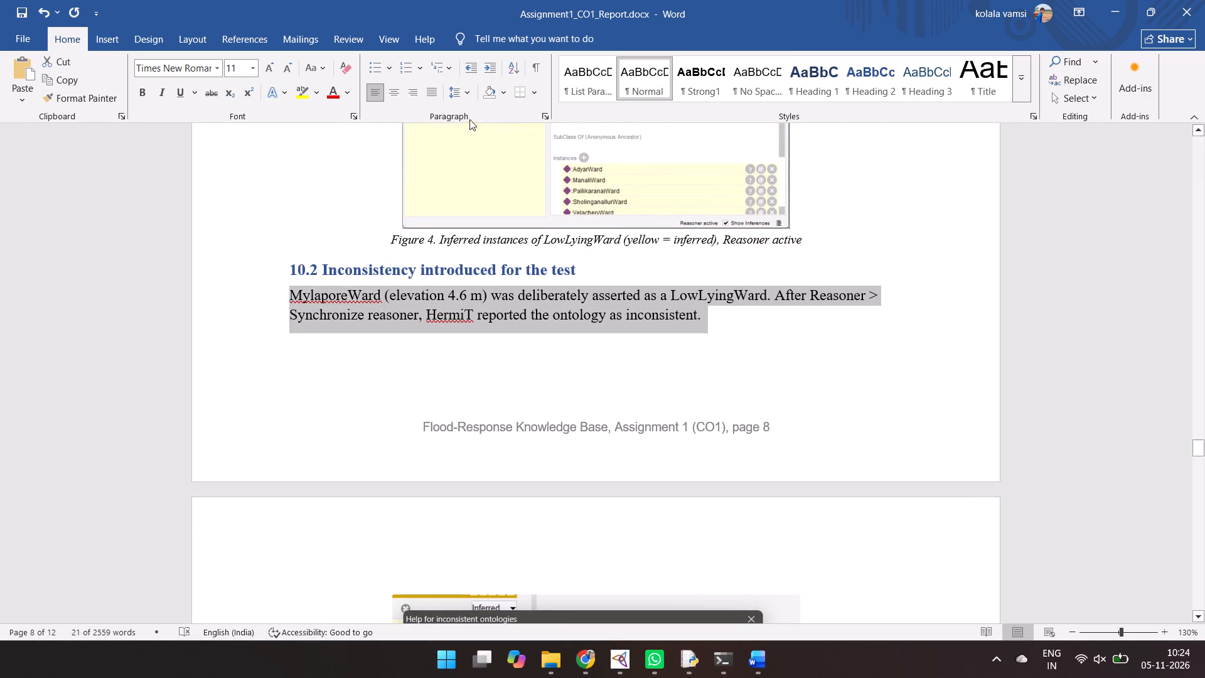
left_click(433, 99)
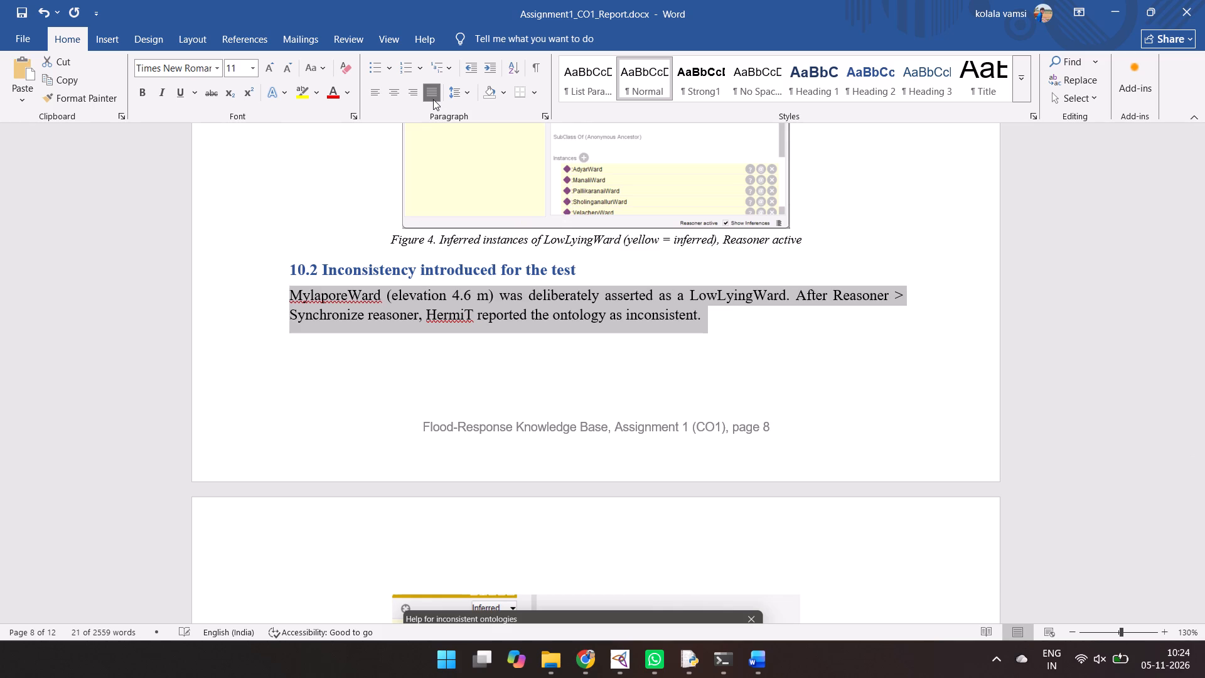
left_click(342, 211)
Justify the paragraph explaining the two conflicts, located between Figure 5 and the inconsistent ontology explanation image.
scroll(342, 211, "down", 2)
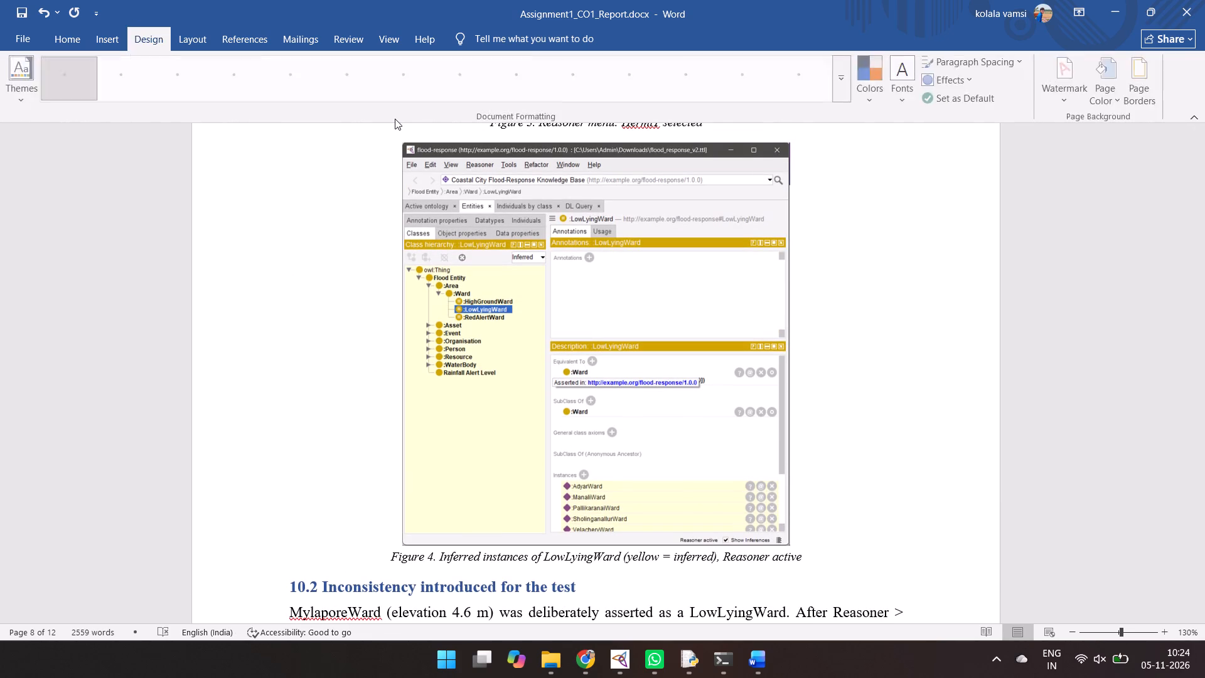
scroll(395, 119, "down", 2)
scroll(380, 321, "down", 3)
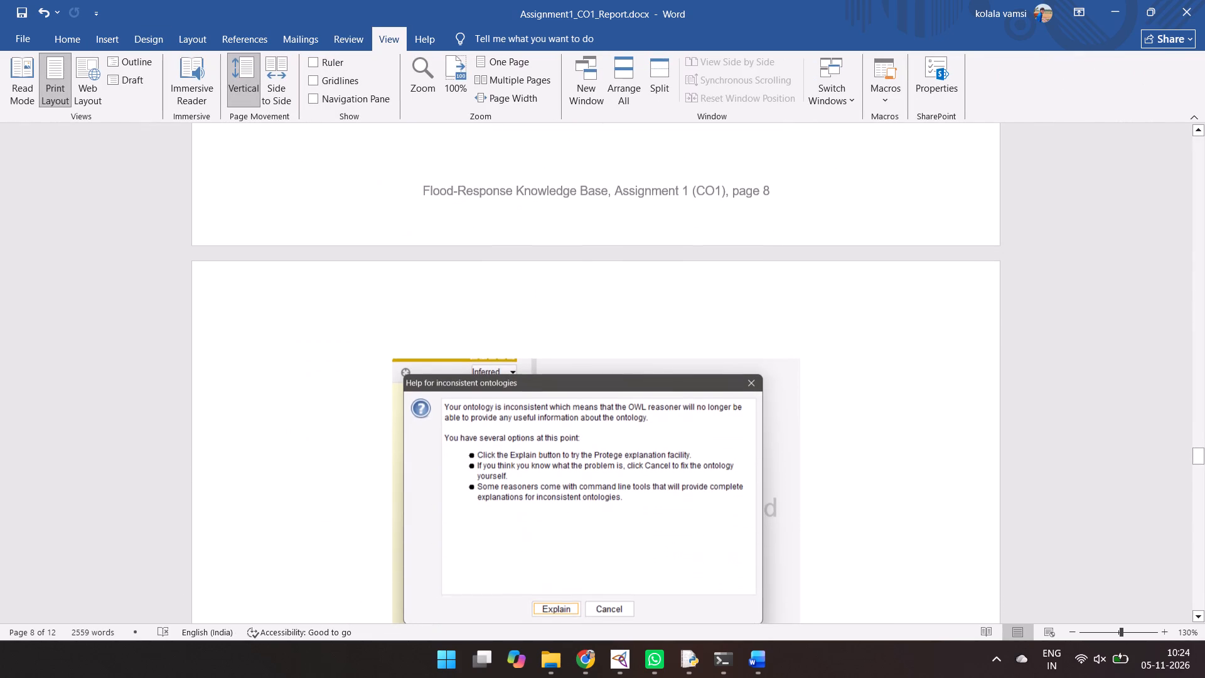
left_click(97, 34)
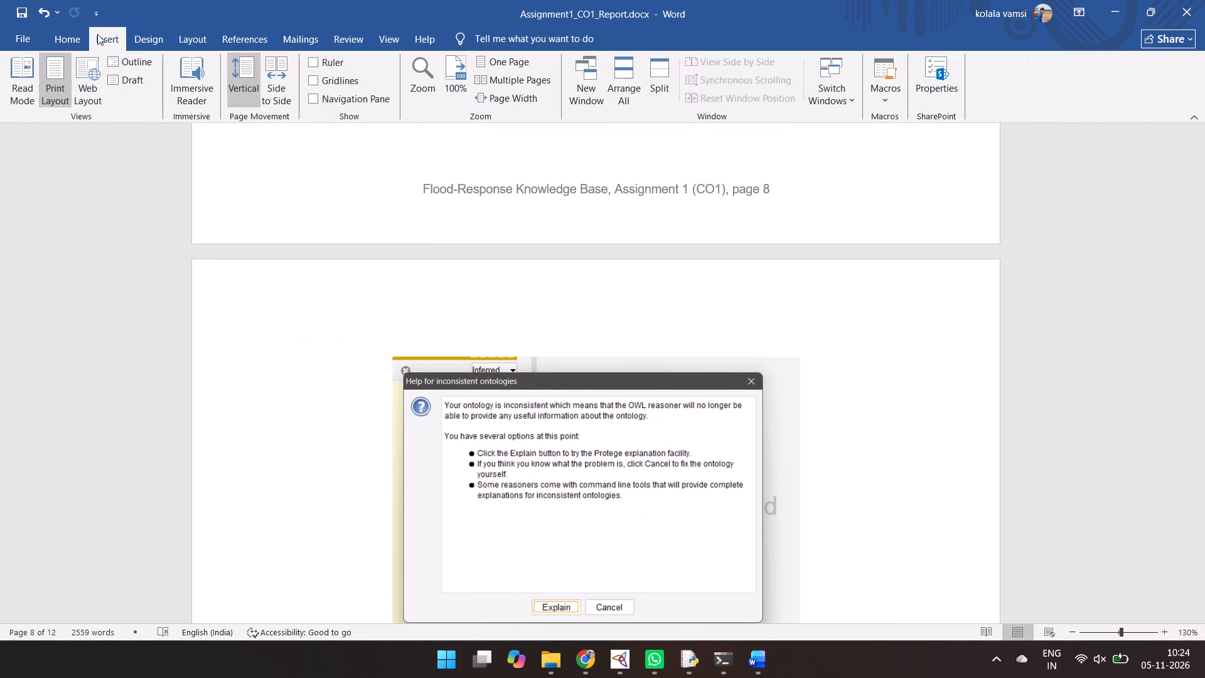
left_click(81, 33)
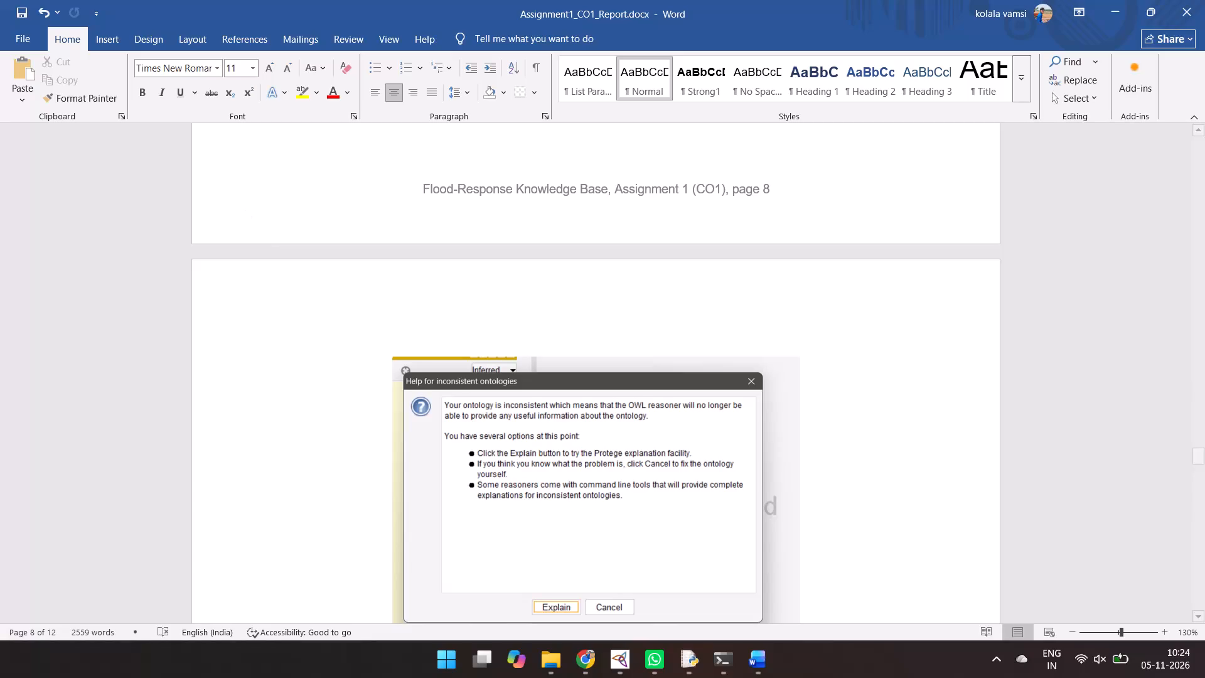
scroll(269, 244, "down", 4)
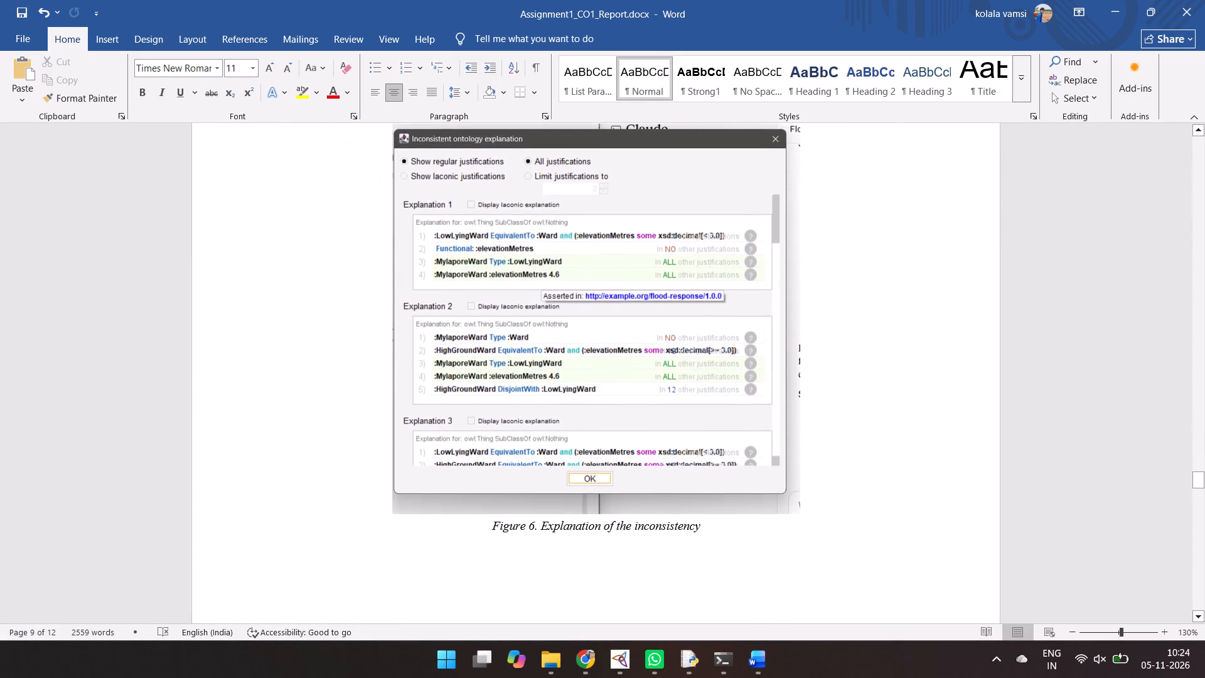
scroll(269, 237, "up", 1)
left_click_drag(291, 221, 308, 225)
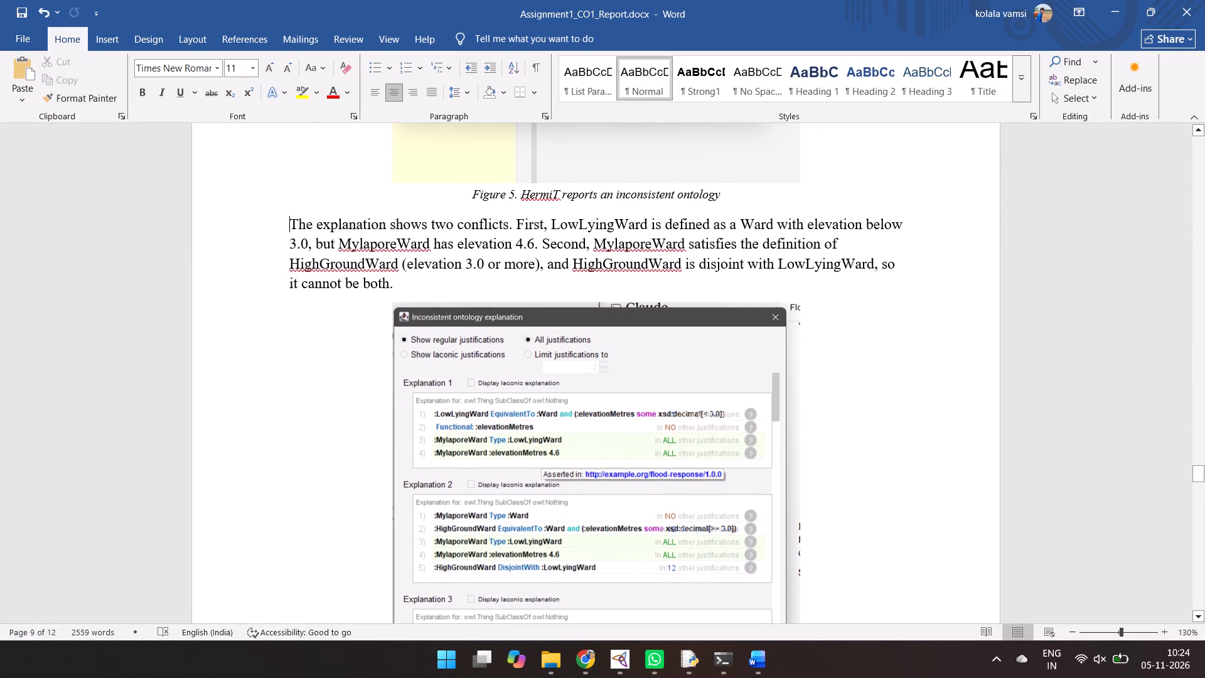
left_click_drag(308, 225, 415, 277)
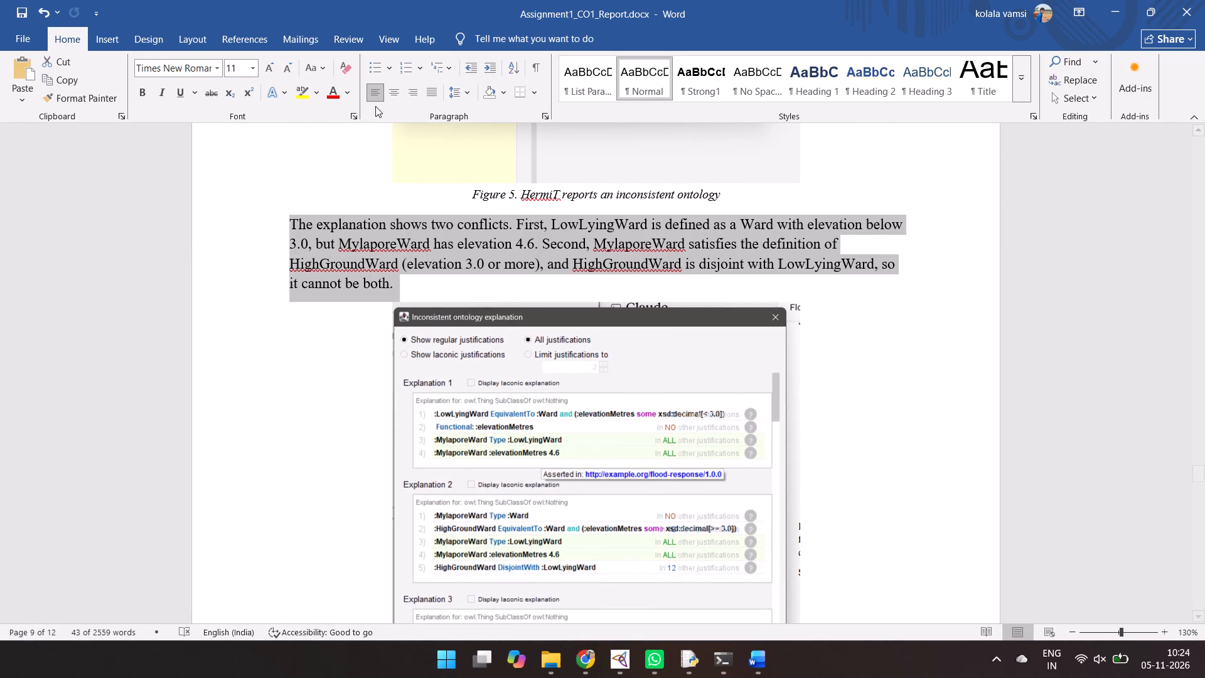
left_click(438, 95)
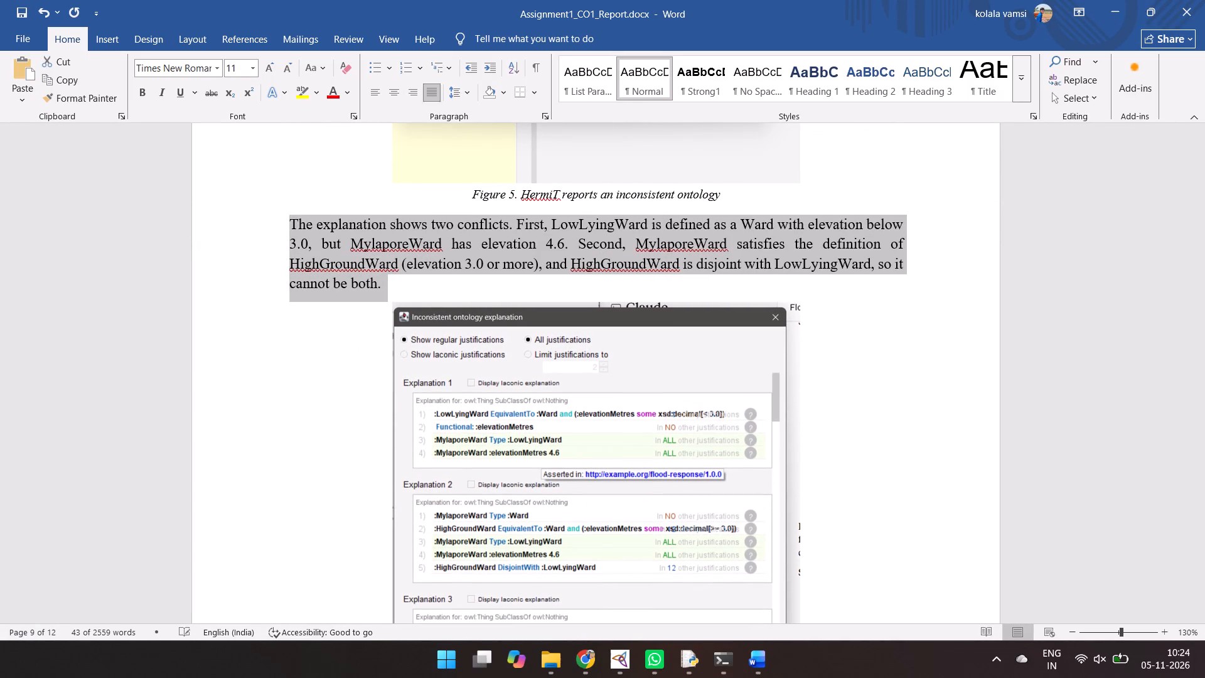
left_click(291, 392)
Justify the paragraph about removing the incorrect assertion under the 10.3 Fix heading.
scroll(291, 392, "down", 4)
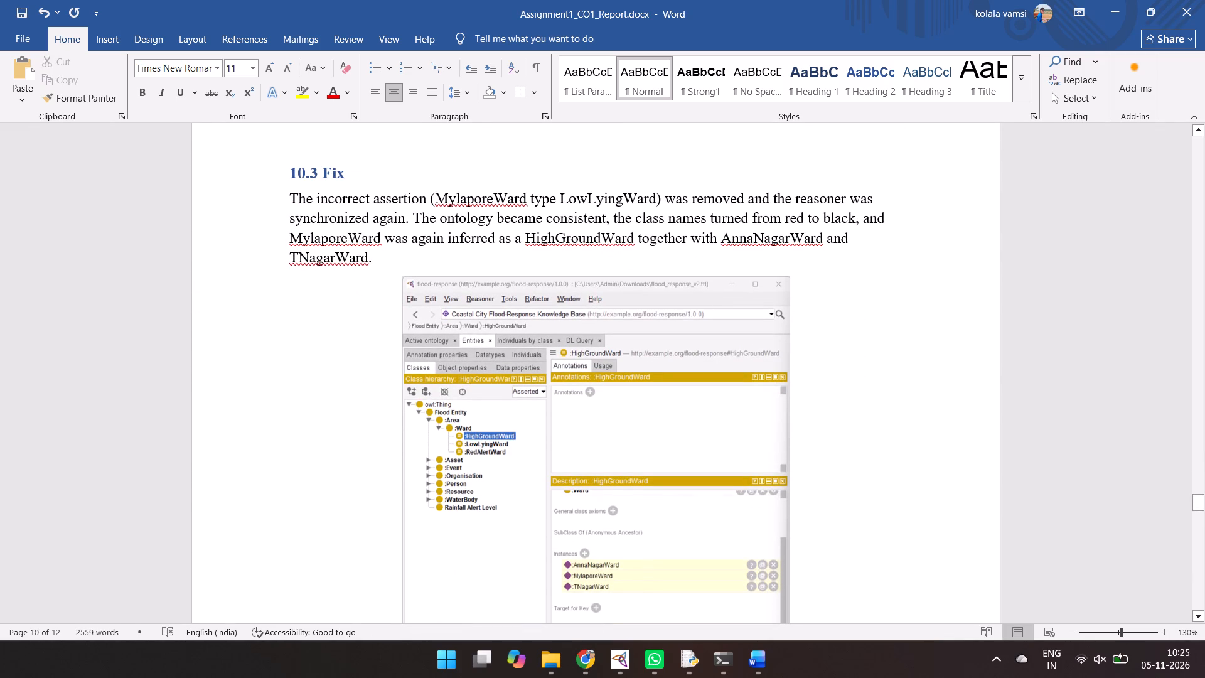
left_click_drag(379, 267, 279, 201)
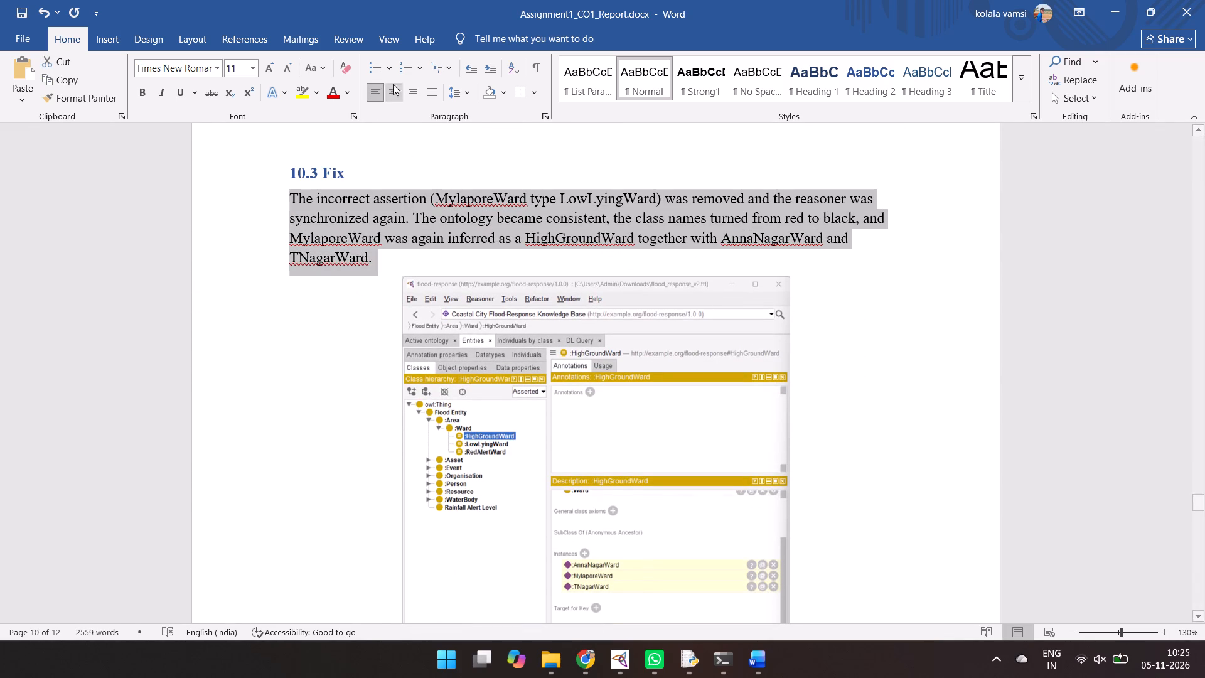
left_click(425, 89)
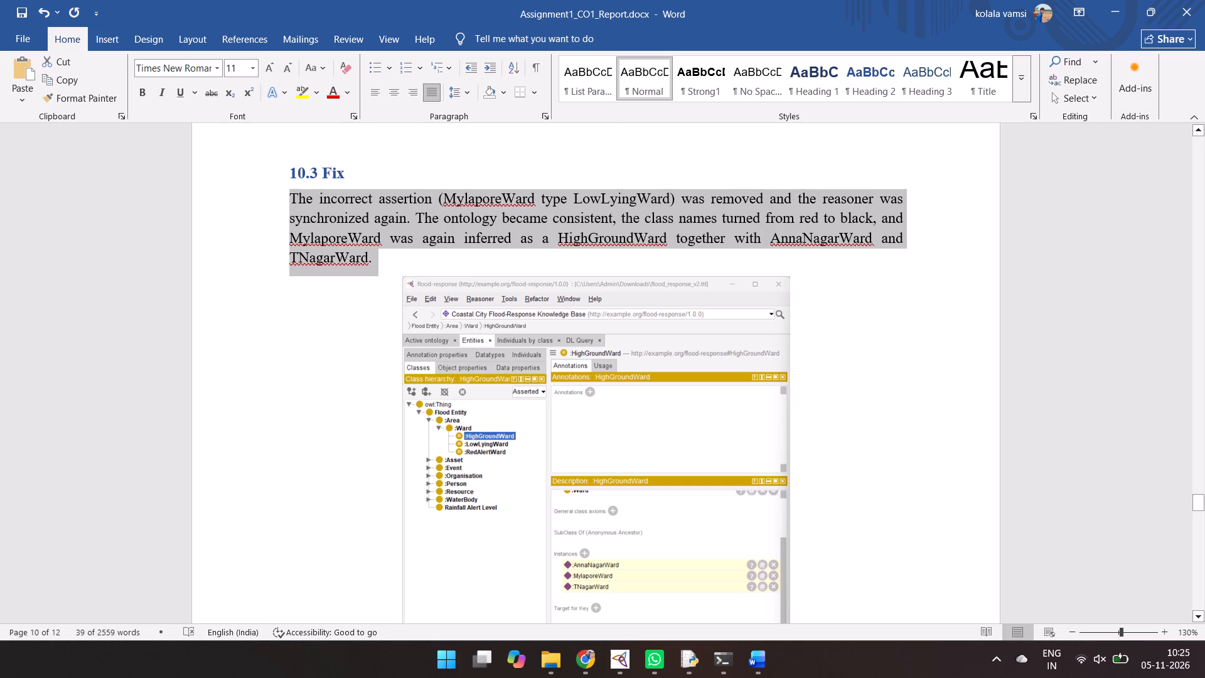
left_click(341, 419)
Justify the Note on the design paragraph below the Figure 7 caption.
scroll(341, 419, "down", 3)
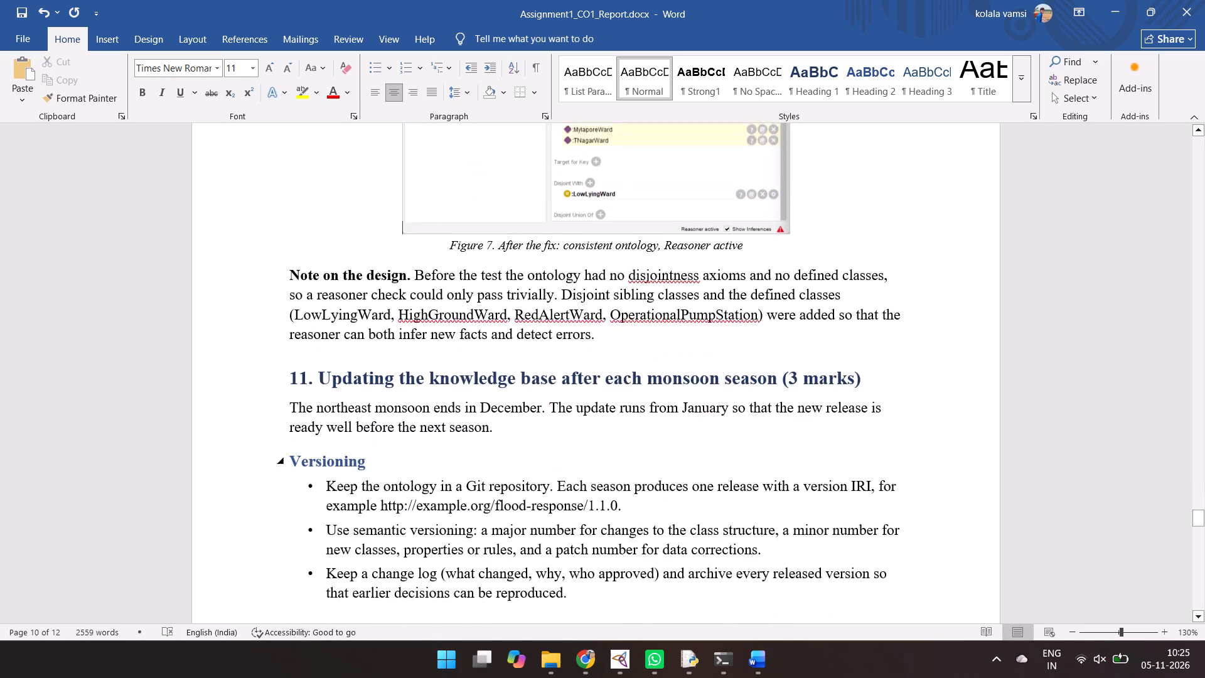
scroll(341, 419, "down", 1)
left_click_drag(286, 233, 389, 255)
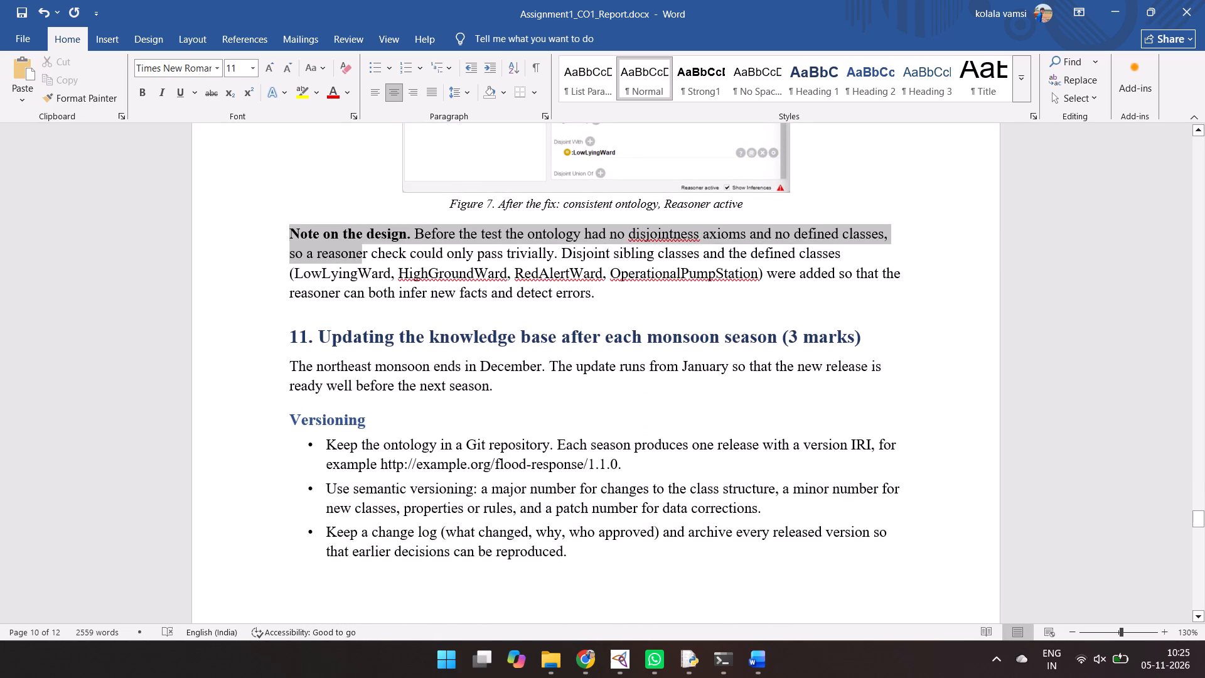
left_click_drag(389, 255, 611, 293)
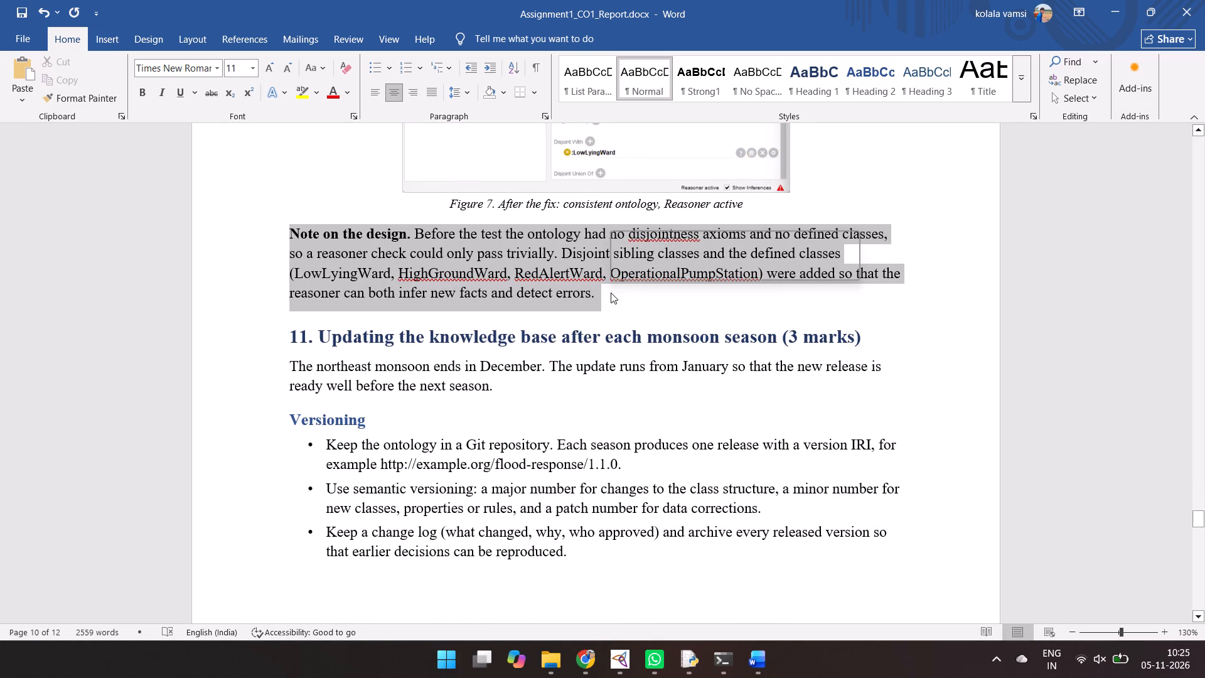
left_click(424, 92)
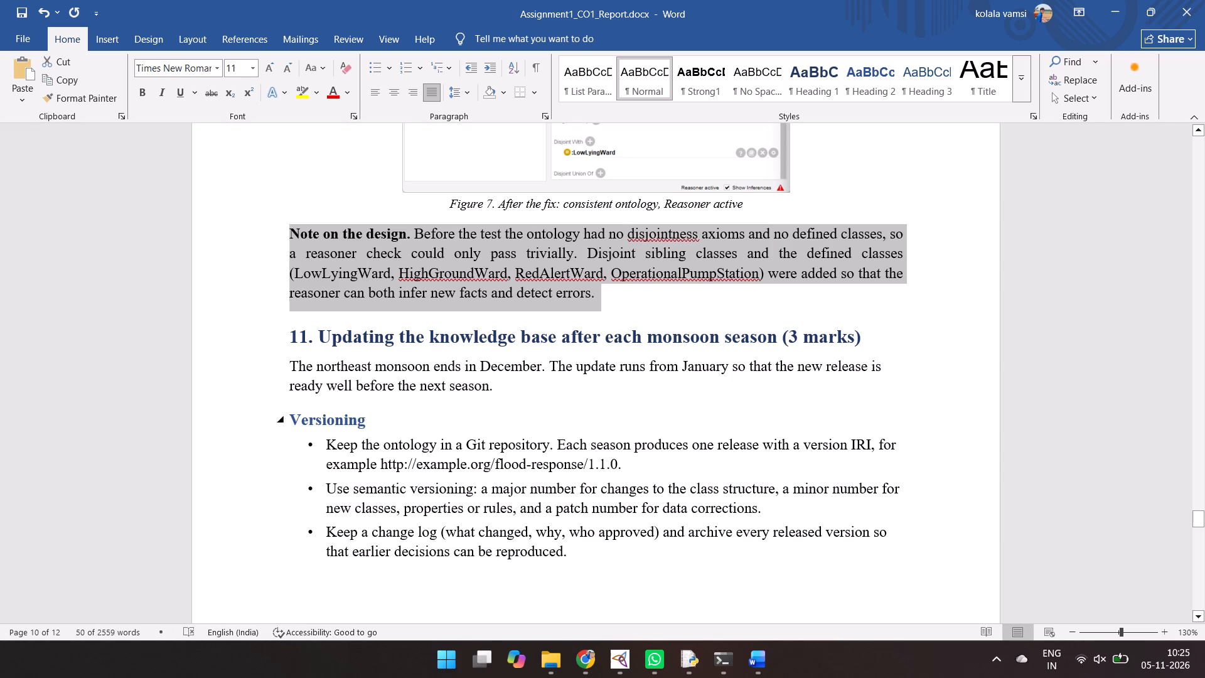
Justify the section 11 heading, Updating the knowledge base after each monsoon season, together with its introductory paragraph about the northeast monsoon.
left_click_drag(287, 355, 309, 362)
left_click_drag(309, 362, 496, 398)
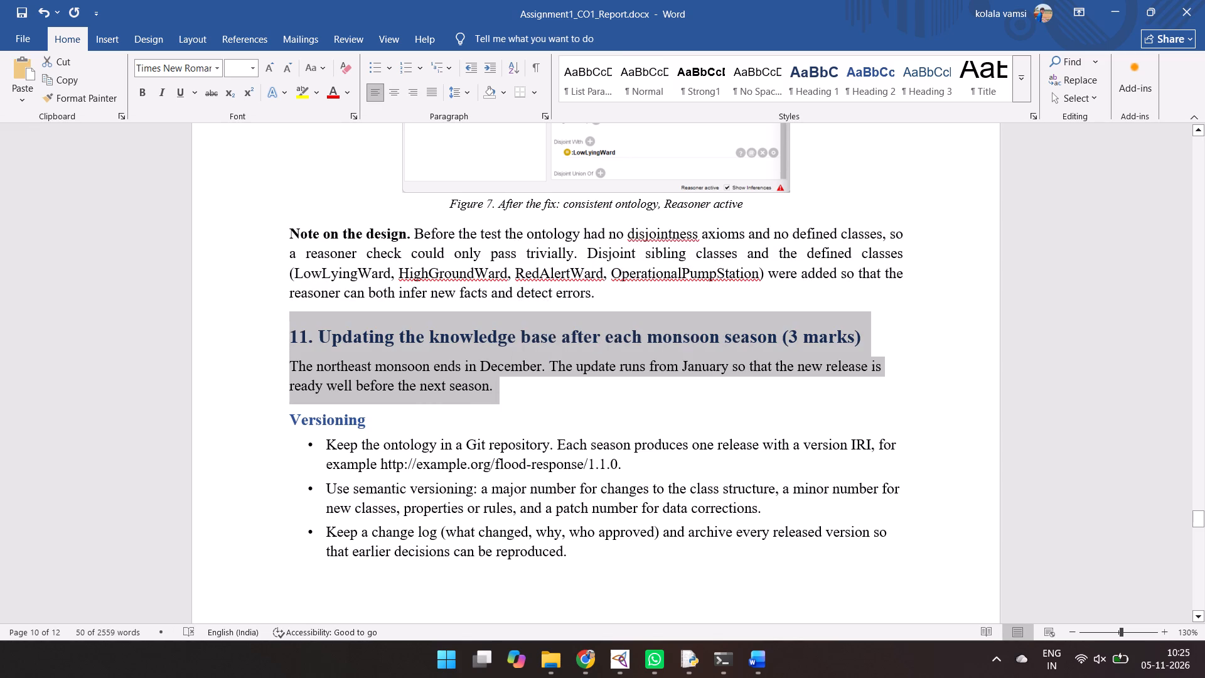
left_click(435, 86)
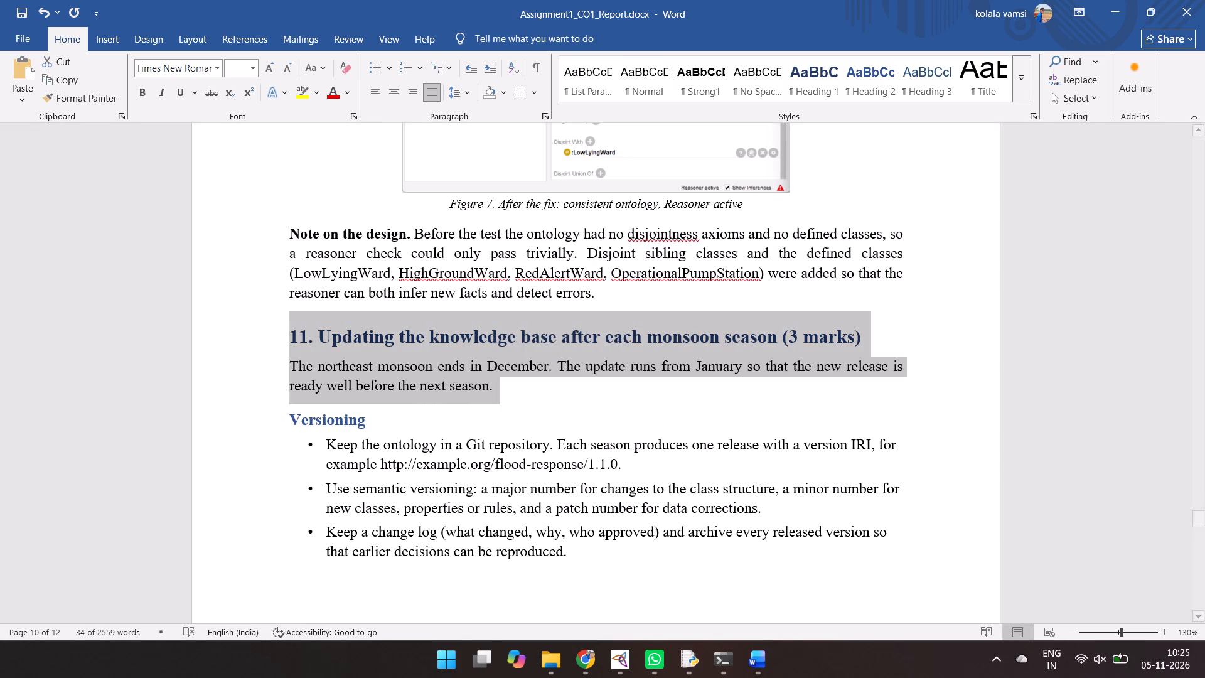
left_click(469, 446)
scroll(469, 446, "down", 2)
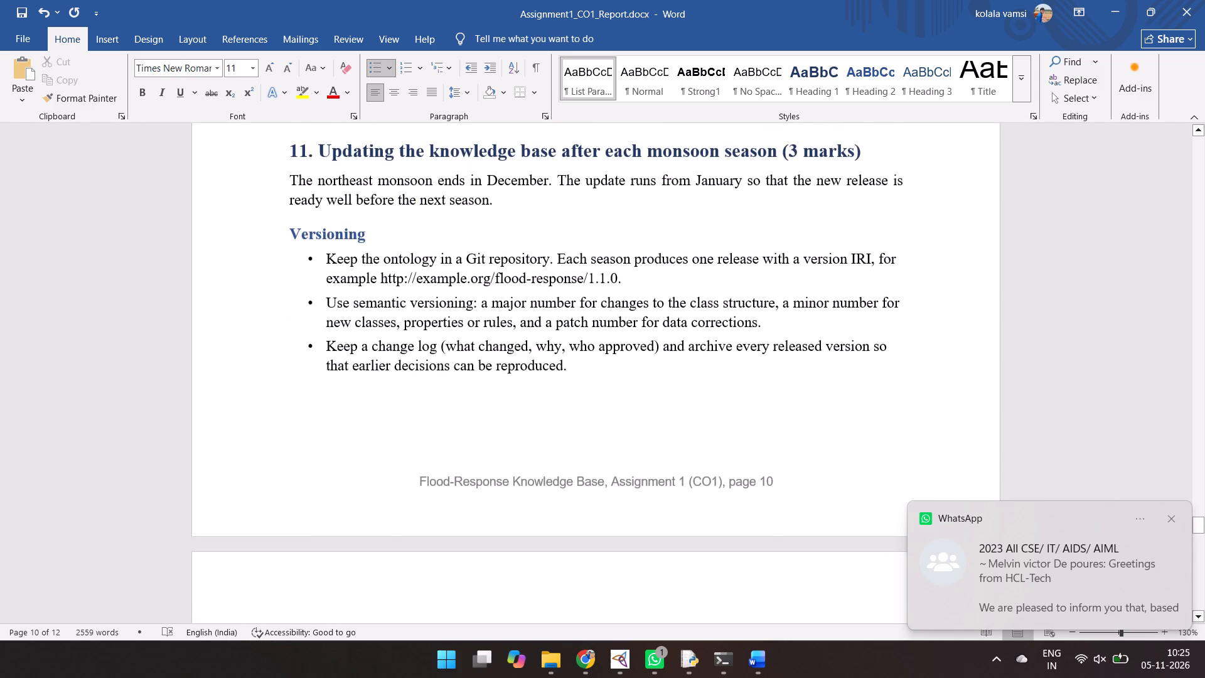
Justify the three bullet points under the Versioning heading in section 11.
left_click_drag(326, 255, 568, 382)
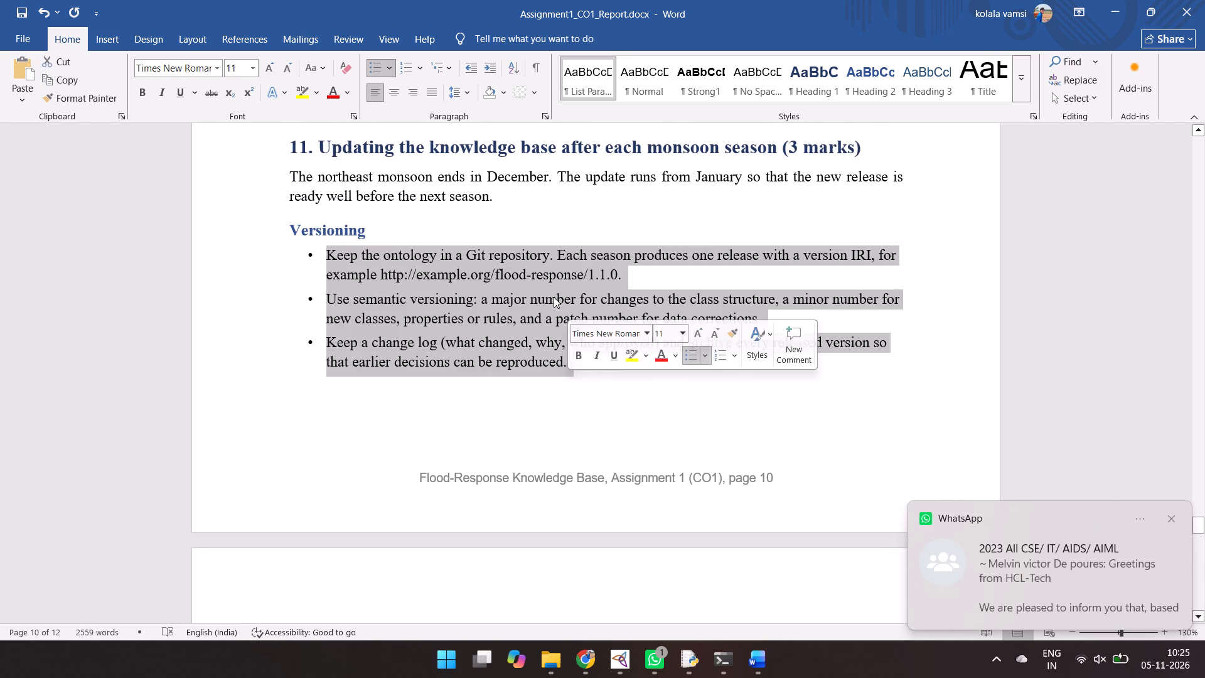
left_click(424, 85)
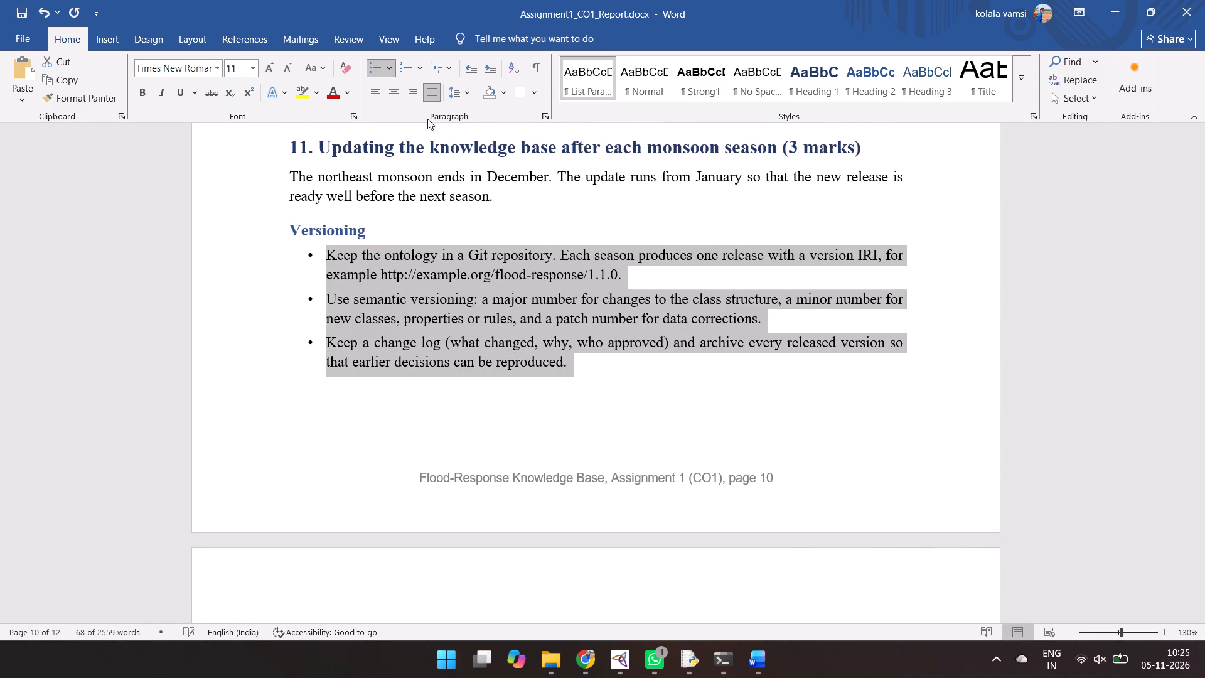
left_click(464, 390)
Justify all four bullet points under the Validation heading, from running HermiT to the second-person change log review.
scroll(464, 390, "down", 4)
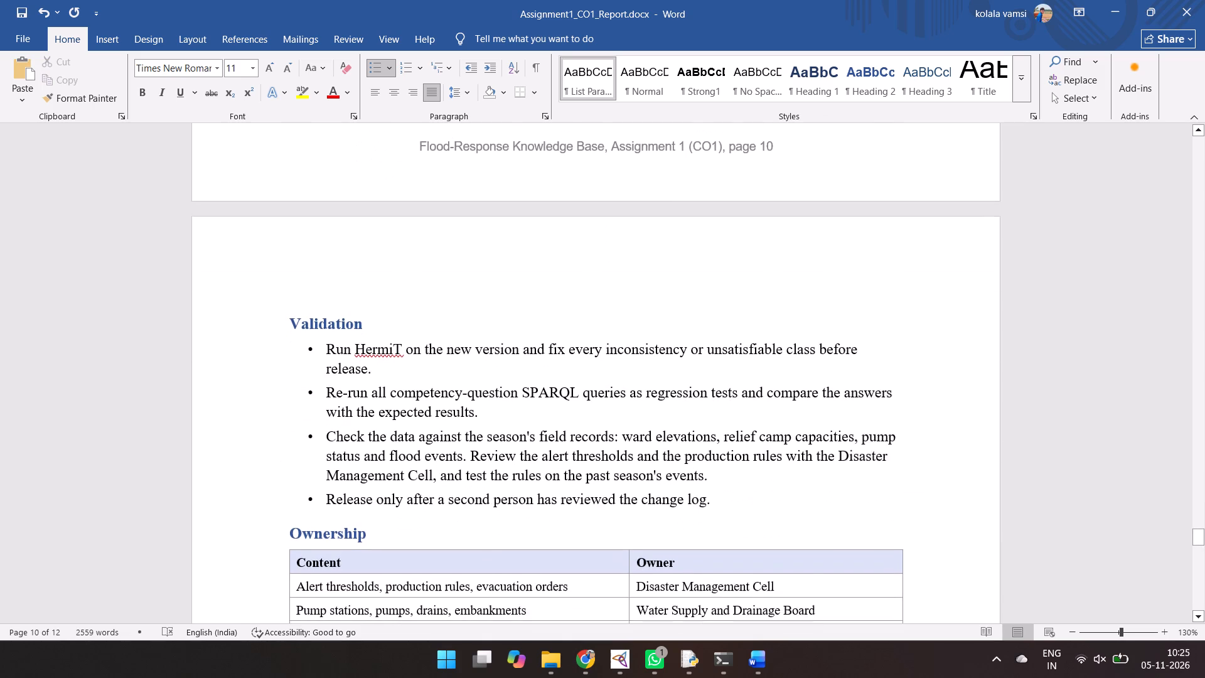
left_click_drag(316, 330, 596, 434)
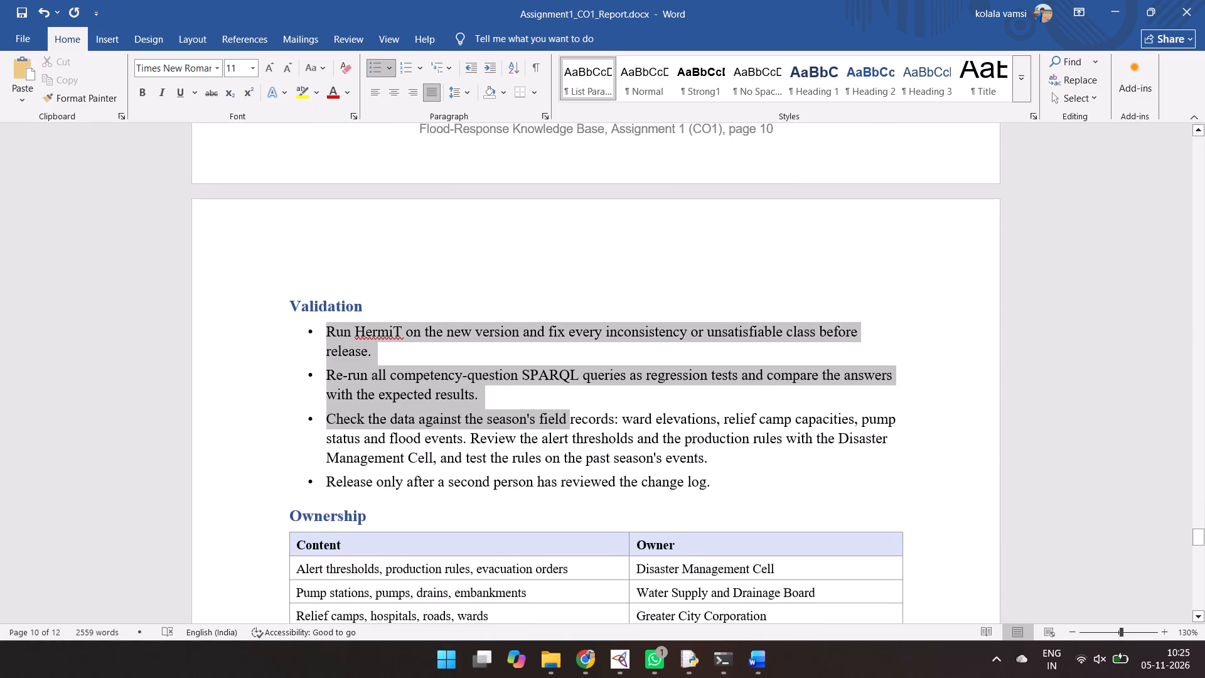
left_click_drag(596, 434, 727, 472)
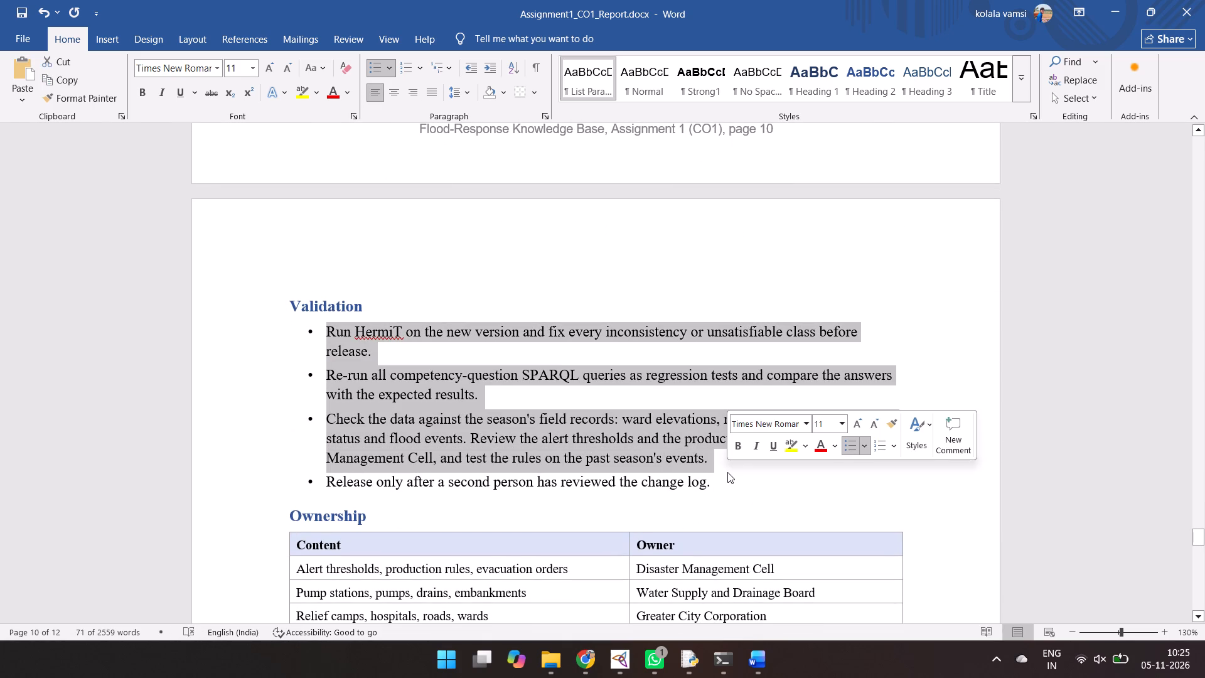
scroll(727, 472, "down", 1)
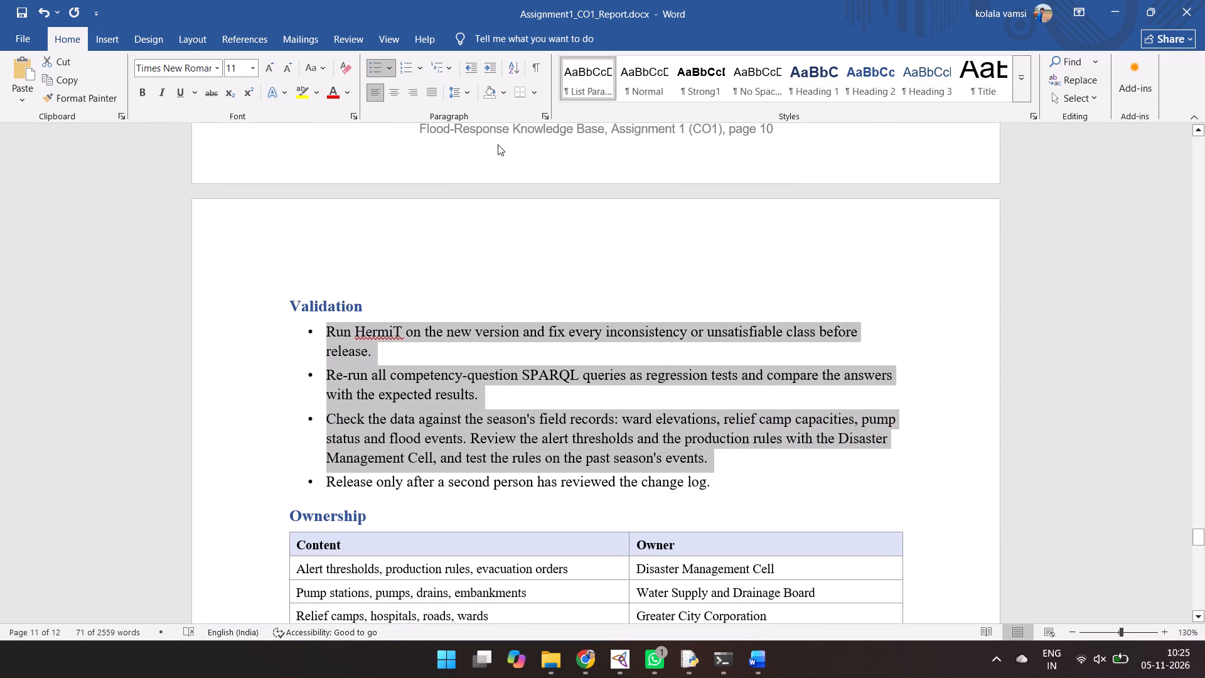
left_click(498, 144)
left_click_drag(324, 330, 743, 483)
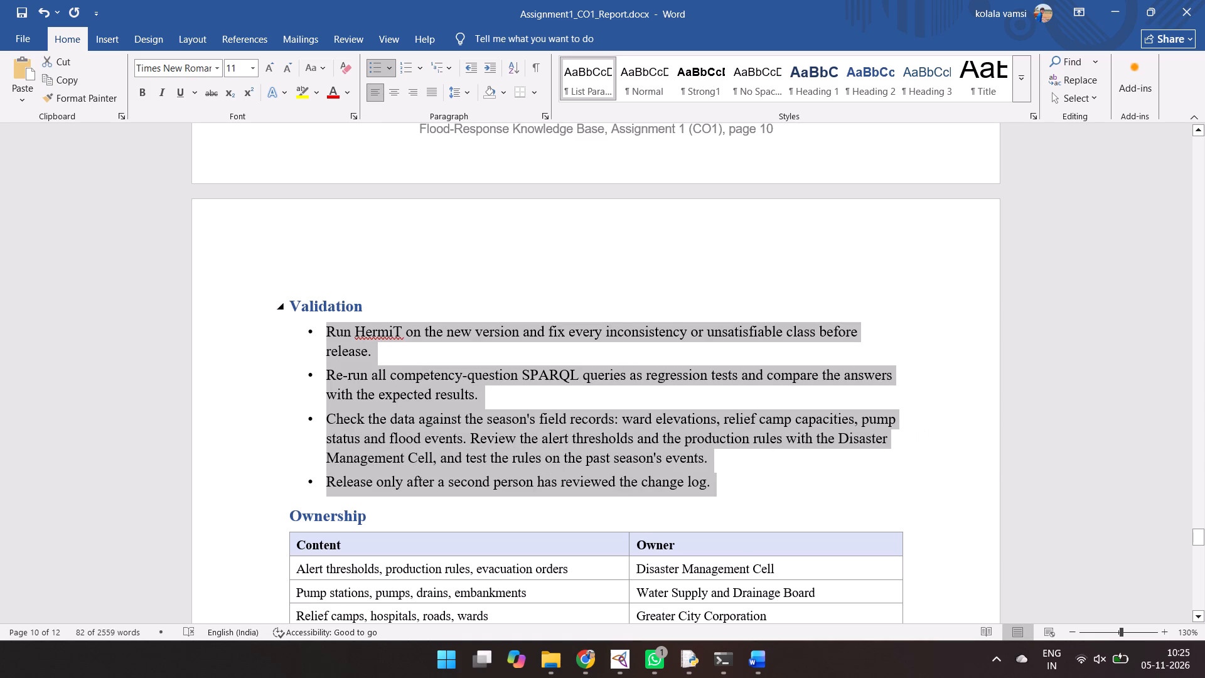
left_click(434, 87)
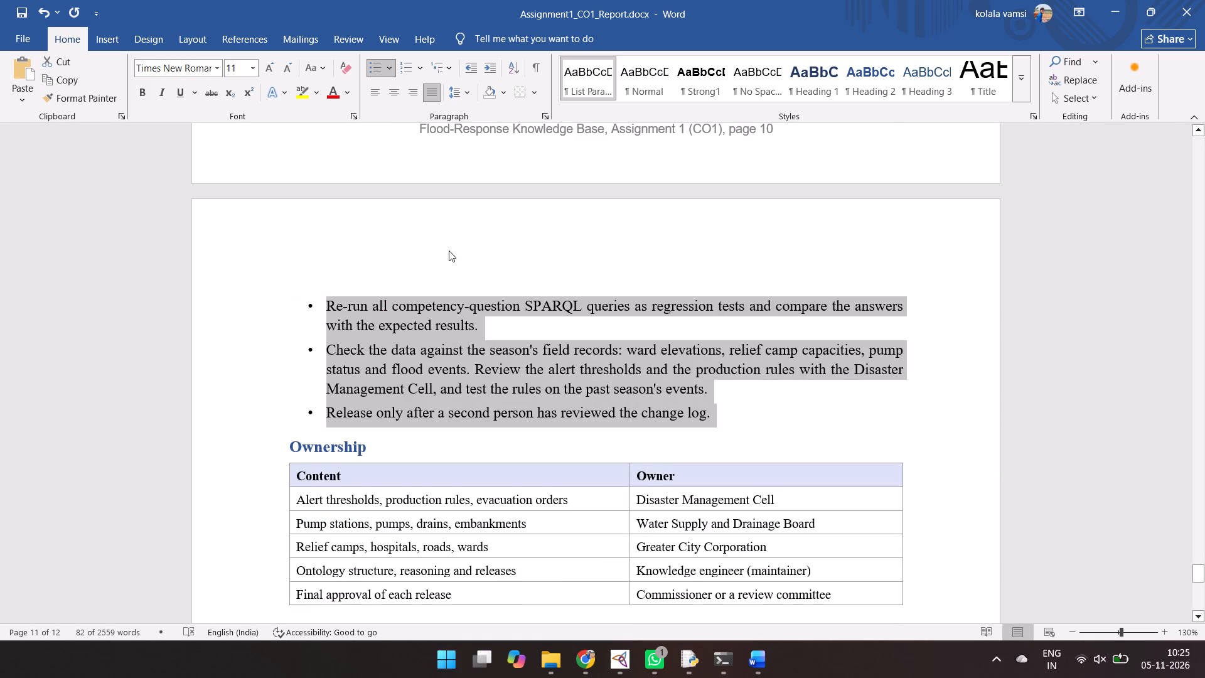
left_click(449, 250)
Justify all body paragraphs of section 12, Critique, from Time and change through Why it matters.
scroll(449, 250, "down", 4)
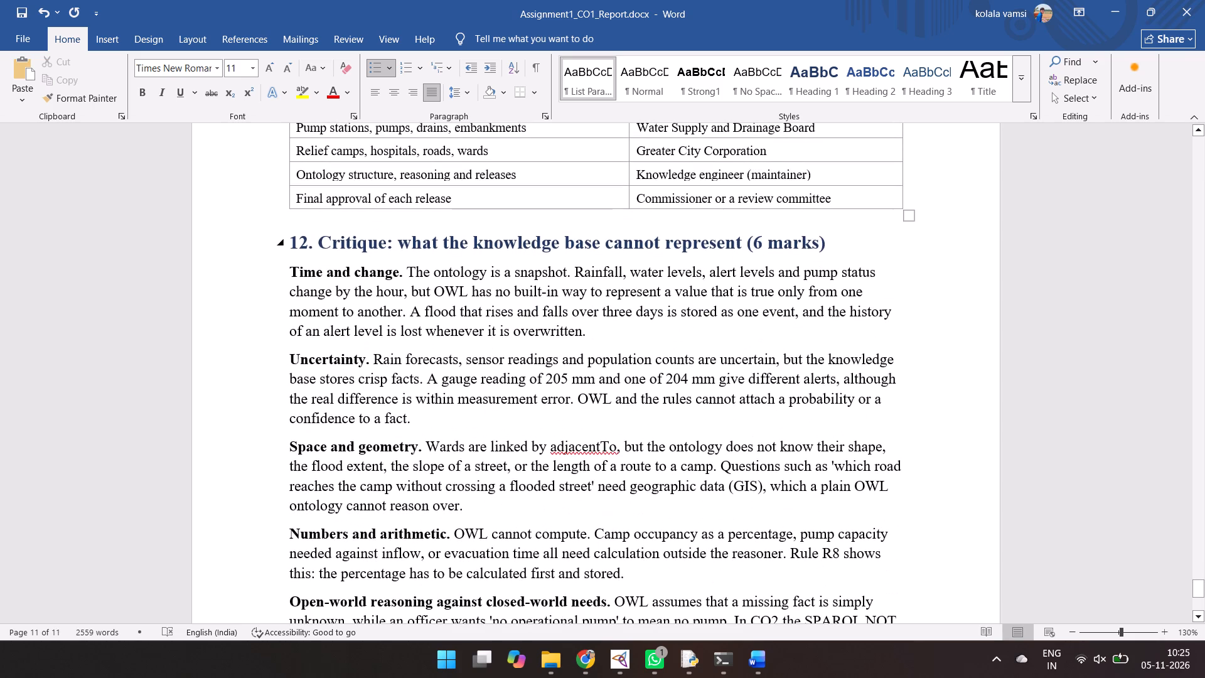
left_click_drag(289, 270, 604, 579)
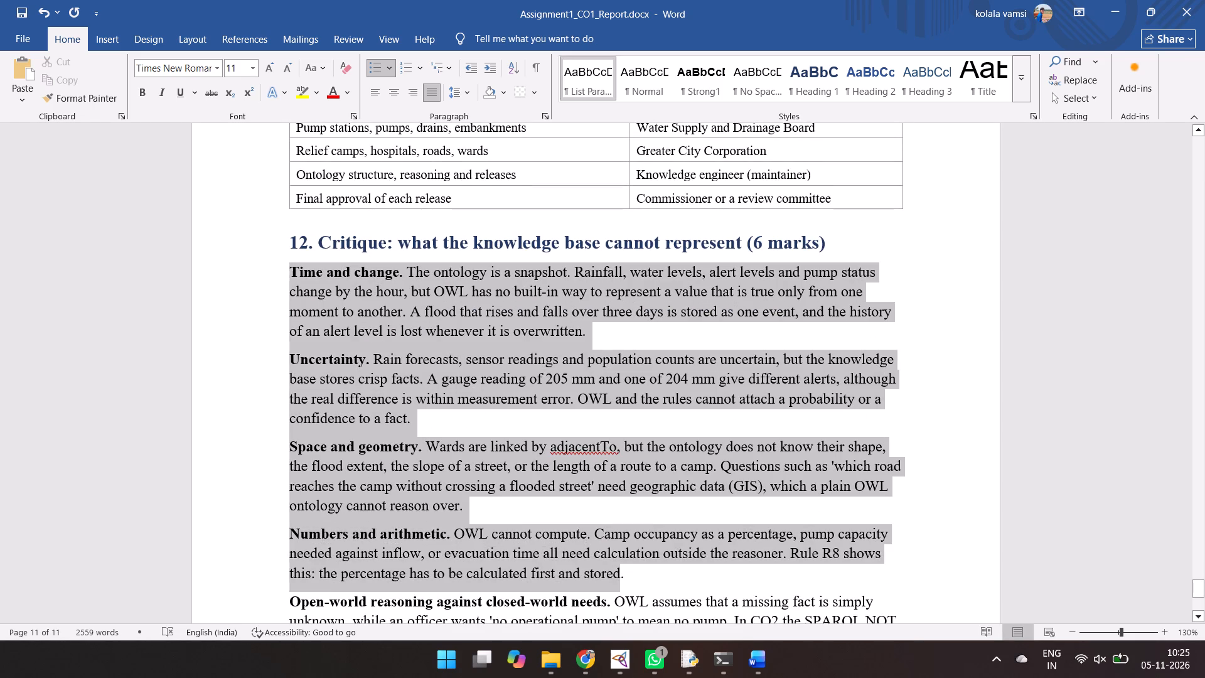
left_click_drag(604, 579, 656, 585)
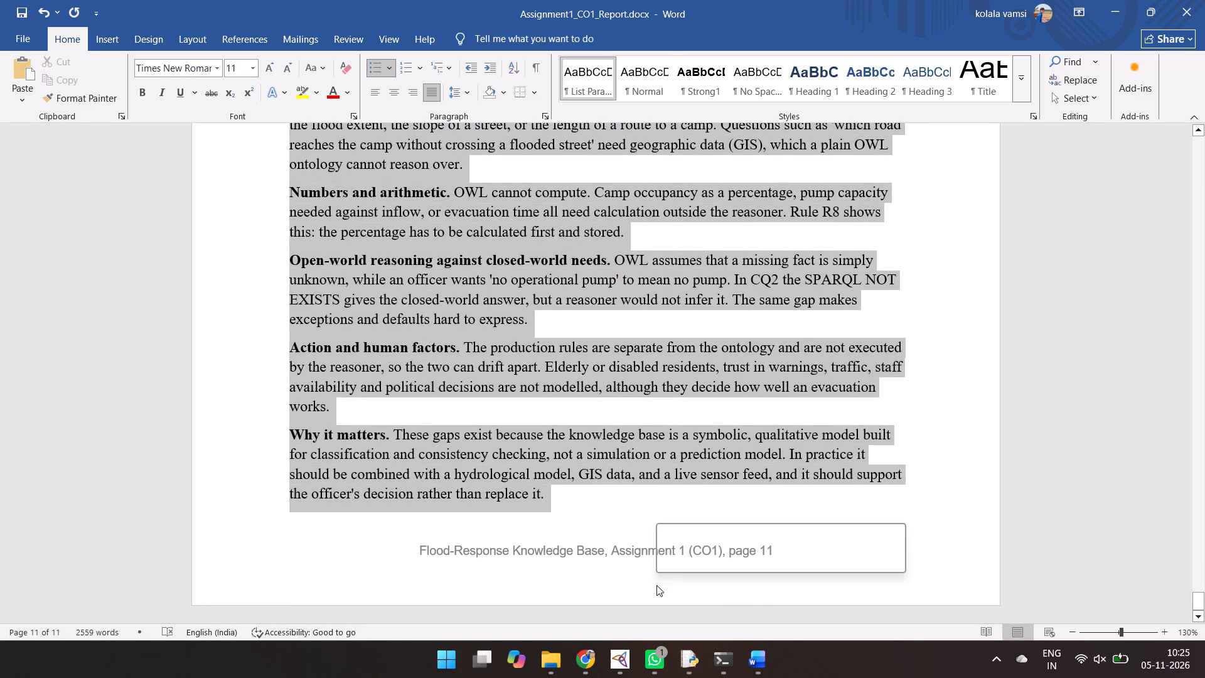
left_click(426, 97)
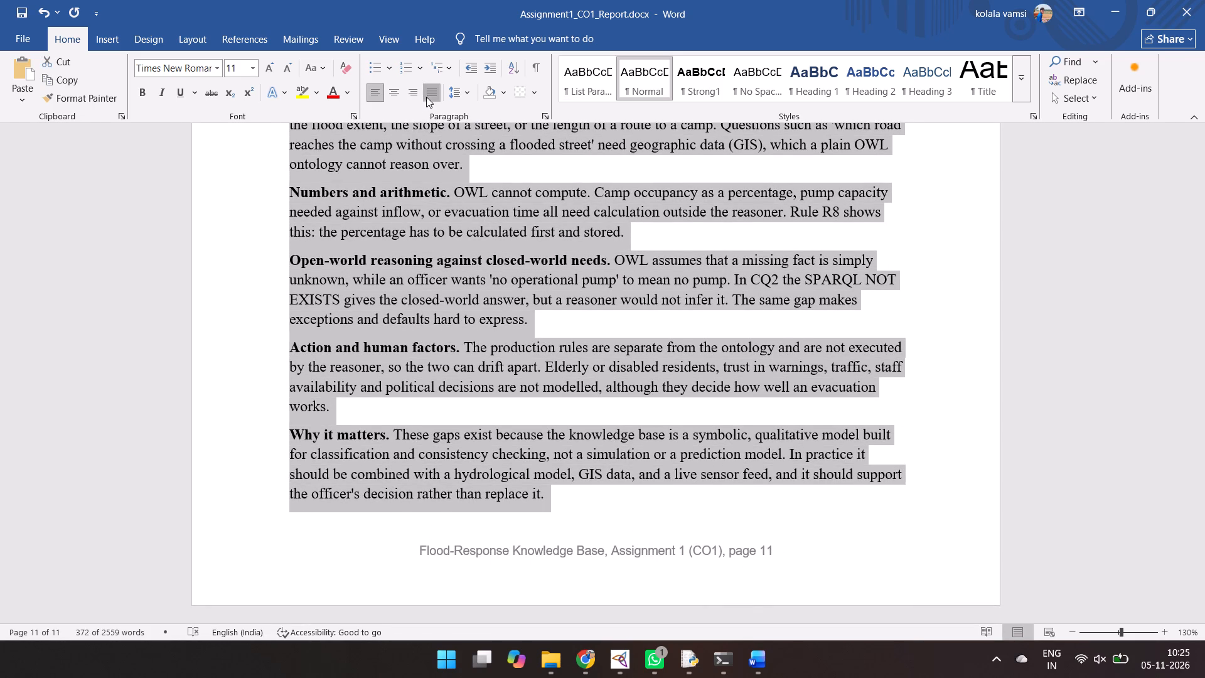
left_click(542, 433)
Look back through the report from its last page to the title on page 1 to check the formatting.
scroll(542, 433, "down", 2)
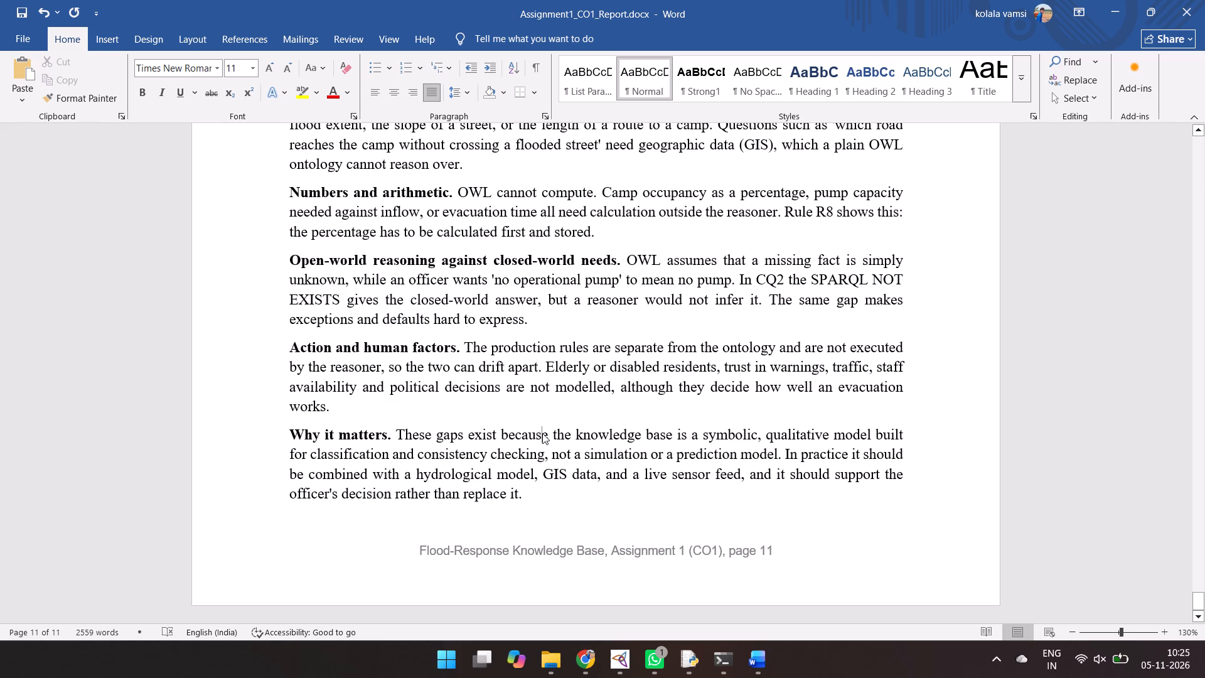
scroll(542, 433, "down", 6)
scroll(542, 433, "up", 3)
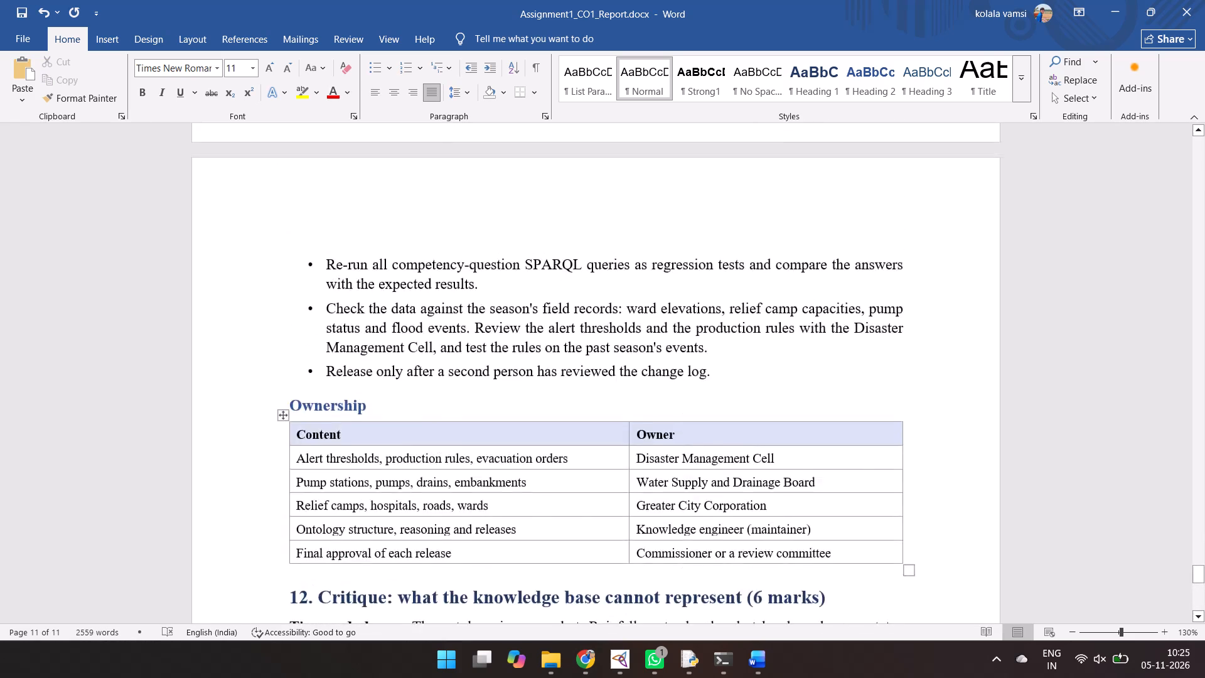
scroll(542, 433, "up", 4)
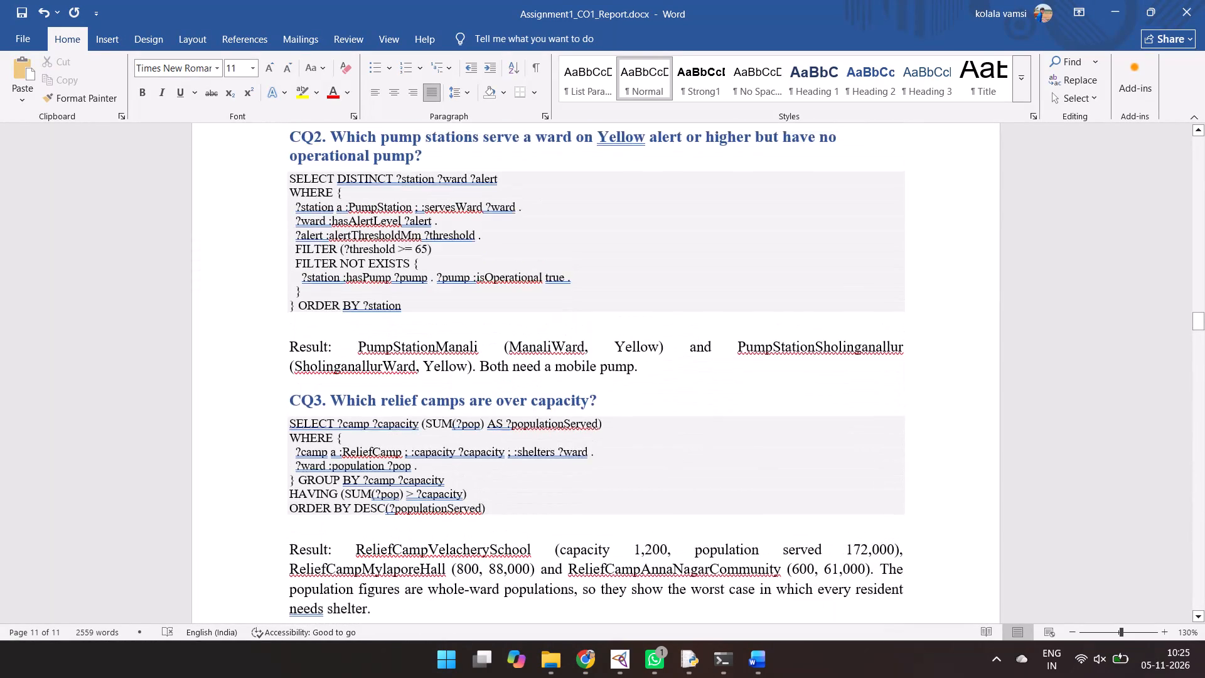
scroll(542, 433, "up", 3)
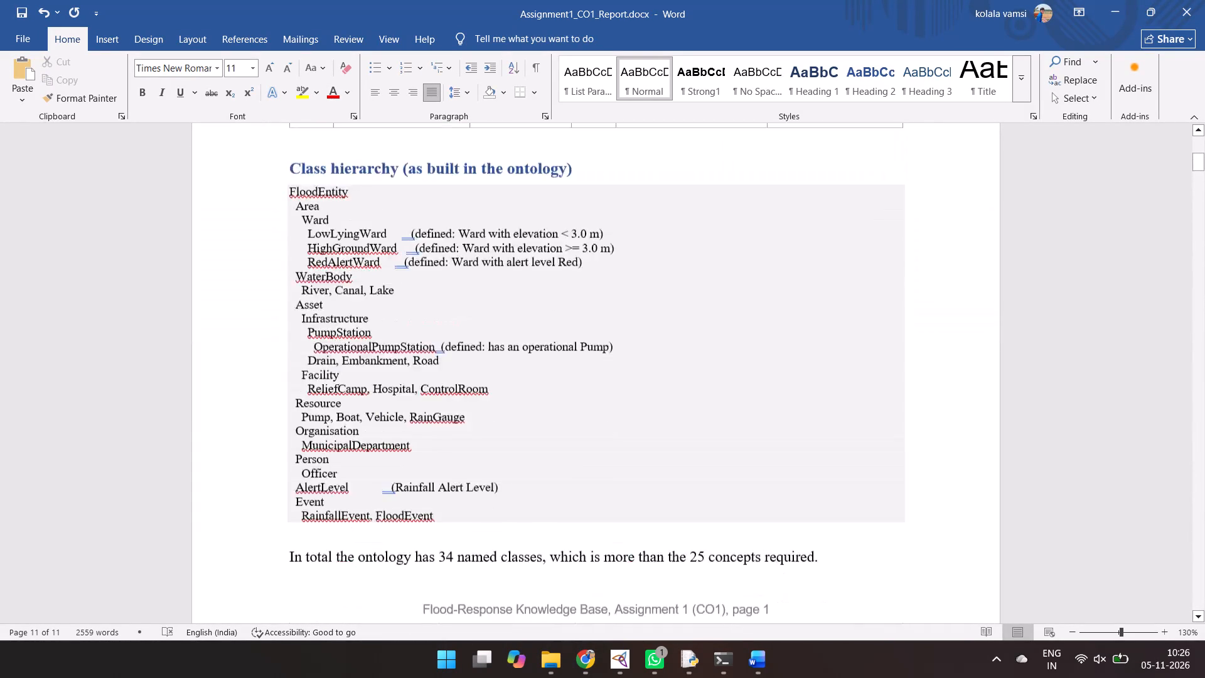
scroll(542, 433, "up", 3)
Review the layout and paragraph alignment from section 1 through the conflict resolution strategy in section 8.
scroll(542, 433, "down", 2)
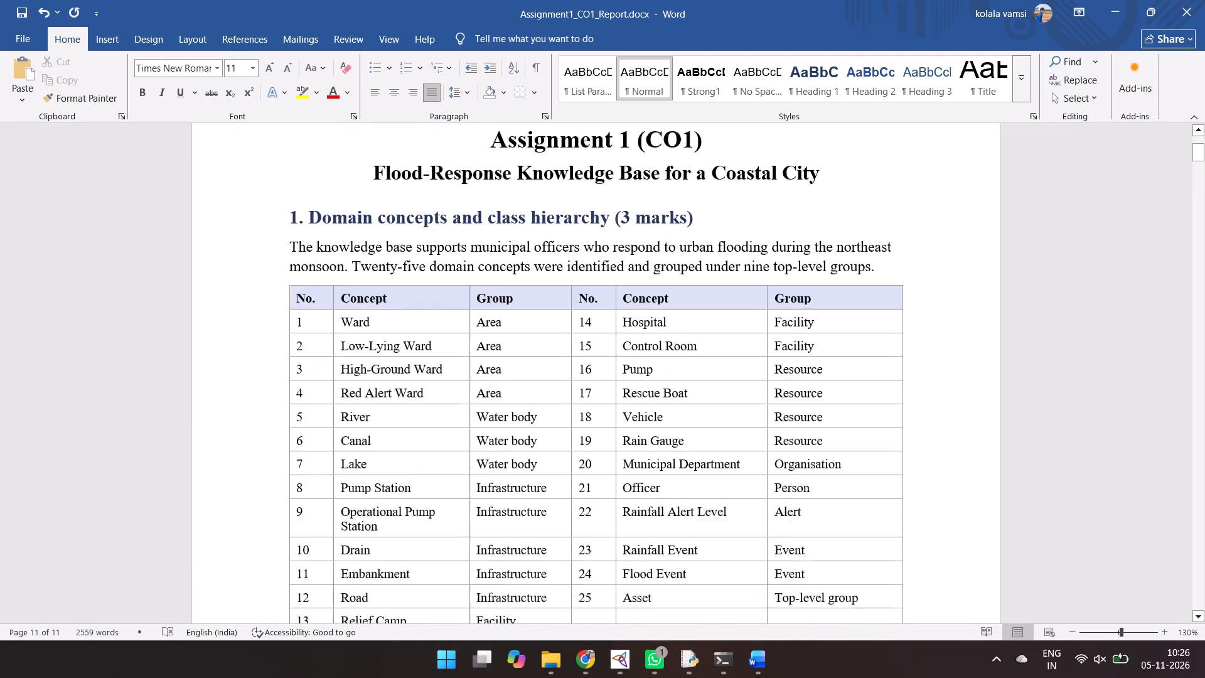
scroll(542, 433, "down", 4)
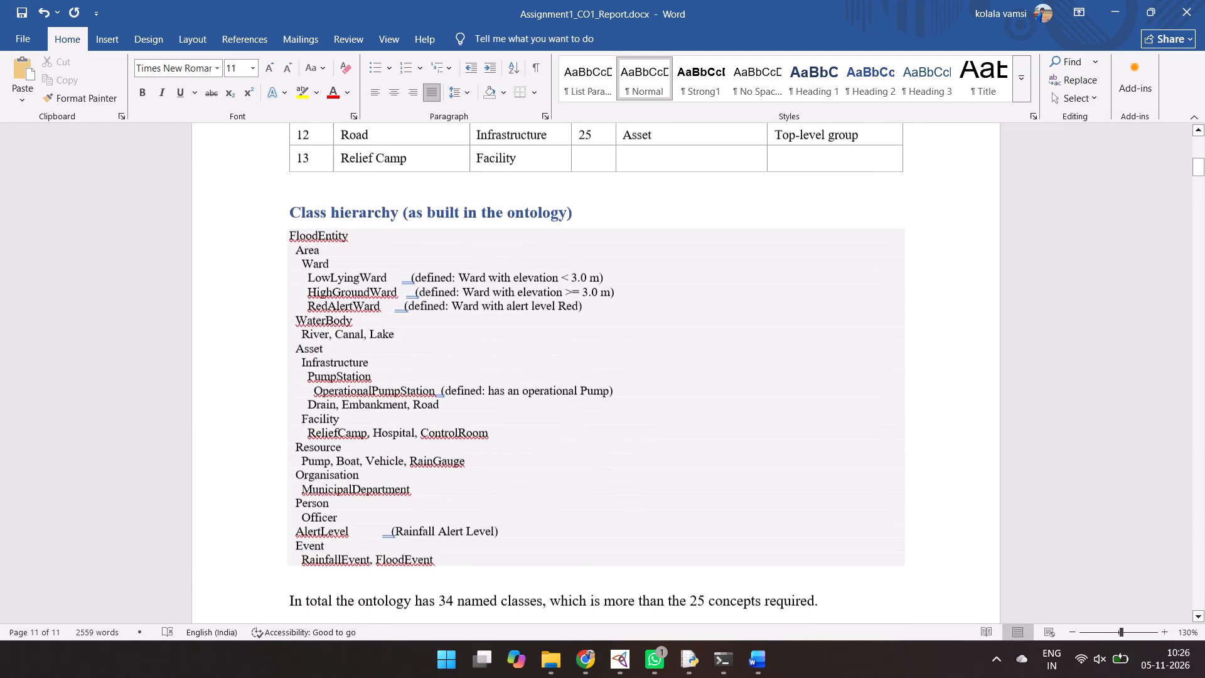
scroll(542, 433, "down", 3)
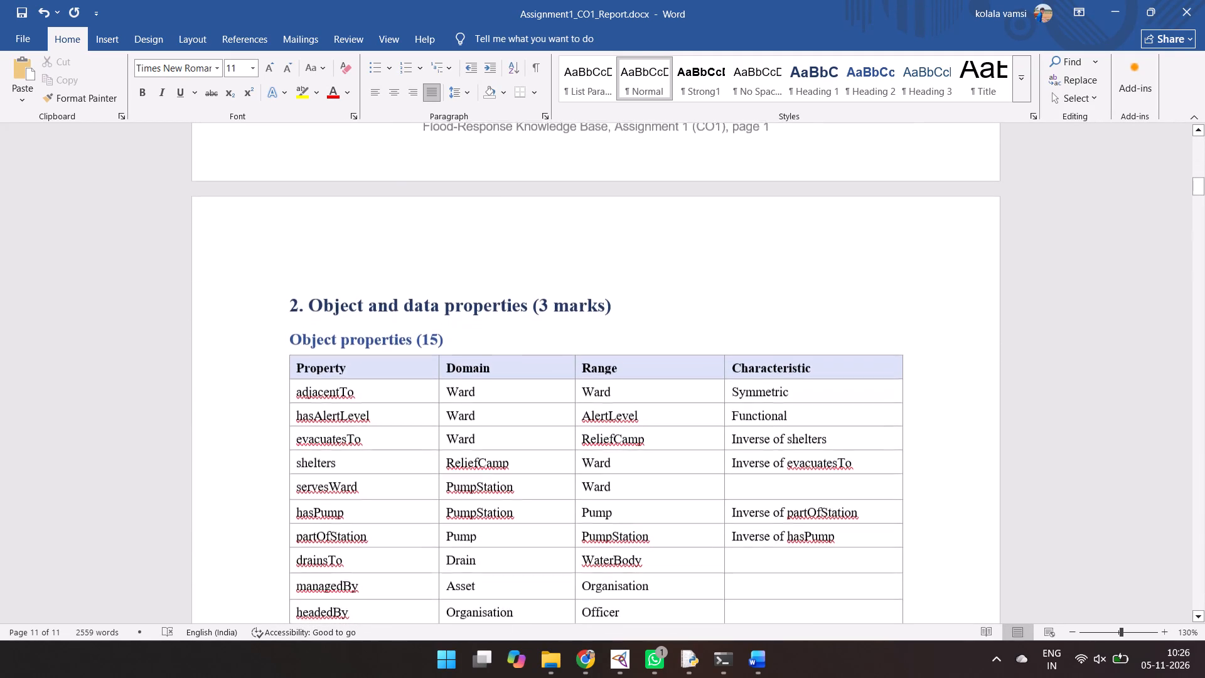
scroll(542, 433, "down", 2)
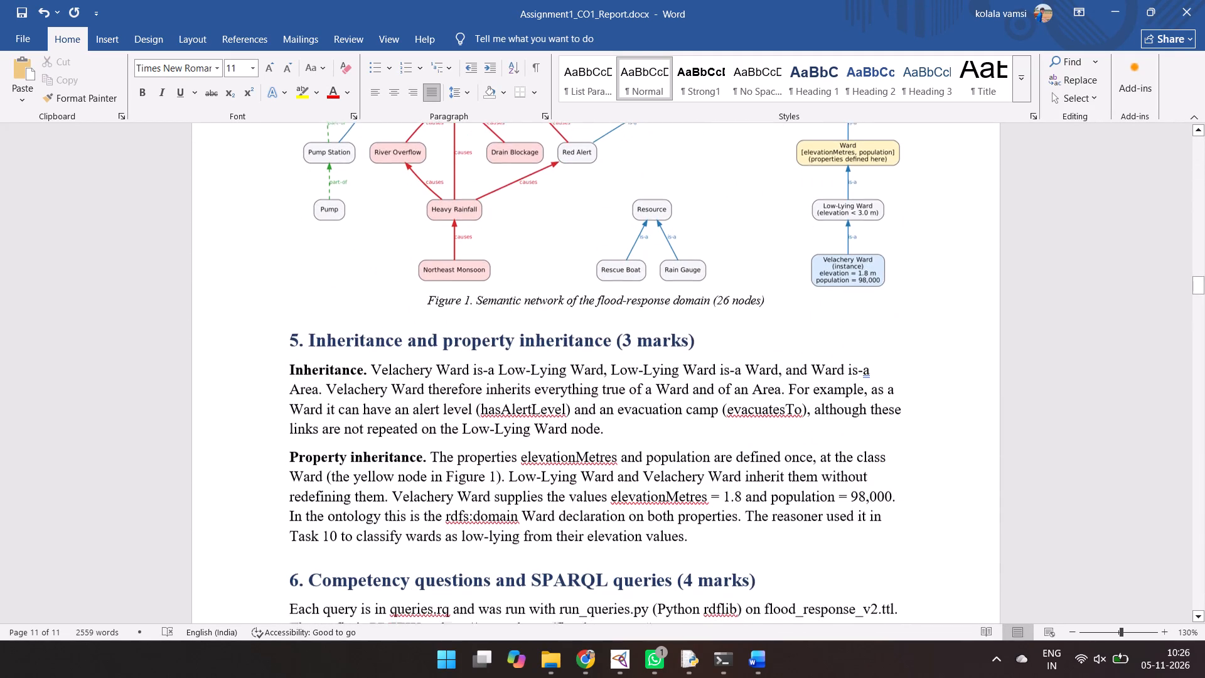
scroll(542, 433, "down", 4)
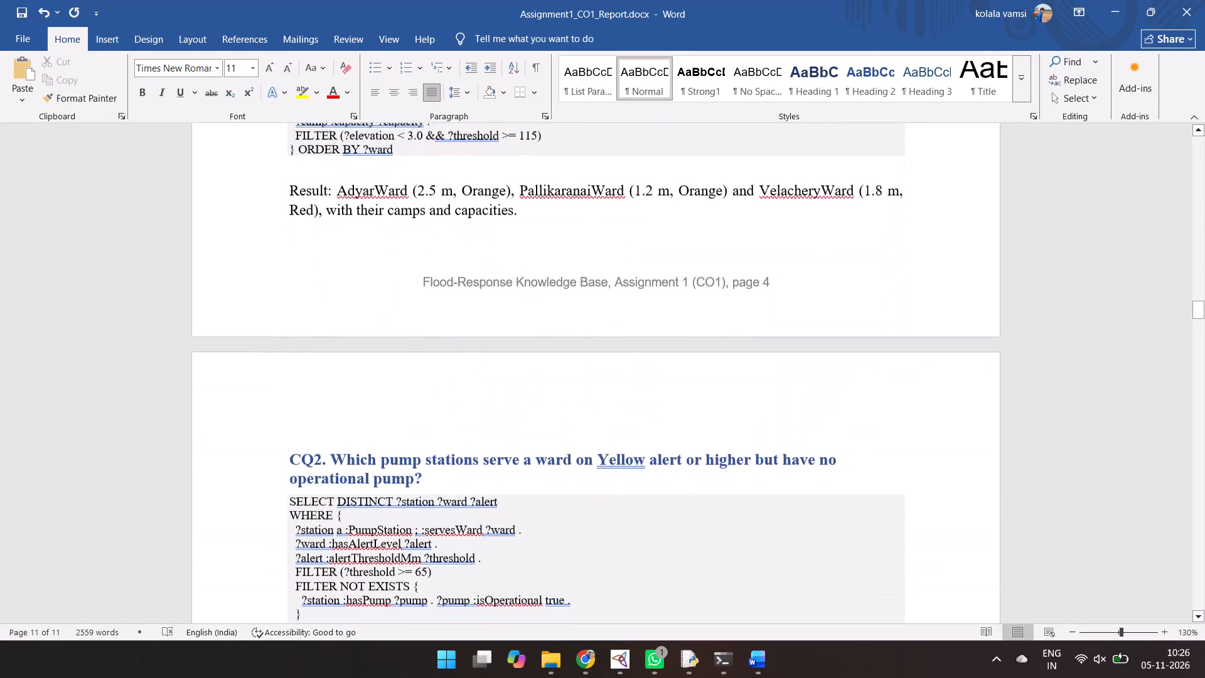
scroll(542, 433, "down", 3)
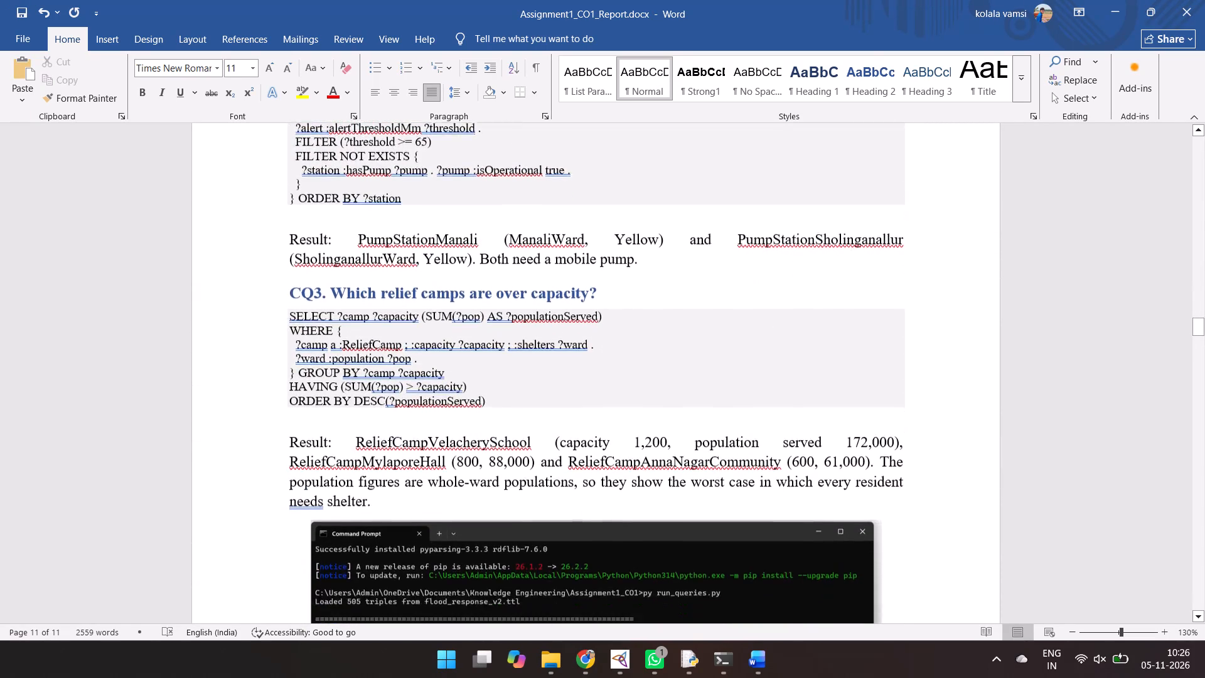
scroll(542, 433, "down", 3)
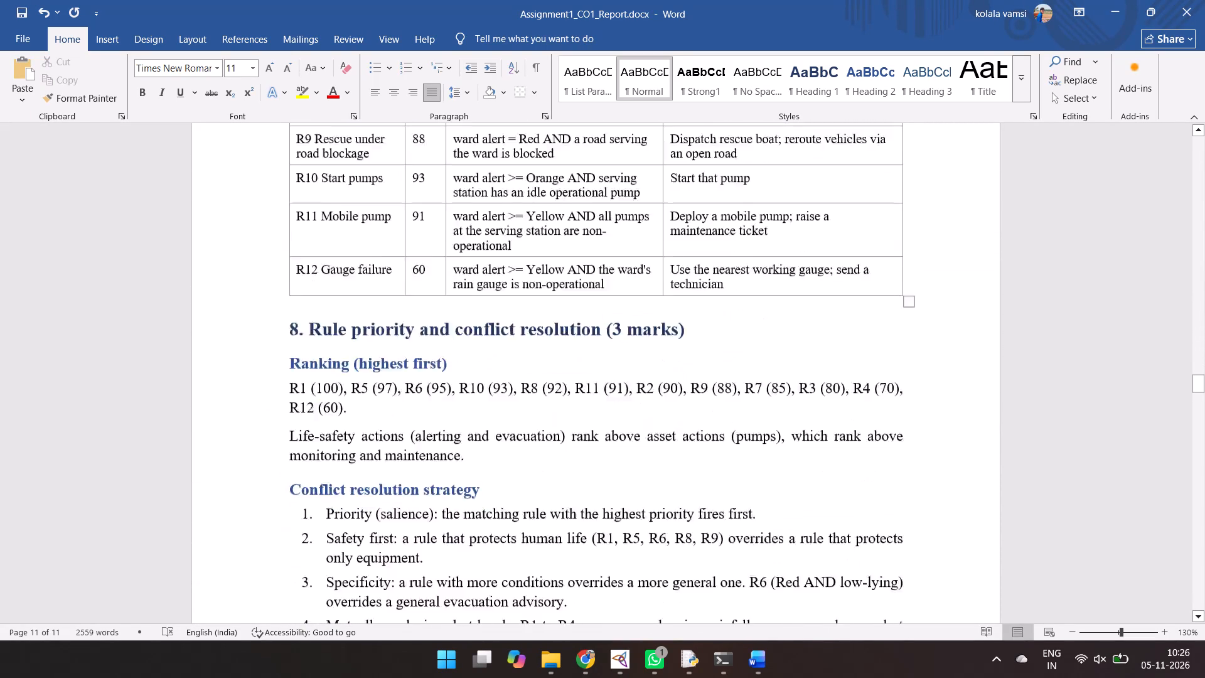
Re-examine the formatting of the competency questions, their result paragraphs and the query output figure in section 6.
scroll(542, 433, "up", 3)
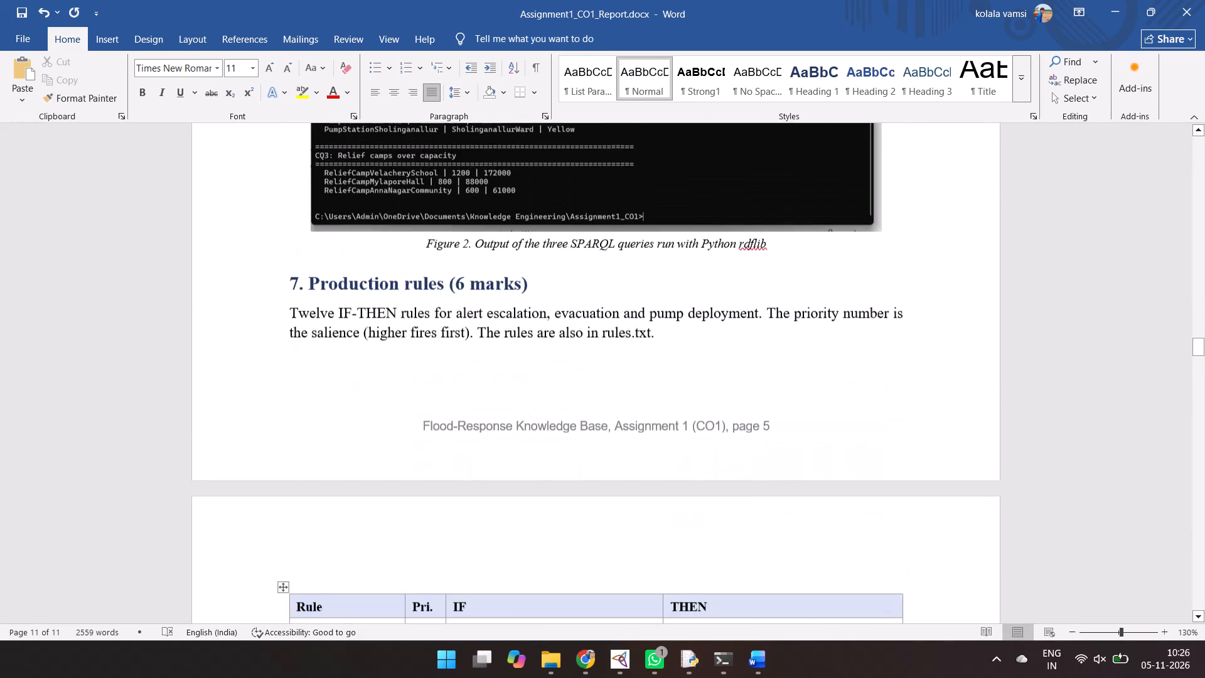
scroll(542, 433, "up", 2)
scroll(542, 433, "down", 1)
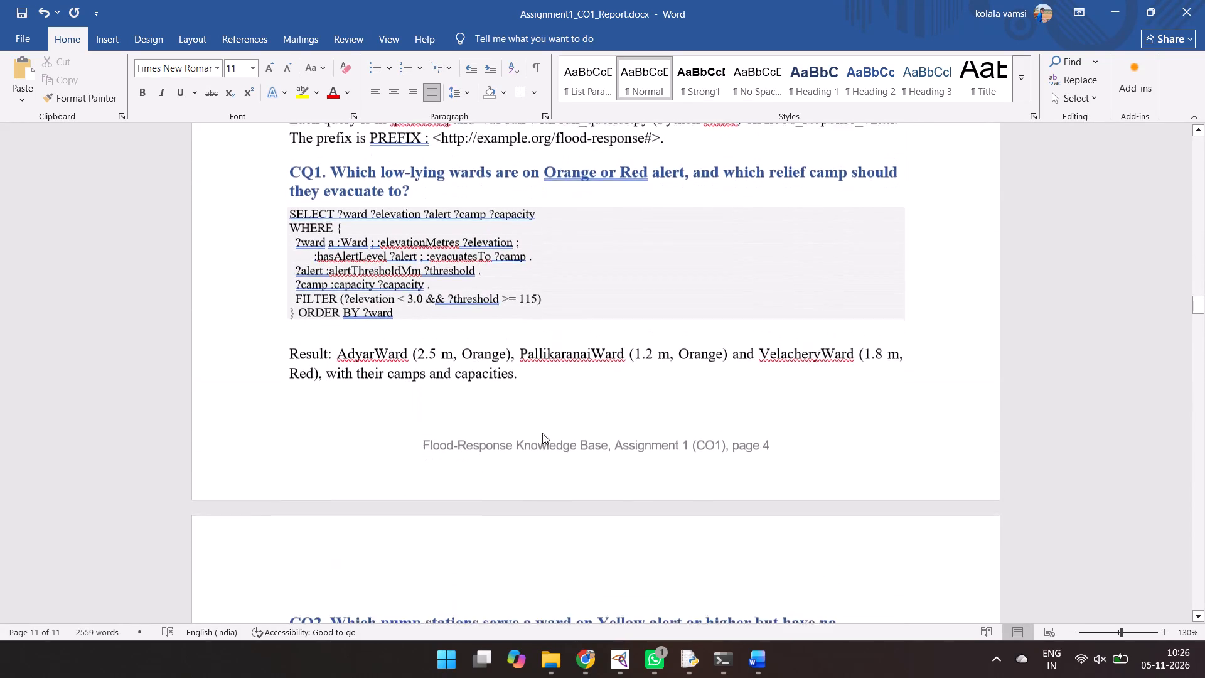
scroll(542, 433, "down", 2)
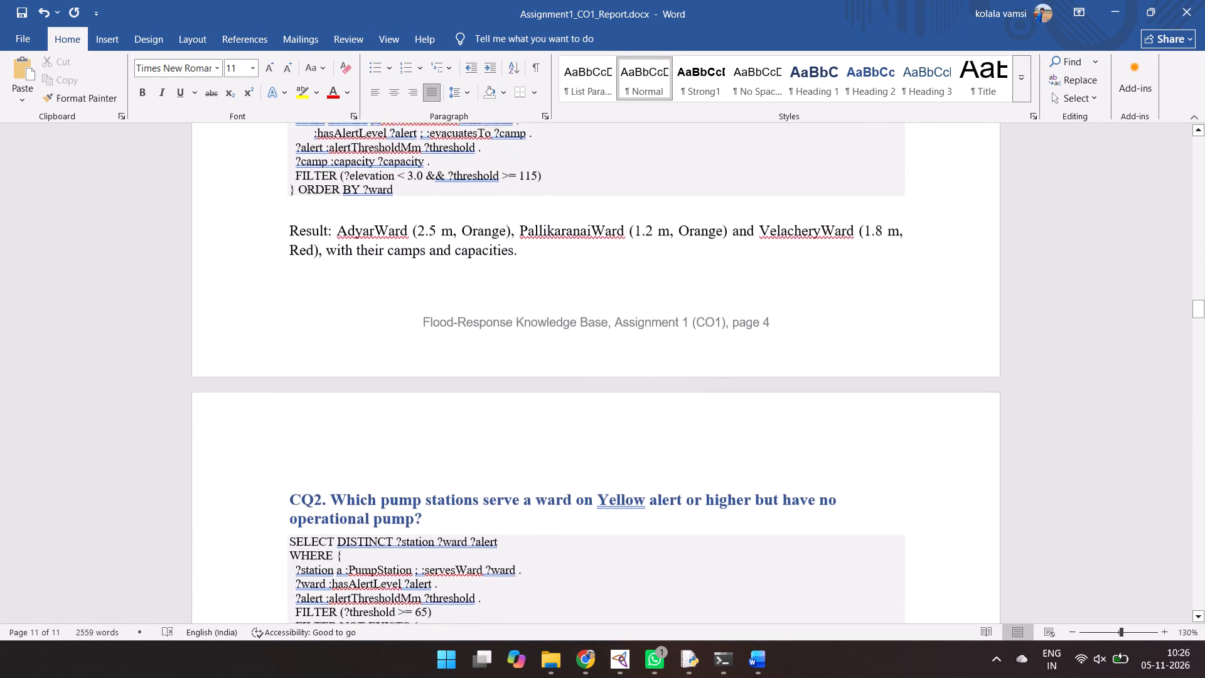
scroll(542, 433, "down", 2)
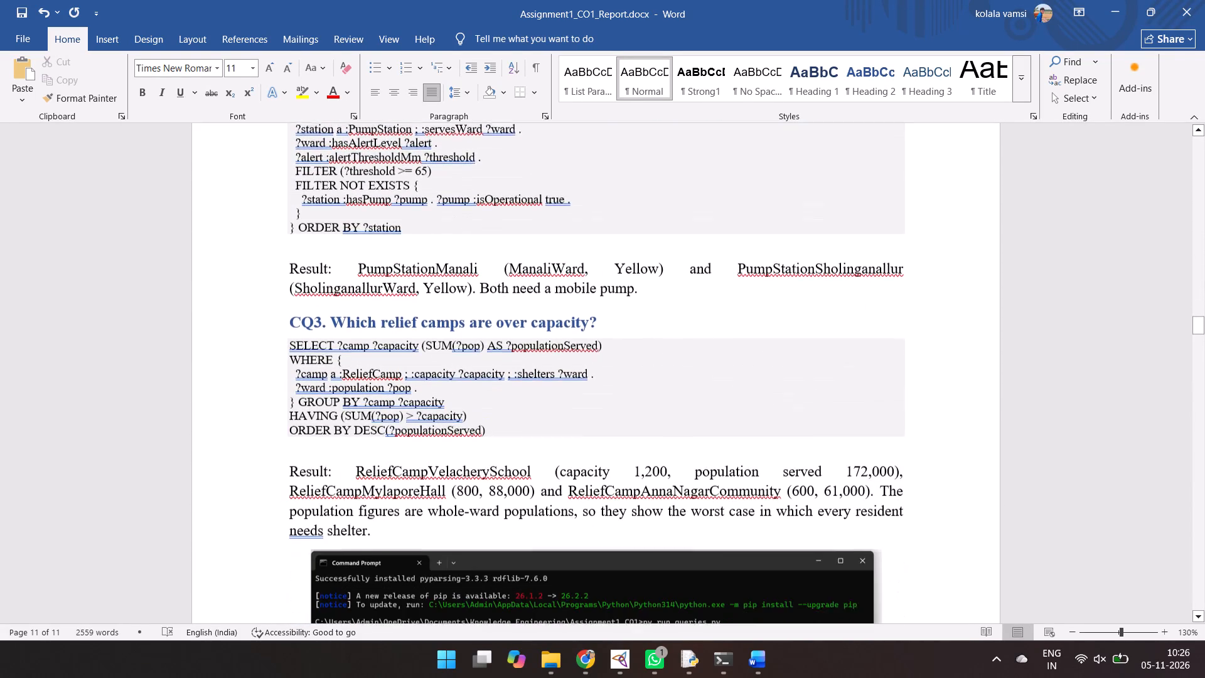
scroll(542, 433, "down", 3)
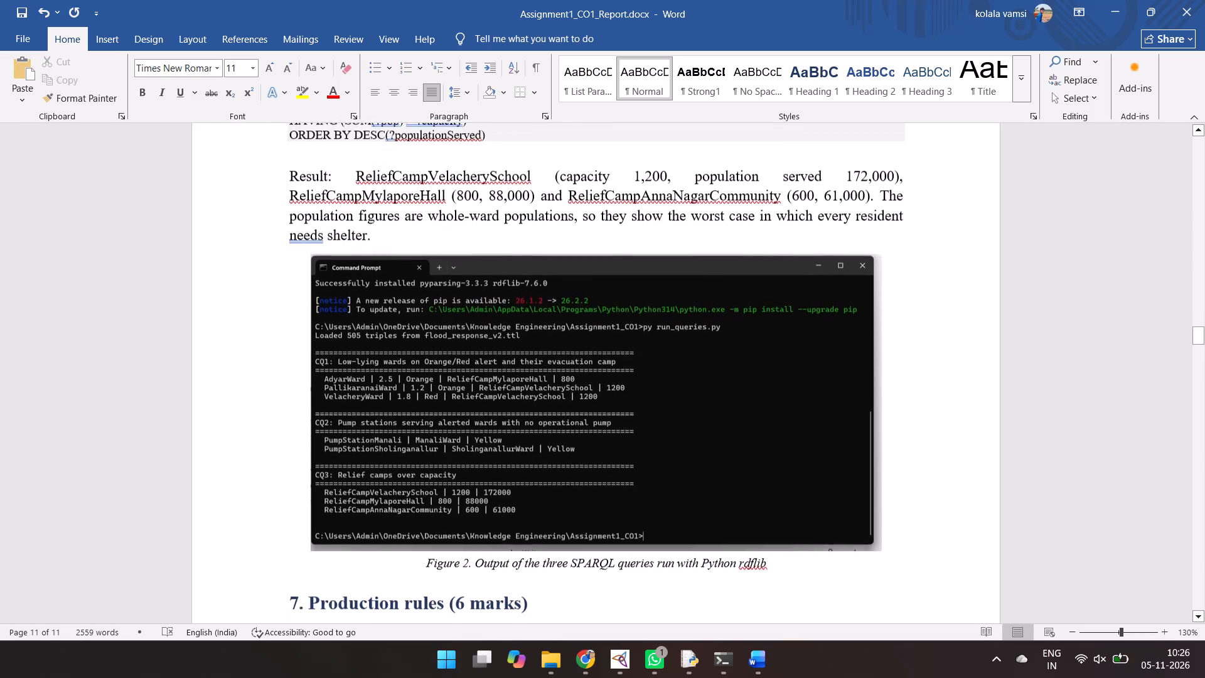
scroll(542, 433, "down", 1)
Check the report's formatting from the competency queries in section 6 back up to the concept table in section 1.
scroll(542, 433, "up", 4)
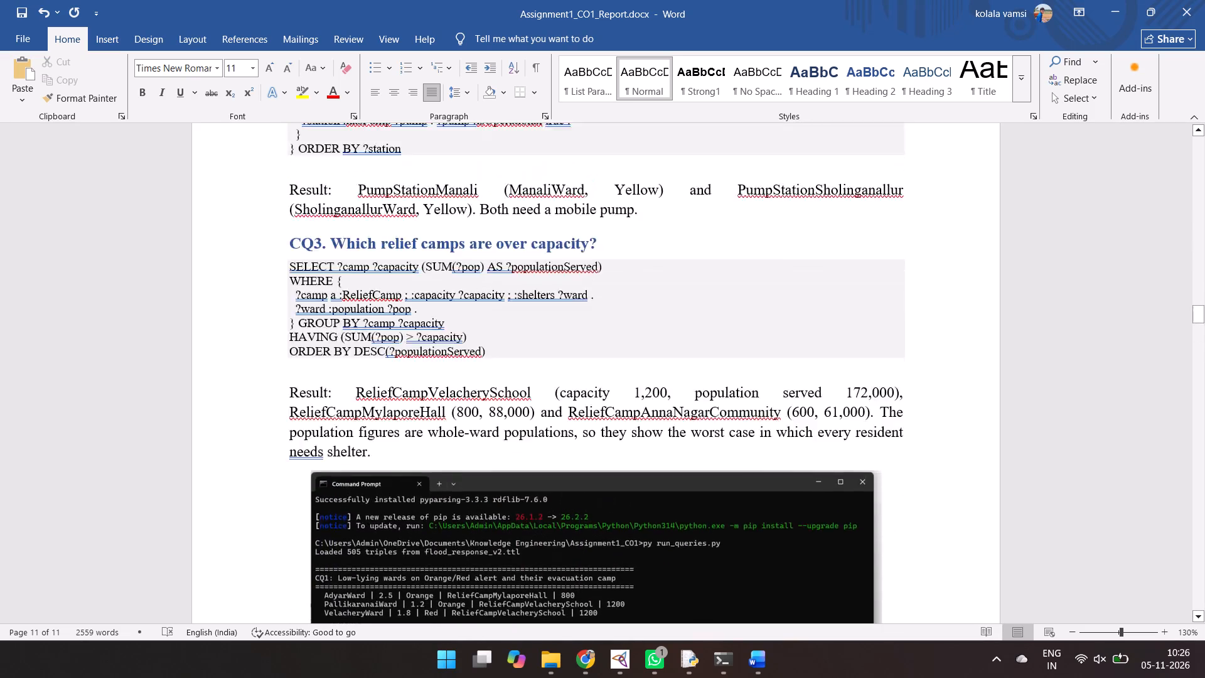
scroll(542, 433, "up", 2)
scroll(542, 433, "down", 1)
scroll(542, 433, "up", 1)
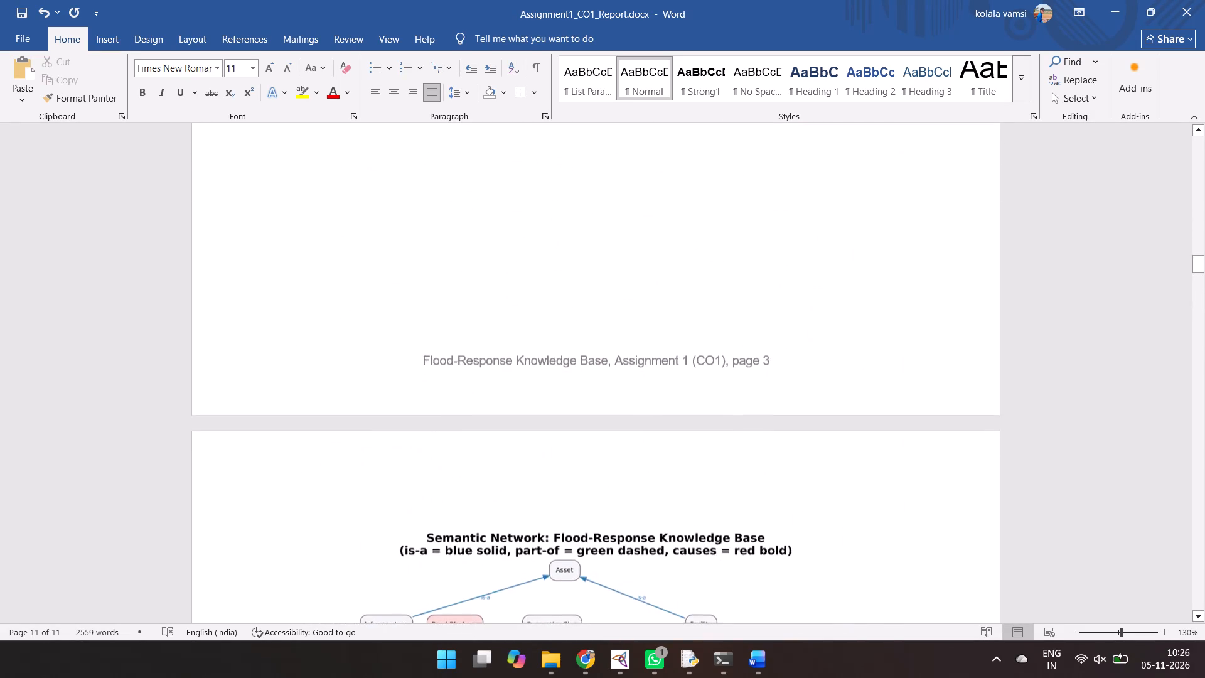
scroll(542, 433, "up", 2)
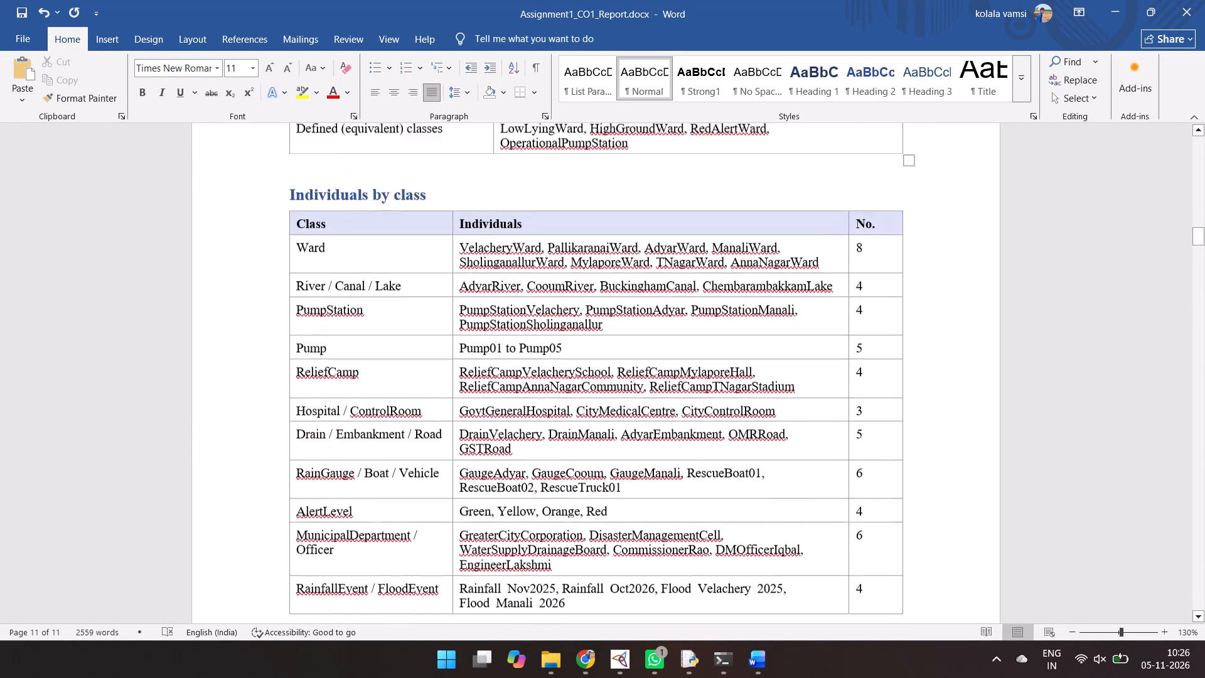
scroll(542, 433, "up", 6)
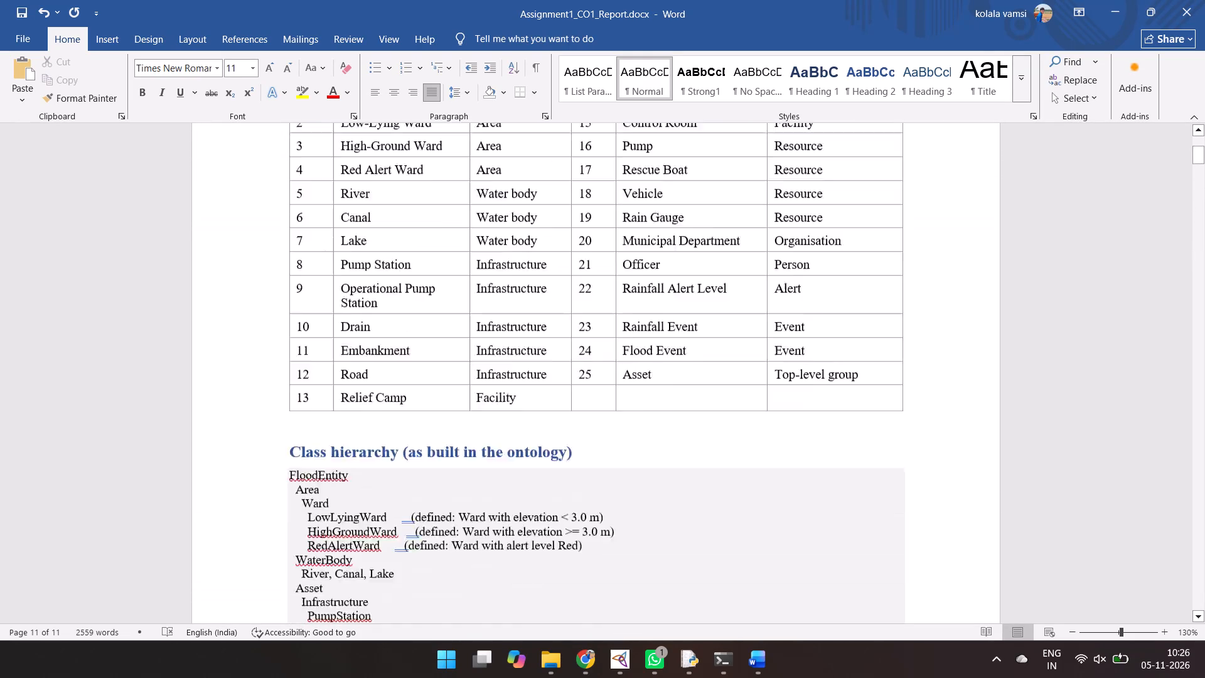
scroll(542, 433, "up", 1)
Look over the whole report from section 1 to the section 12 critique and back to the title to check its formatting.
scroll(542, 433, "down", 9)
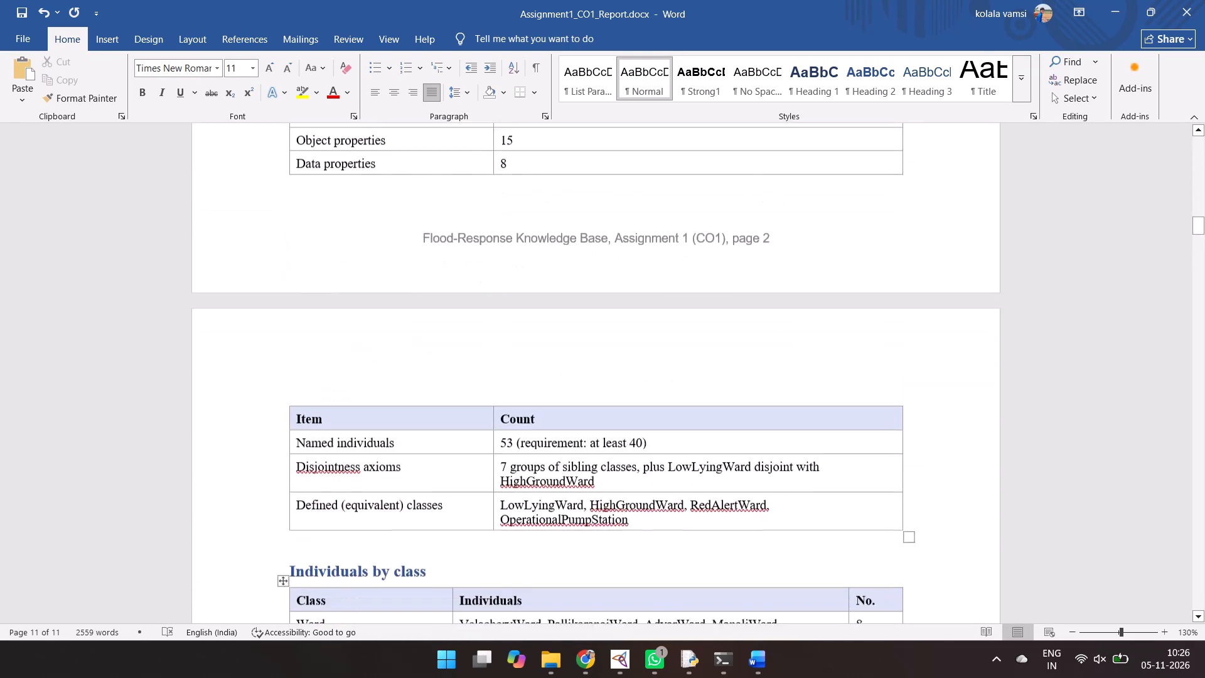
scroll(542, 433, "down", 4)
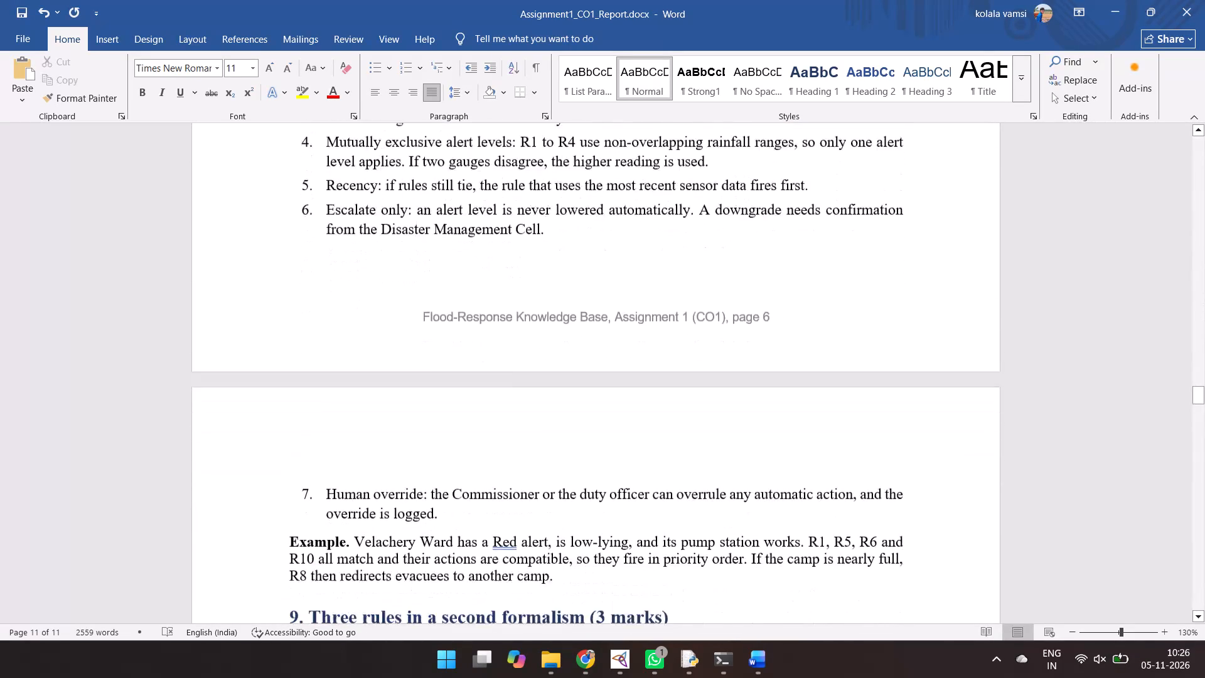
scroll(542, 433, "down", 5)
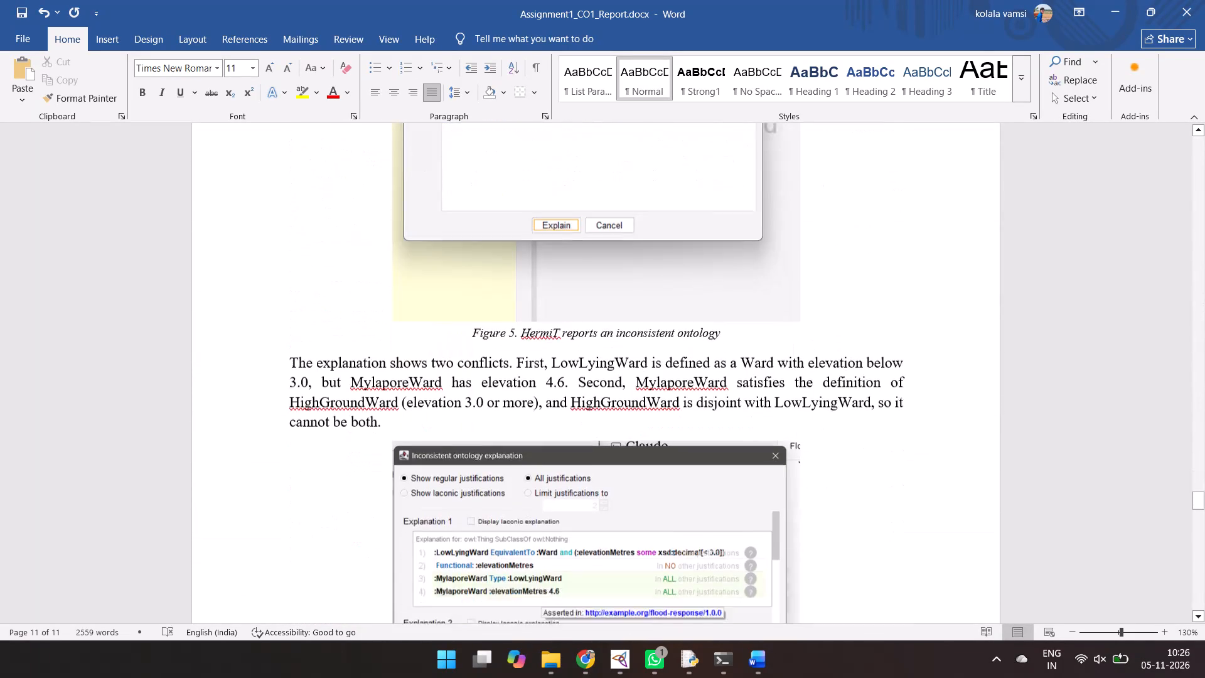
scroll(542, 433, "down", 3)
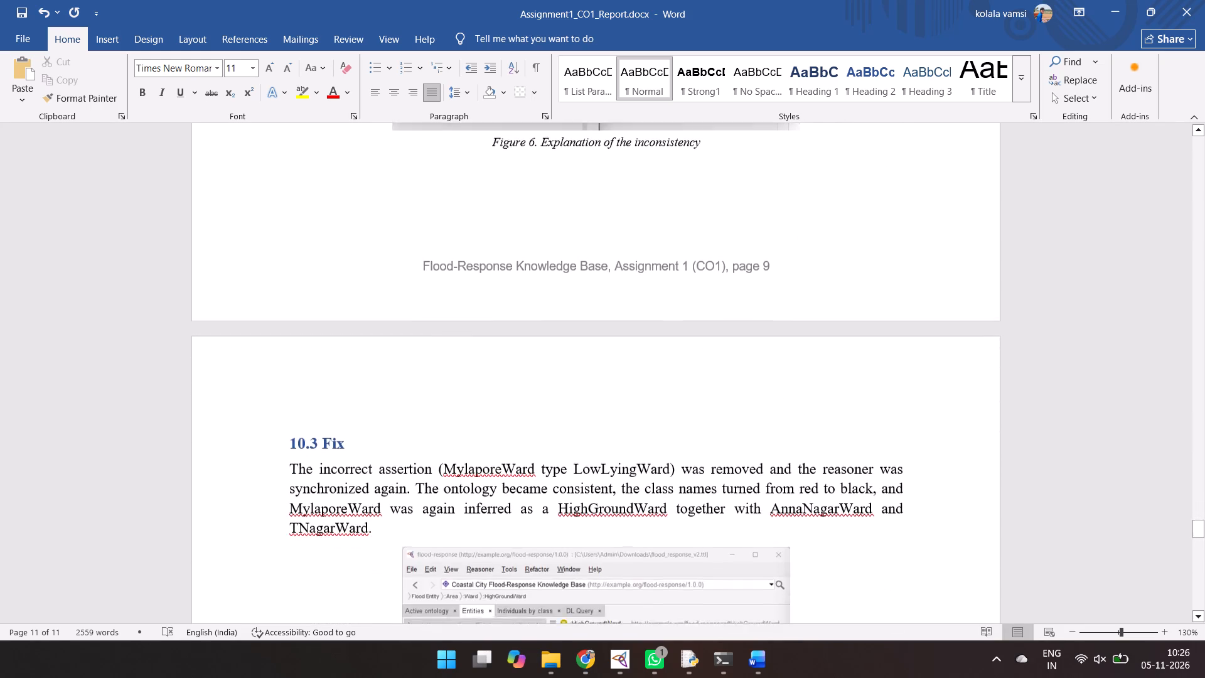
scroll(542, 433, "down", 2)
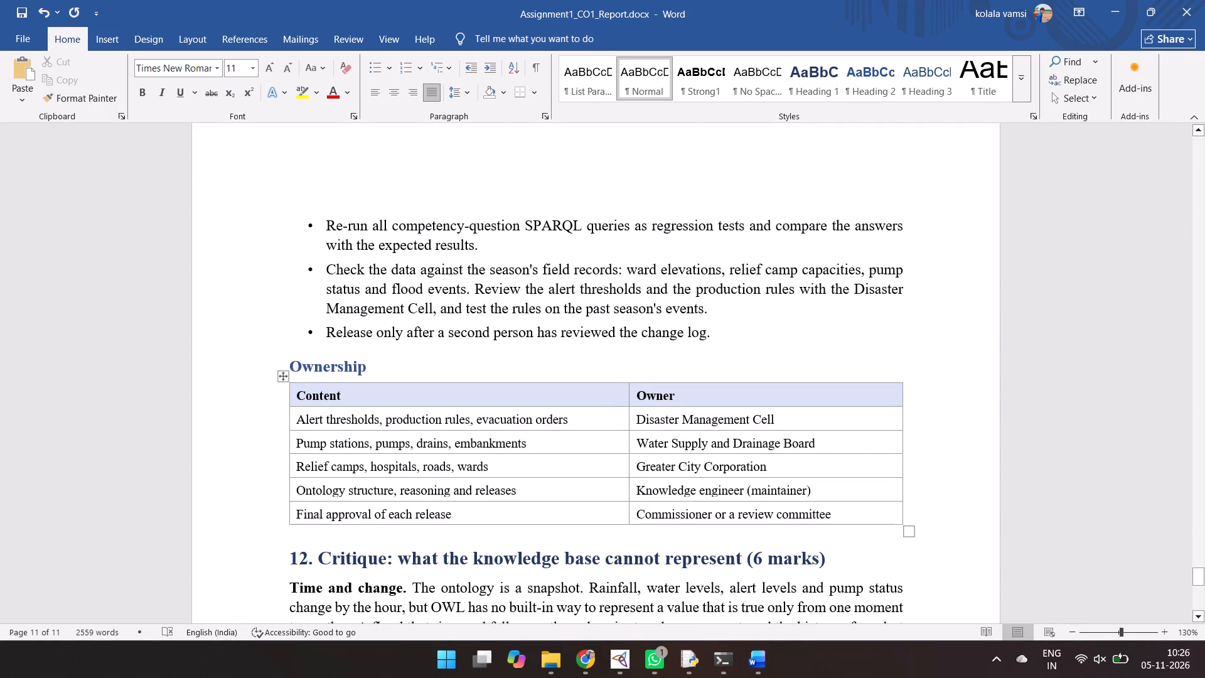
scroll(542, 433, "down", 4)
scroll(542, 433, "up", 2)
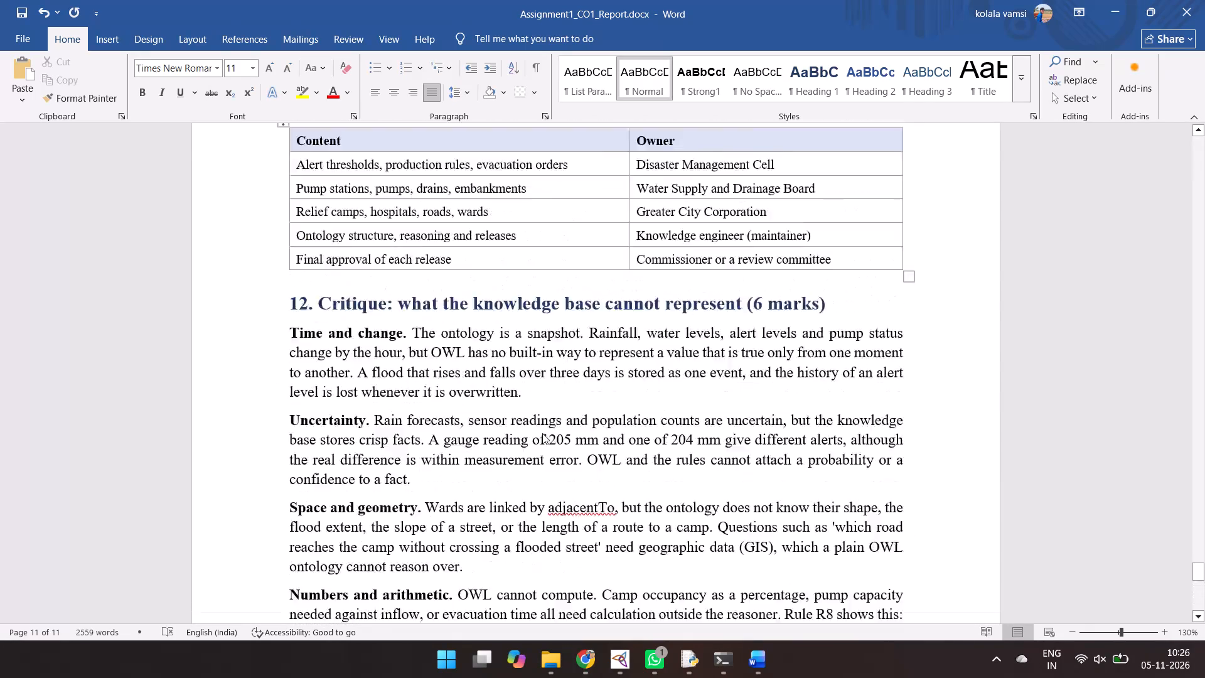
scroll(542, 433, "up", 4)
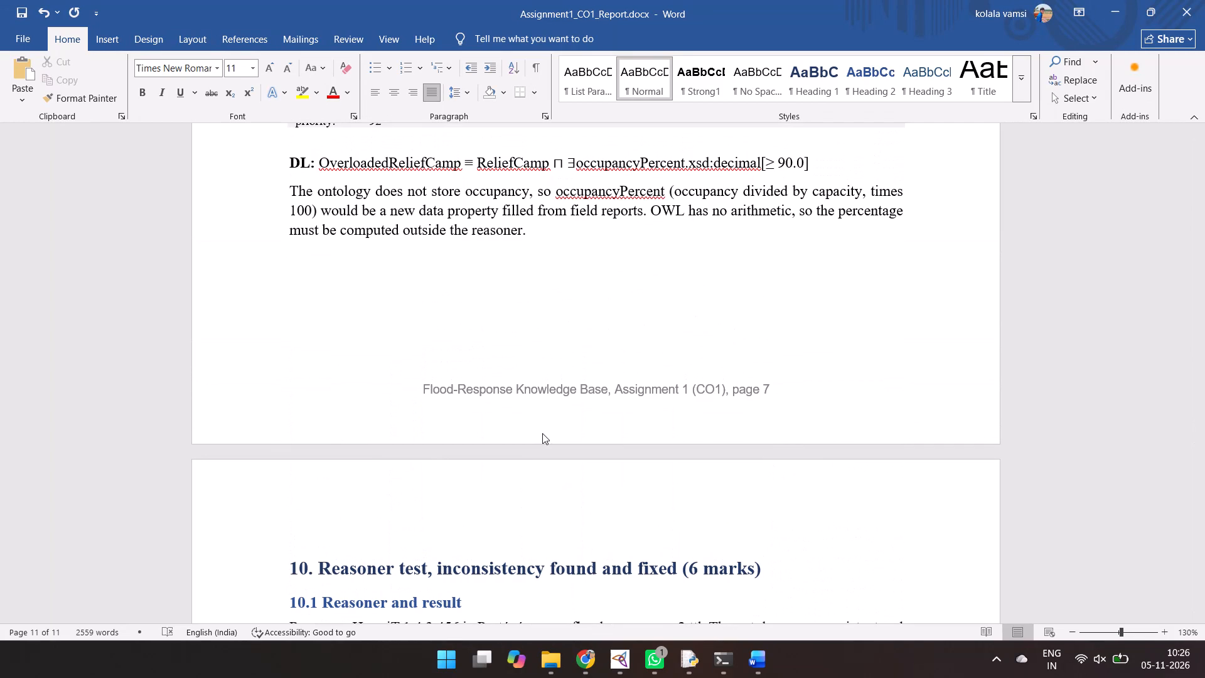
scroll(542, 433, "up", 13)
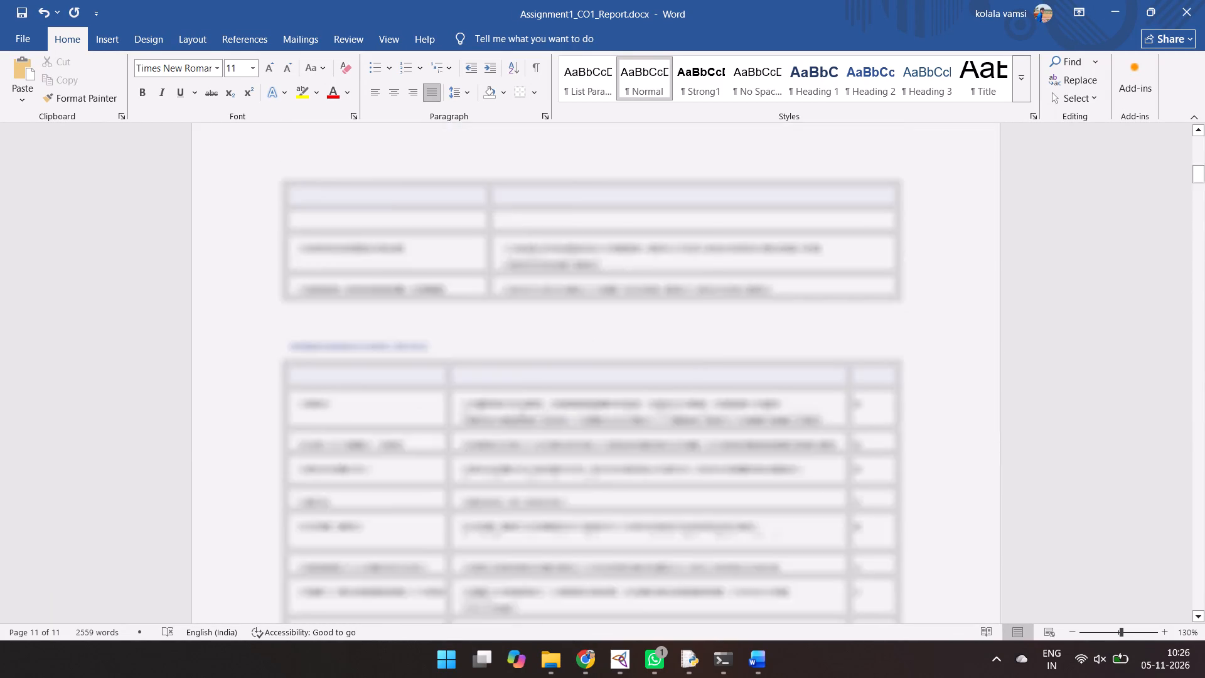
scroll(542, 433, "up", 16)
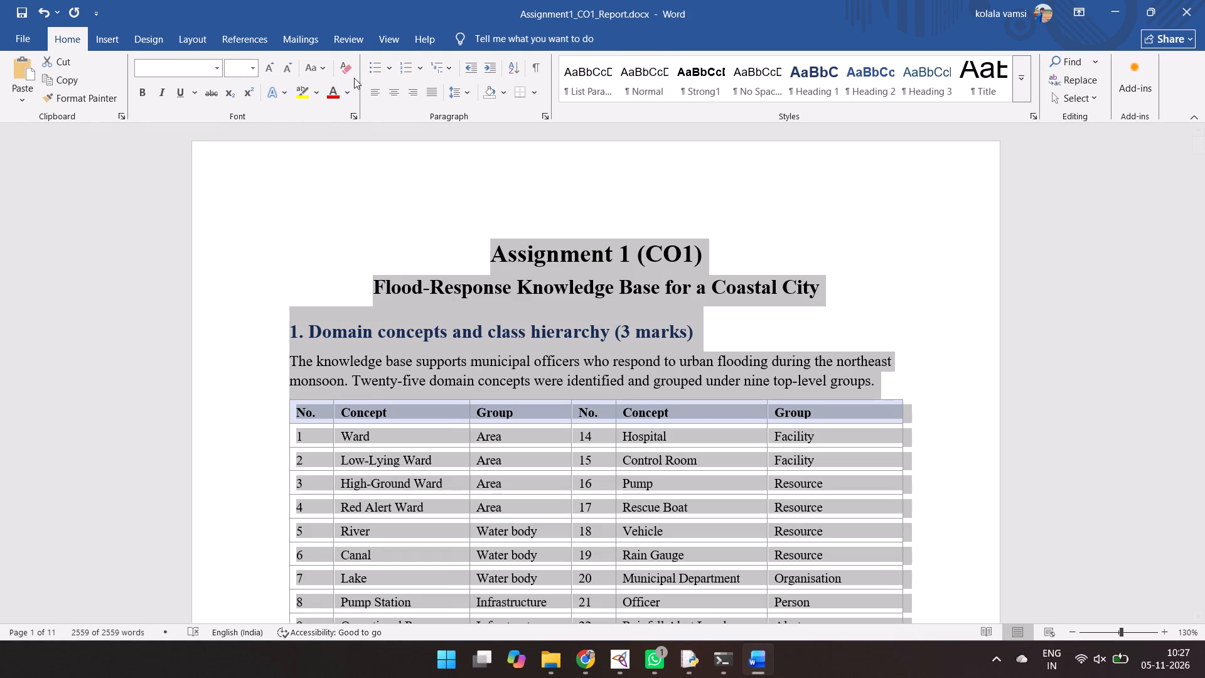
left_click(350, 94)
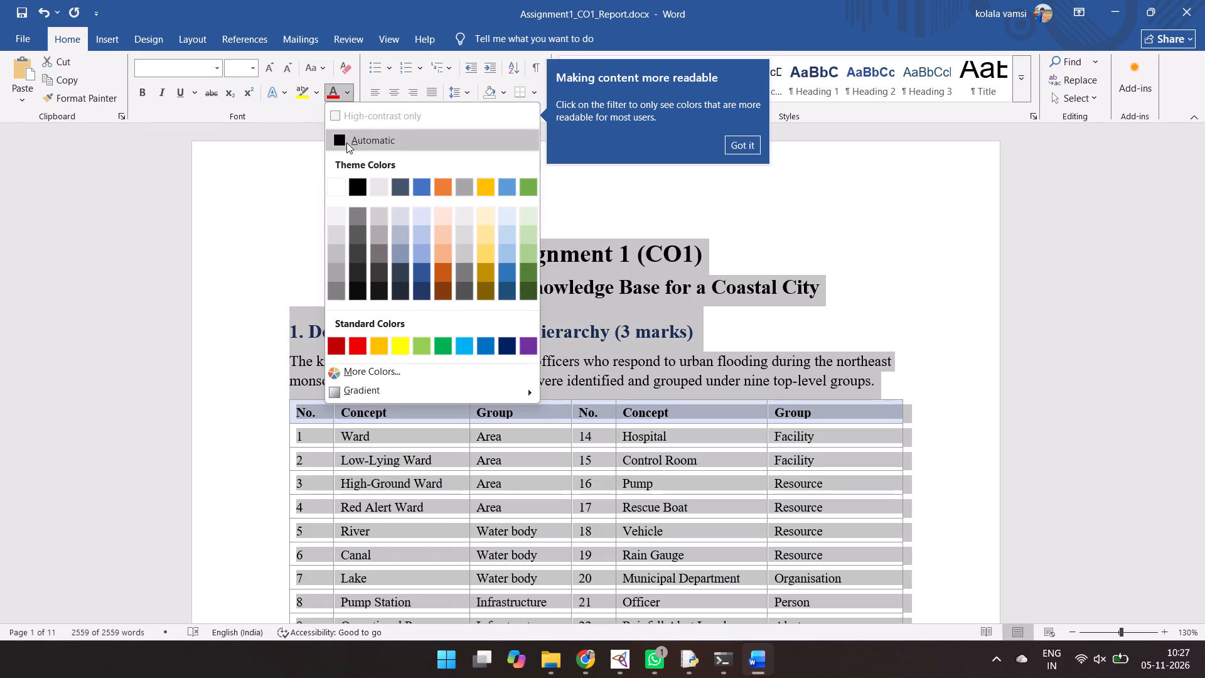
left_click(356, 195)
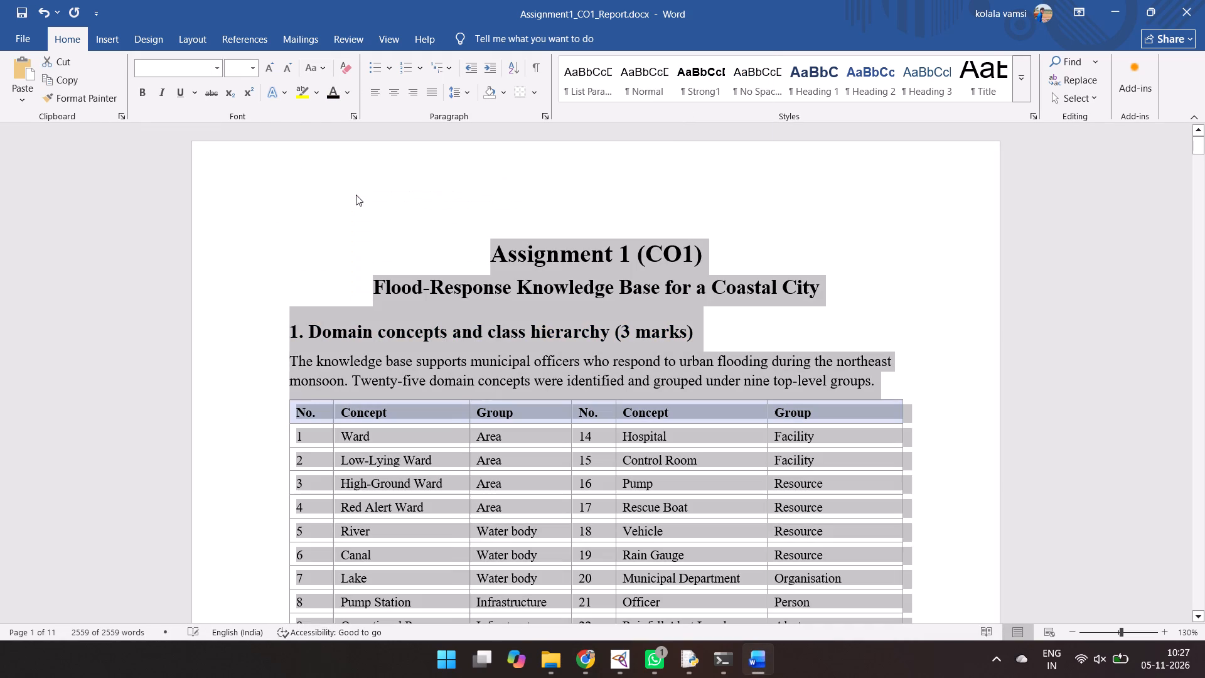
left_click(356, 201)
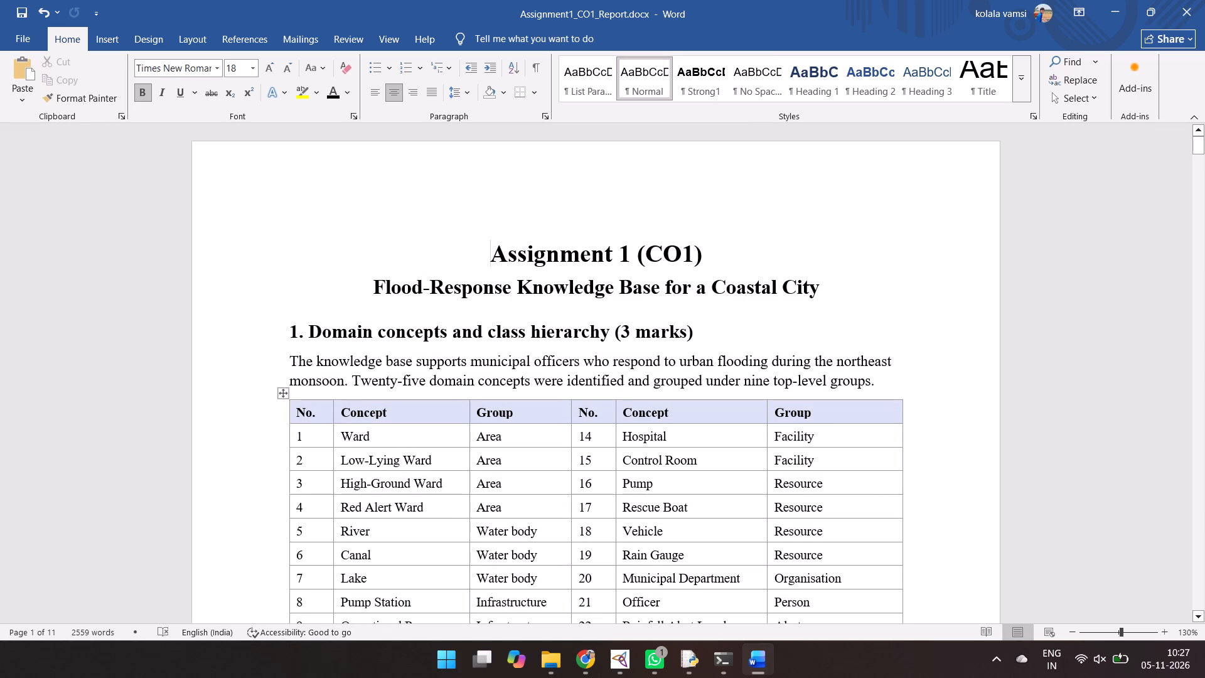
Switch to the Assignment 1 KEDS page in Chrome and reread the attached assignment 1 KEDS.docx, covering its cover fields and tasks.
left_click(580, 655)
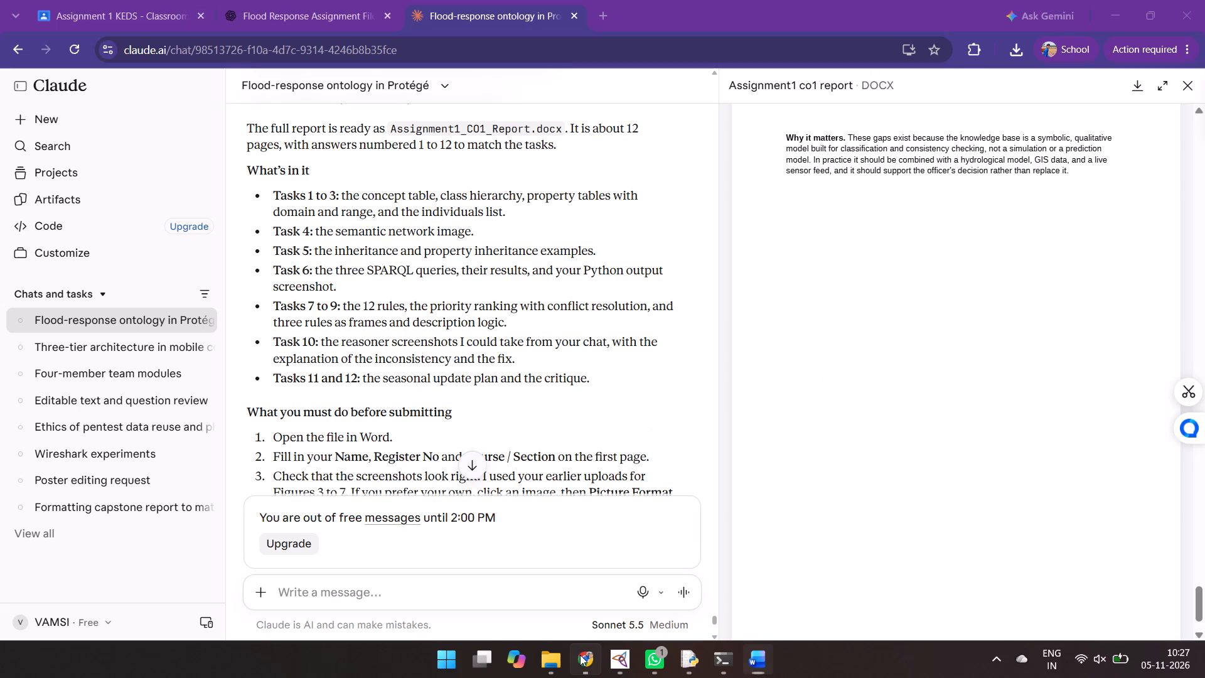
left_click(147, 0)
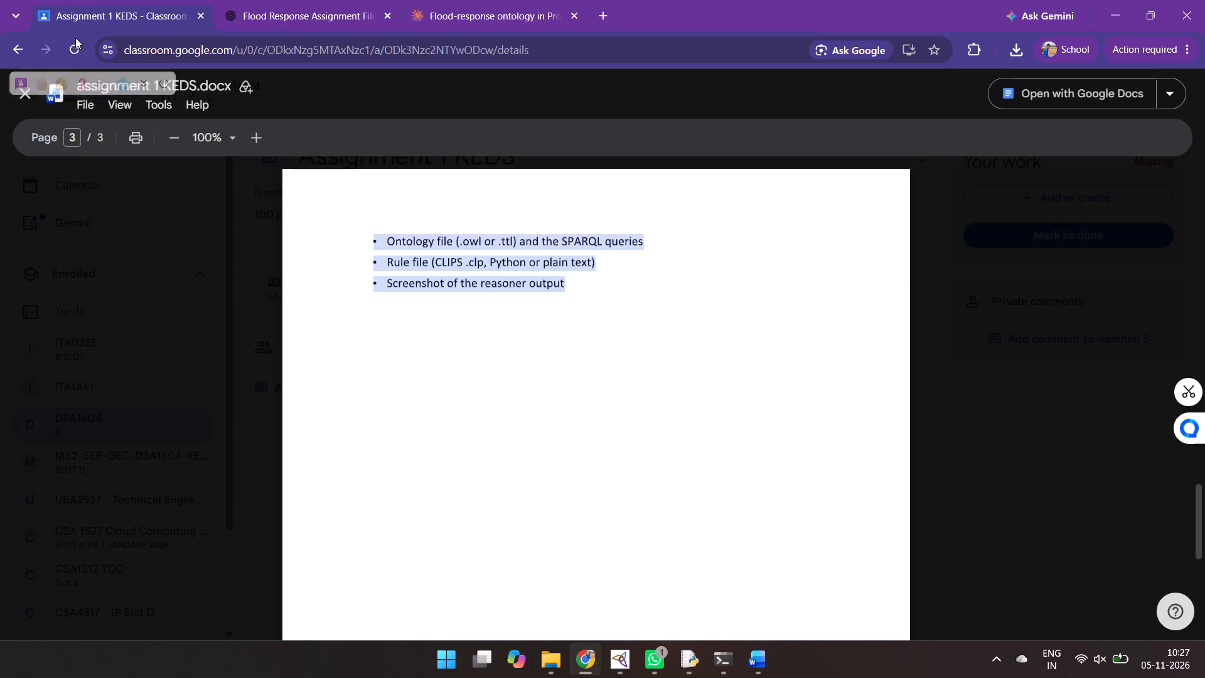
left_click(26, 95)
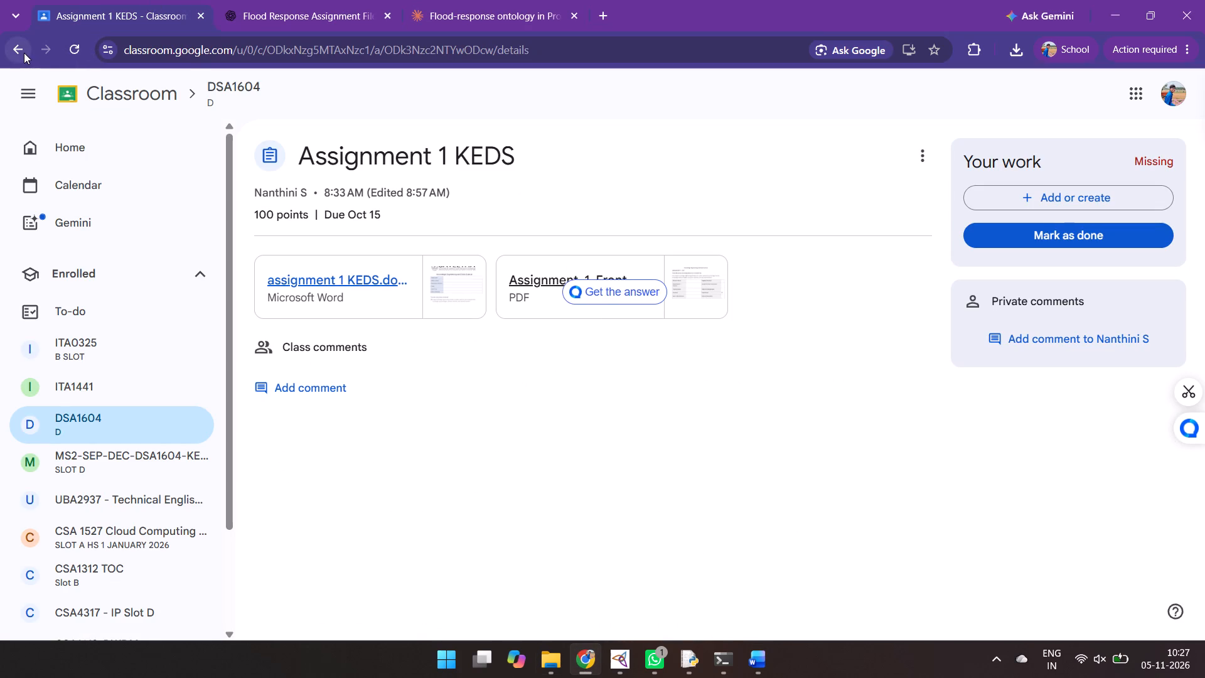
left_click(488, 409)
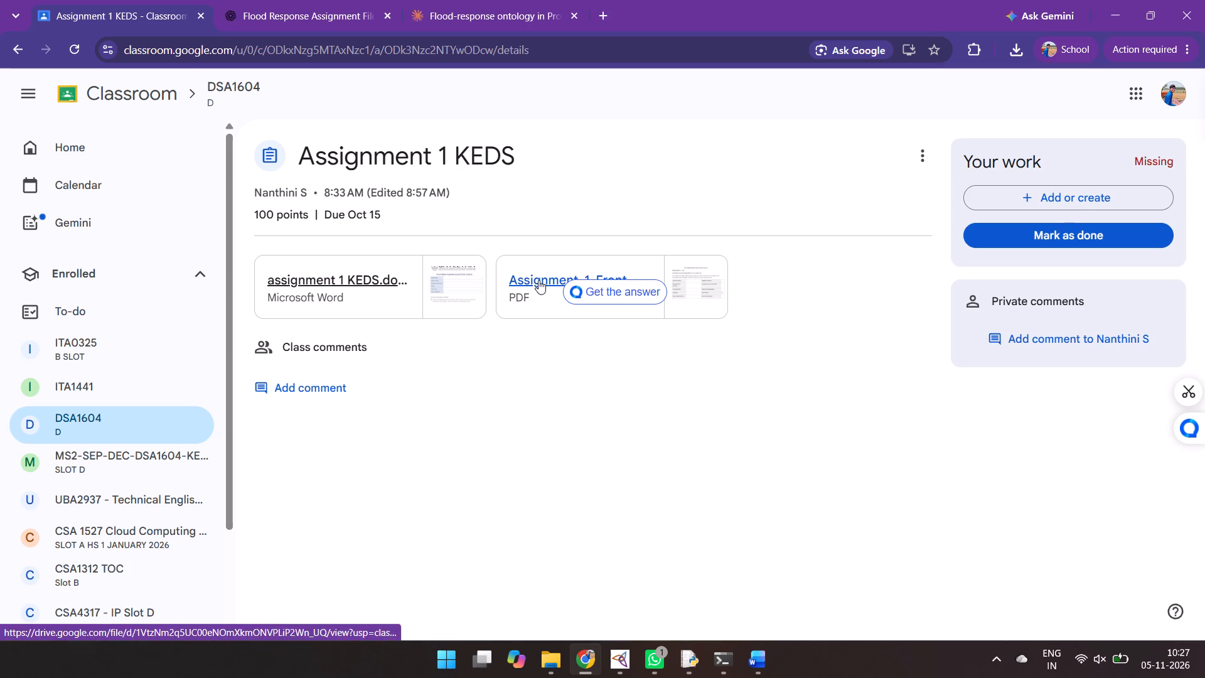
left_click(349, 274)
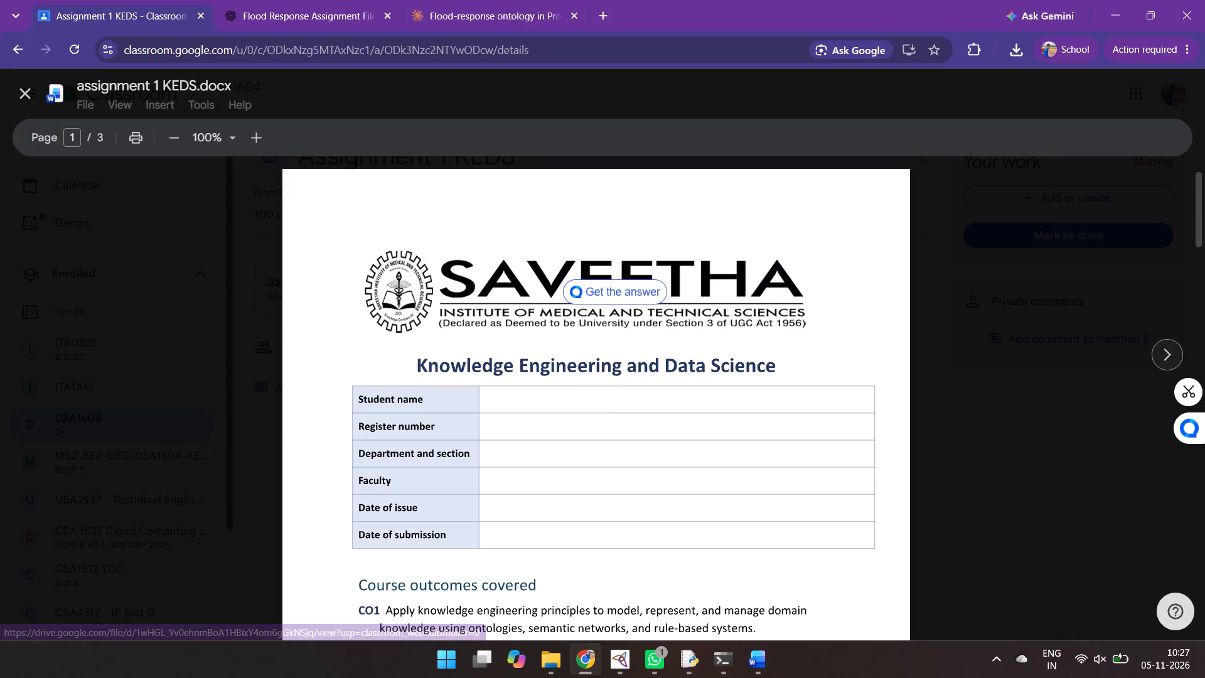
scroll(477, 507, "down", 4)
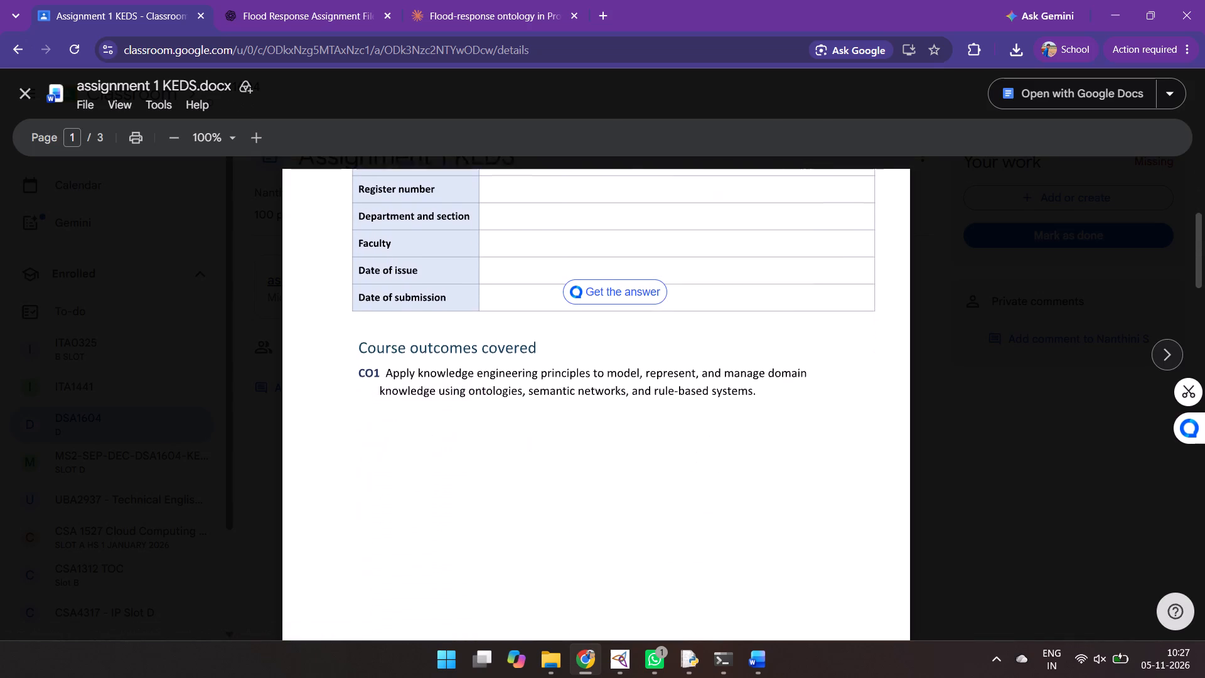
scroll(477, 507, "up", 2)
scroll(477, 507, "down", 5)
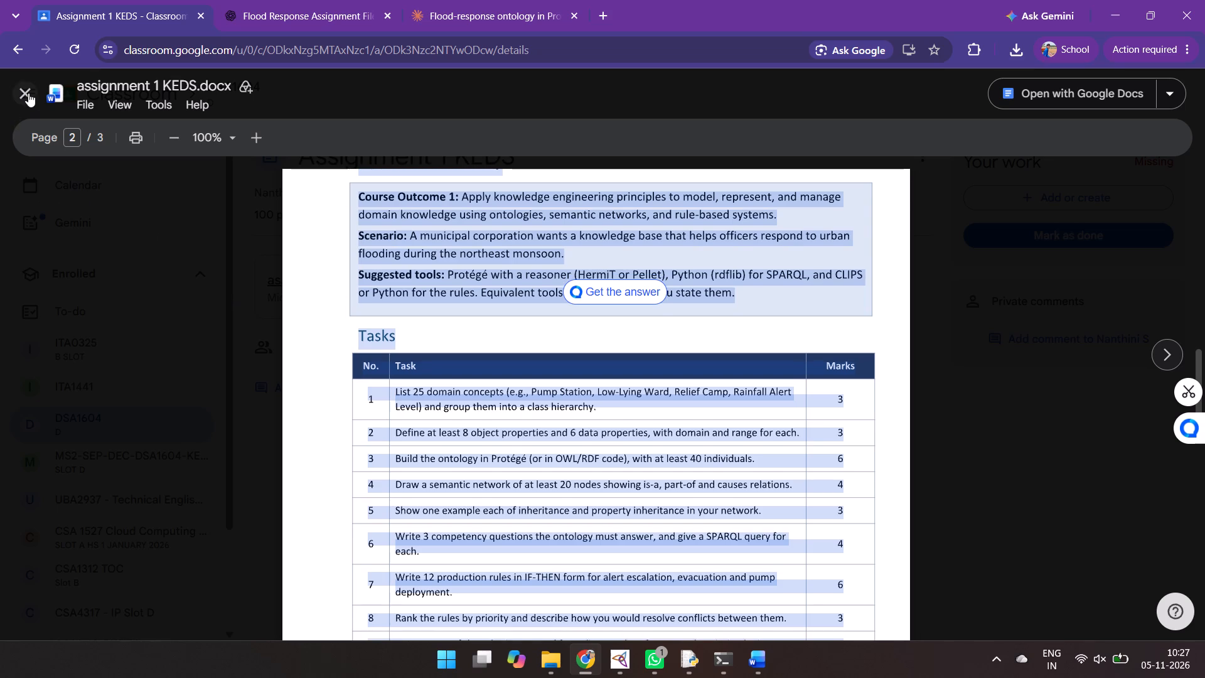
left_click(28, 93)
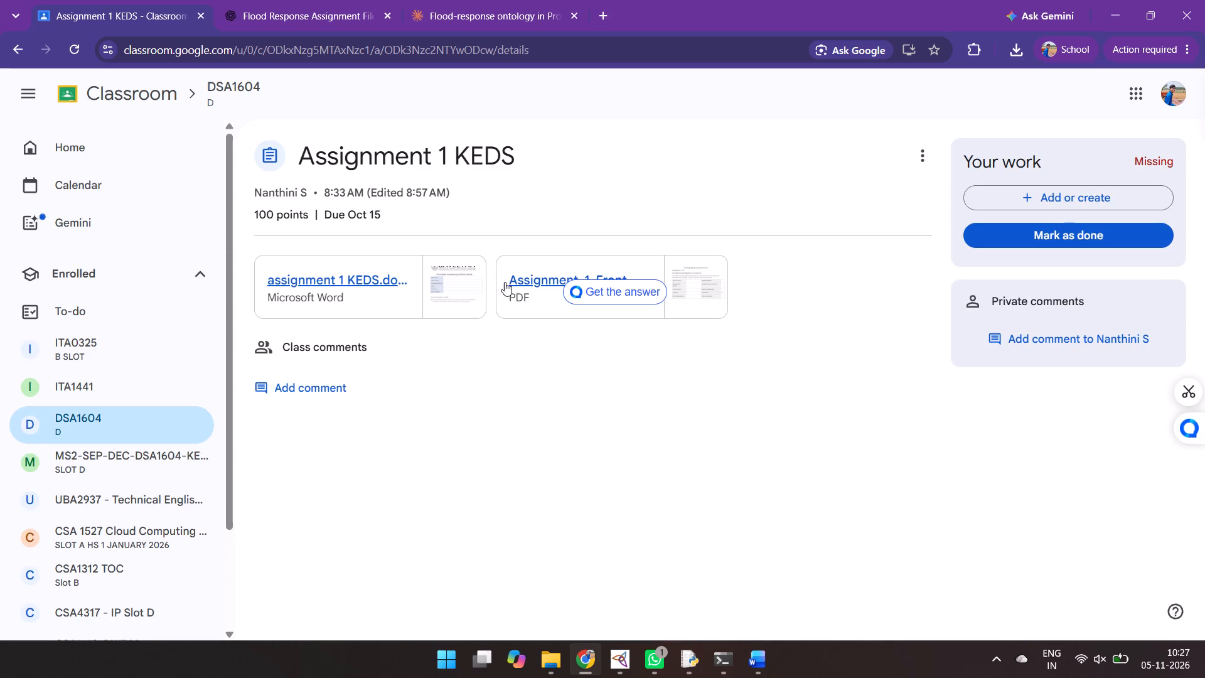
Open the attached Assignment_1_Front_Page.pdf and examine its cover details table, mandatory submission evidence check and submission checklist.
left_click(510, 279)
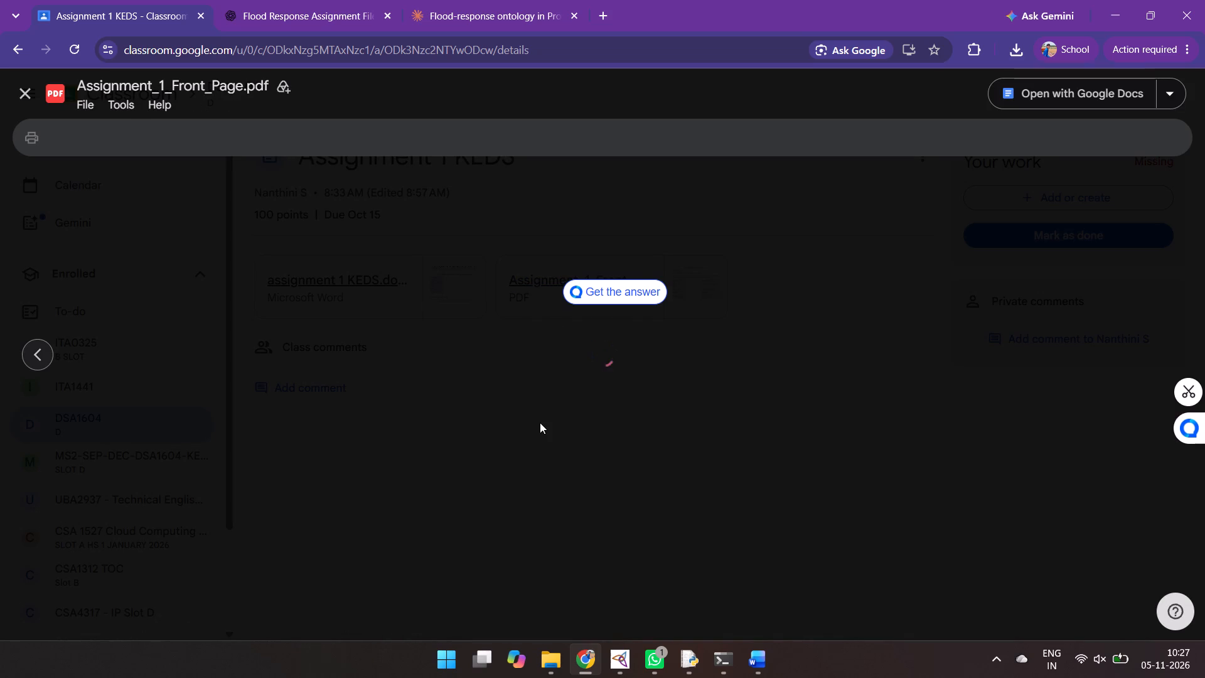
scroll(474, 387, "down", 1)
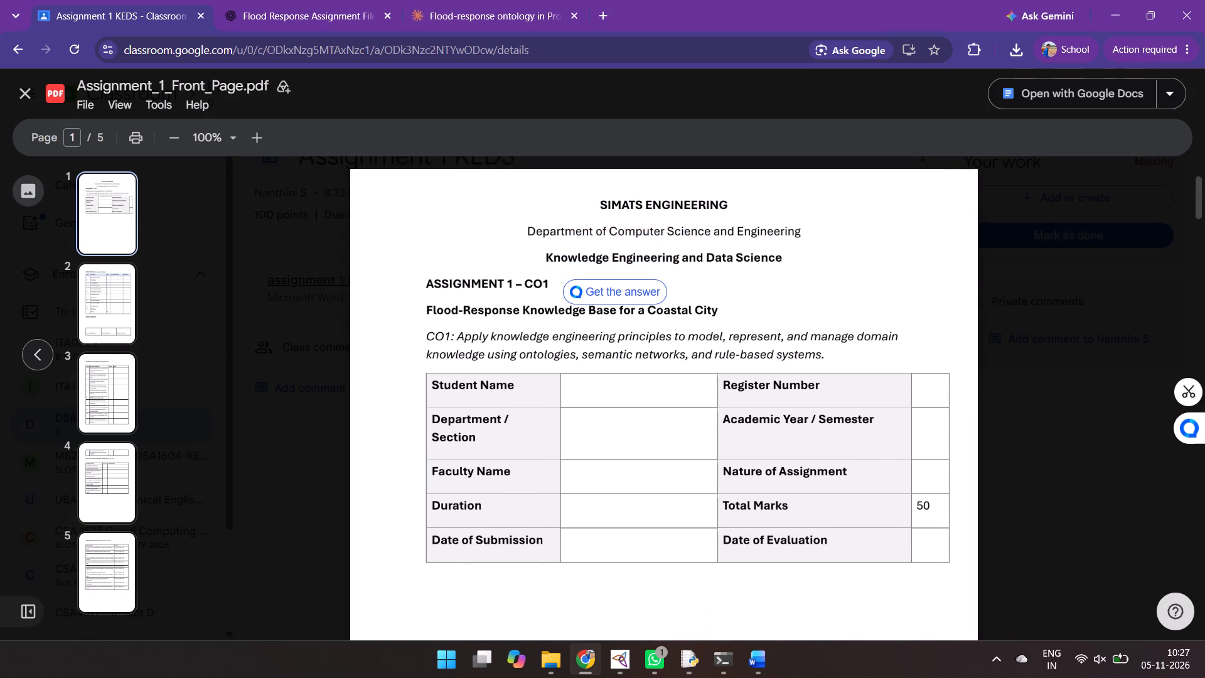
scroll(474, 387, "down", 3)
scroll(474, 387, "up", 1)
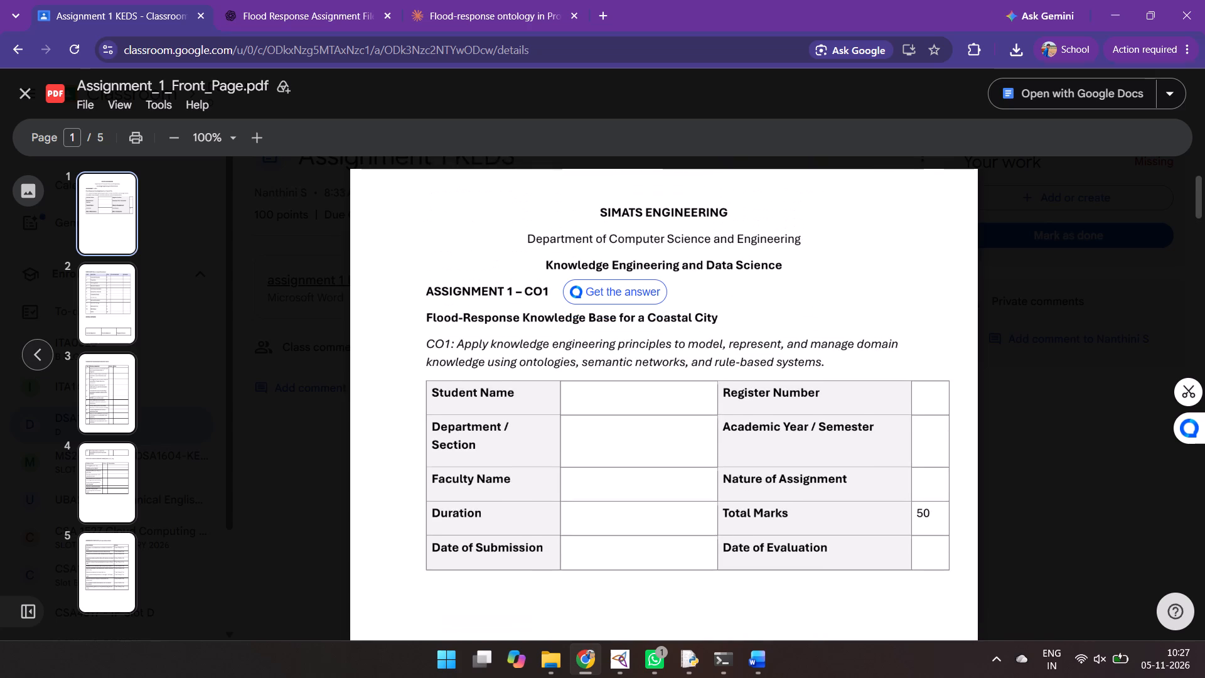
scroll(473, 382, "down", 3)
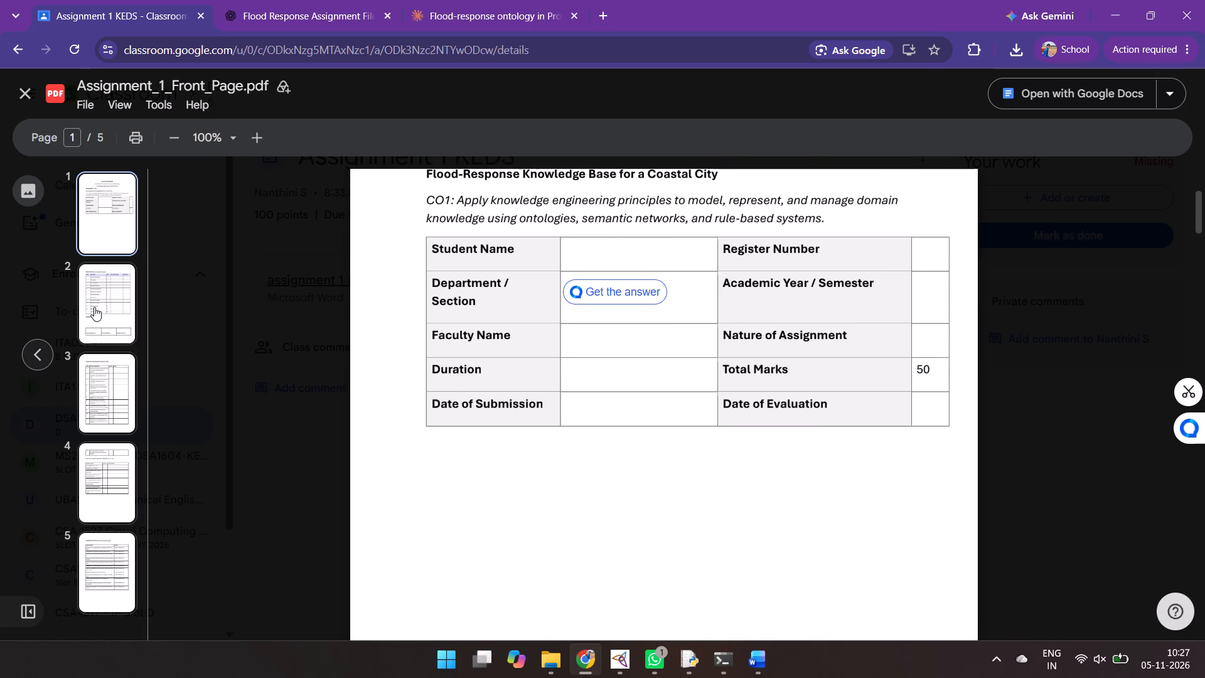
left_click(94, 307)
key("Down")
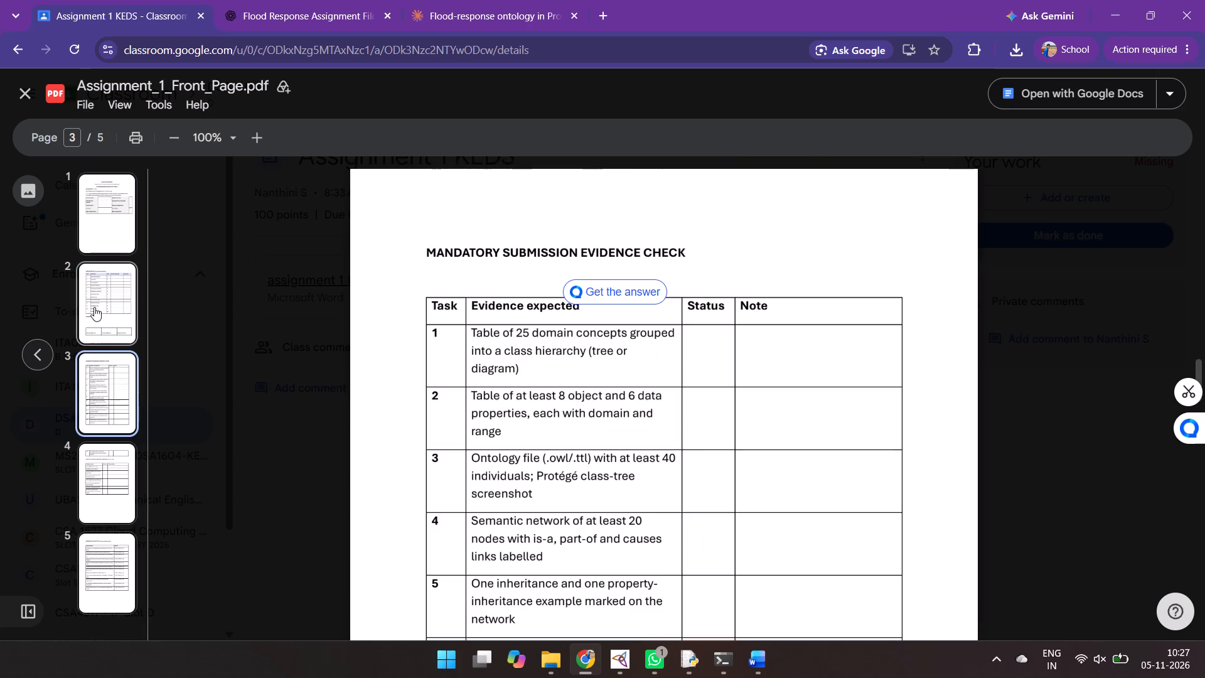
key("Down")
key("Down")
key("Down")
key("Down")
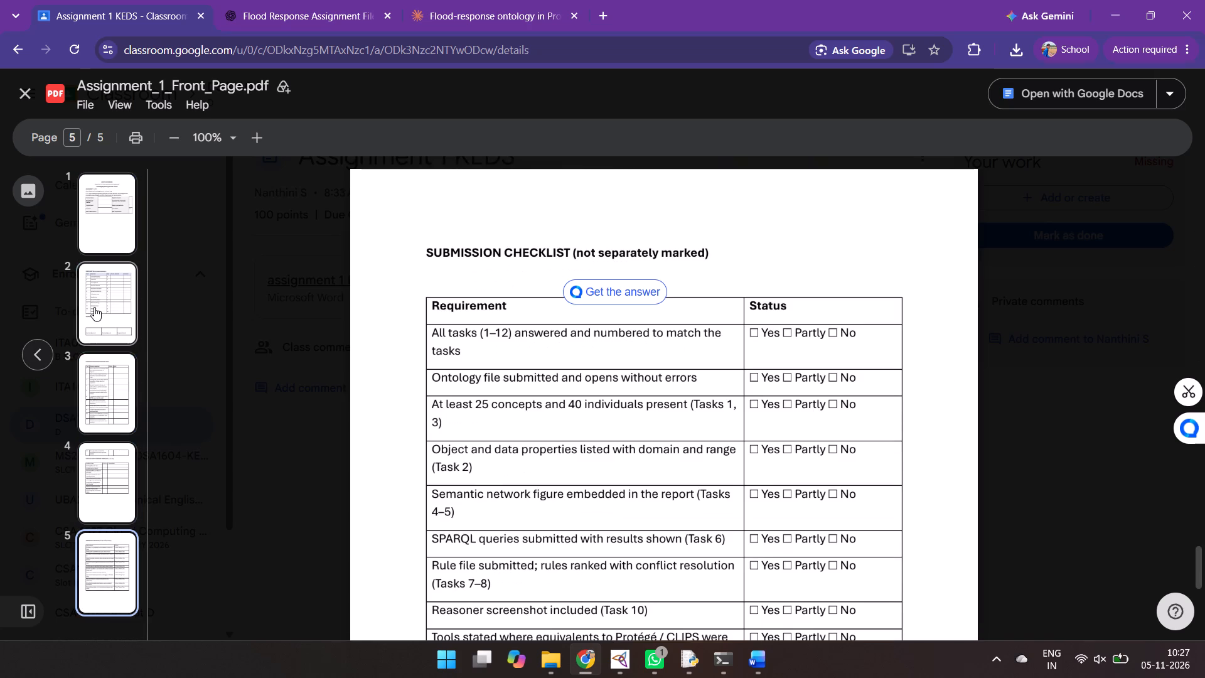
key("Down")
key("Down")
key("Down")
key("Down")
scroll(94, 307, "up", 2)
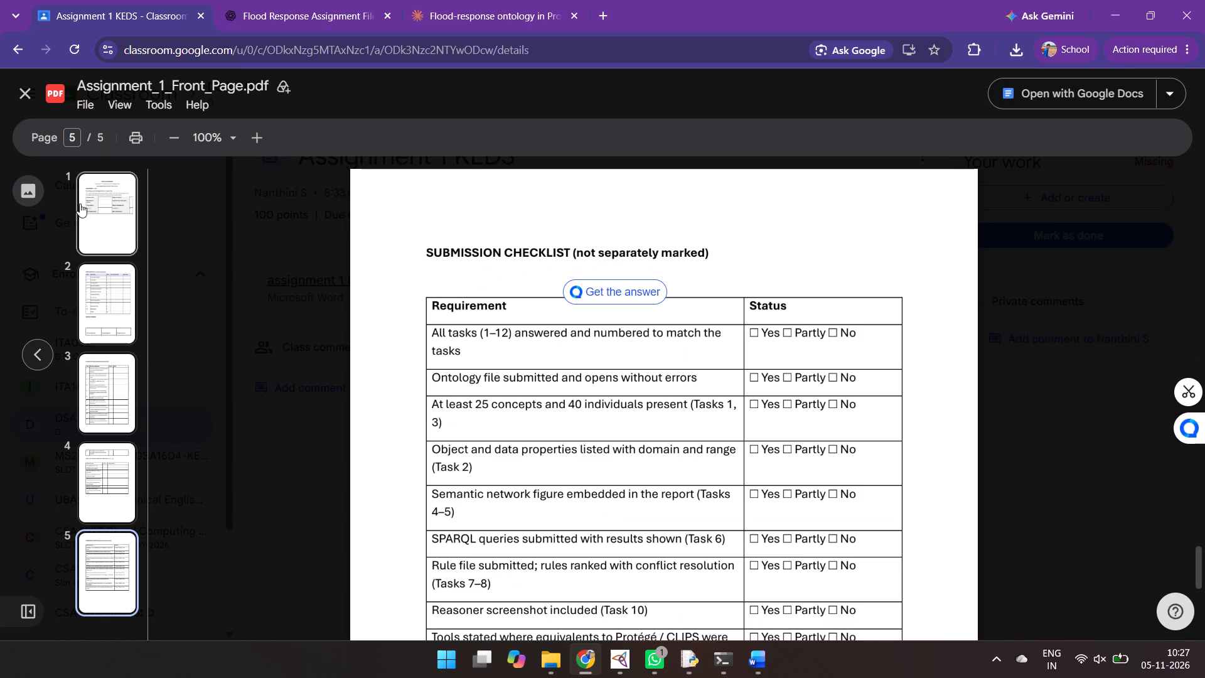
Download Assignment_1_Front_Page.pdf and save it in the Knowledge Engineering folder.
left_click(135, 144)
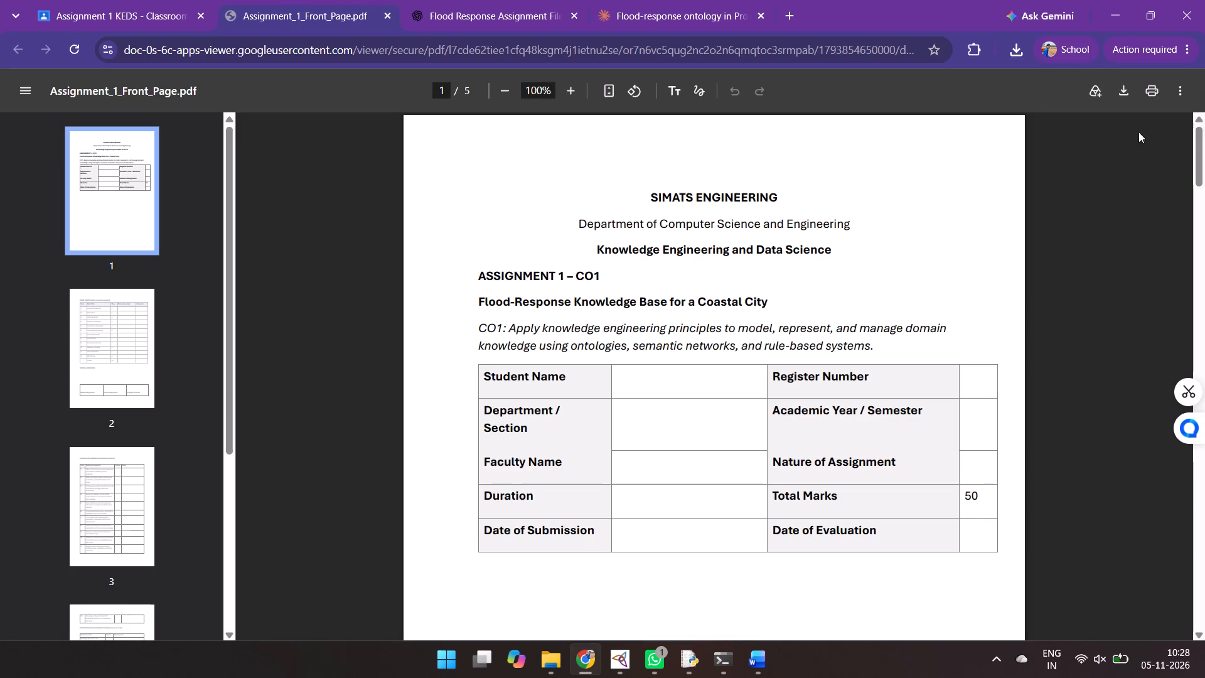
left_click(1128, 88)
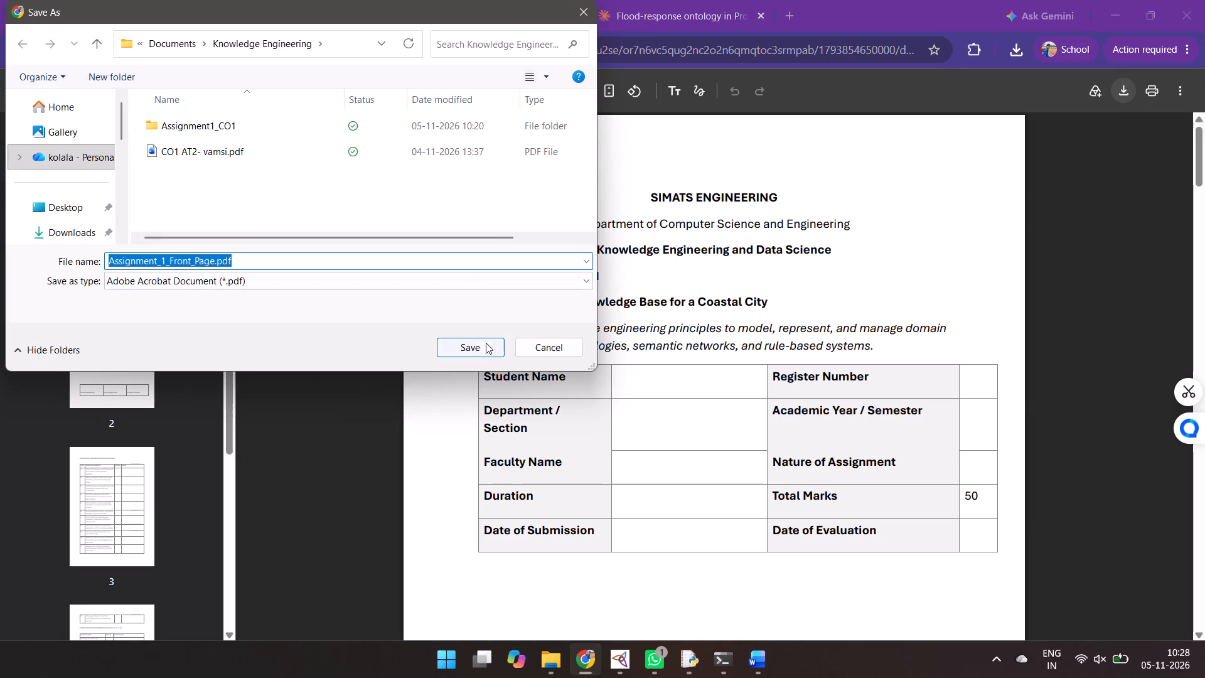
left_click(479, 343)
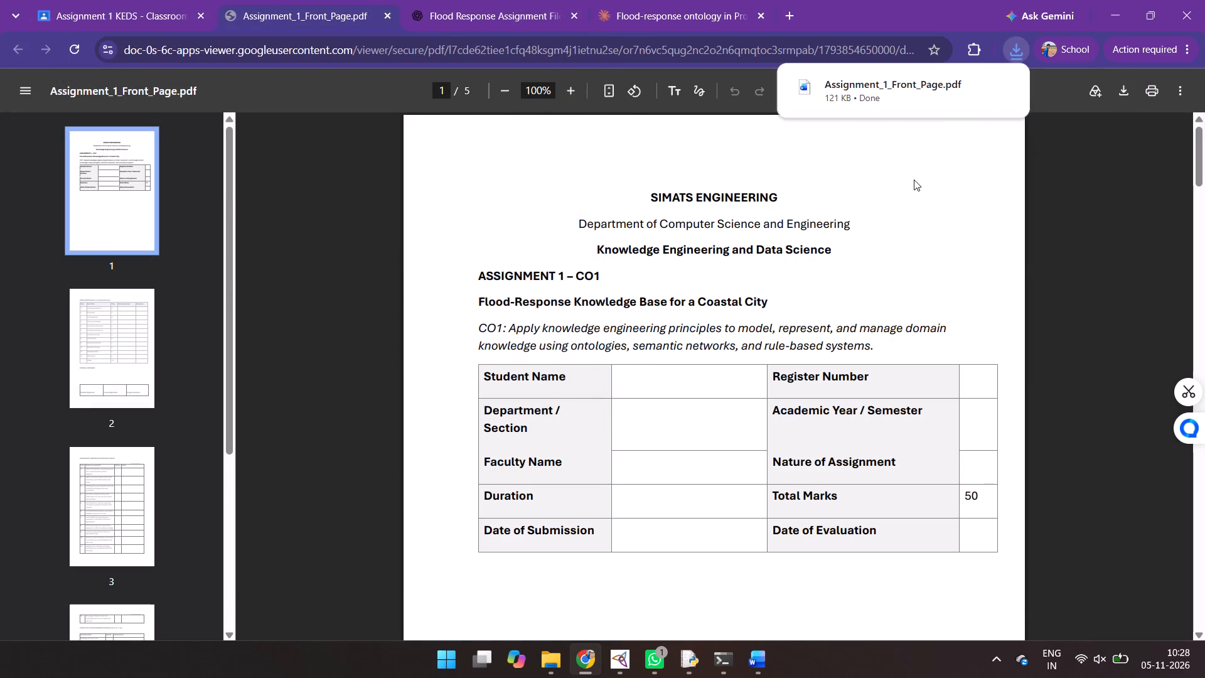
Locate the downloaded Assignment_1_Front_Page.pdf in its folder and open it in Word as an editable document.
left_click(961, 94)
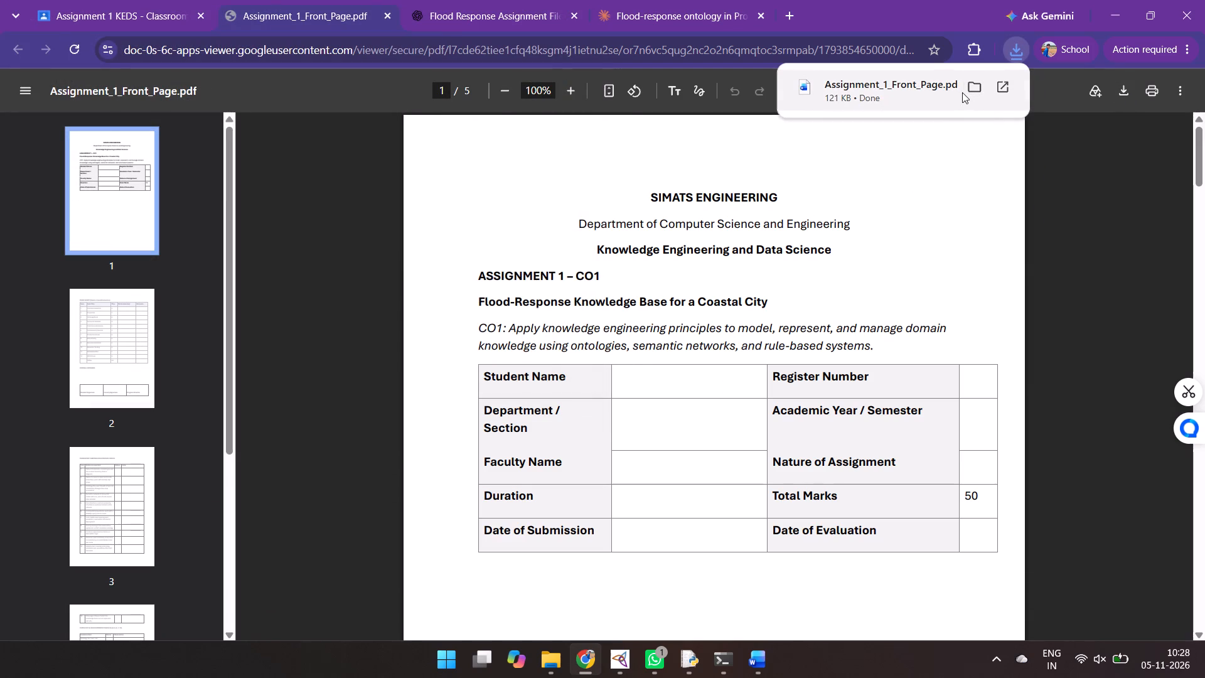
double_click(921, 84)
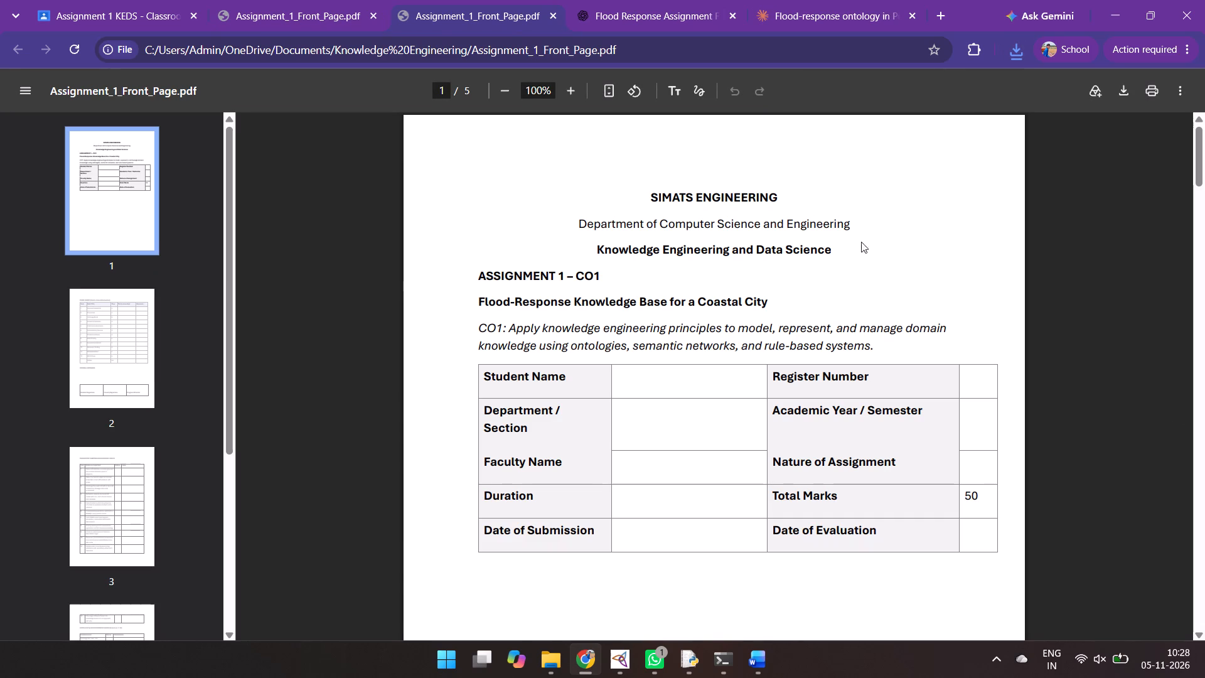
left_click(1004, 57)
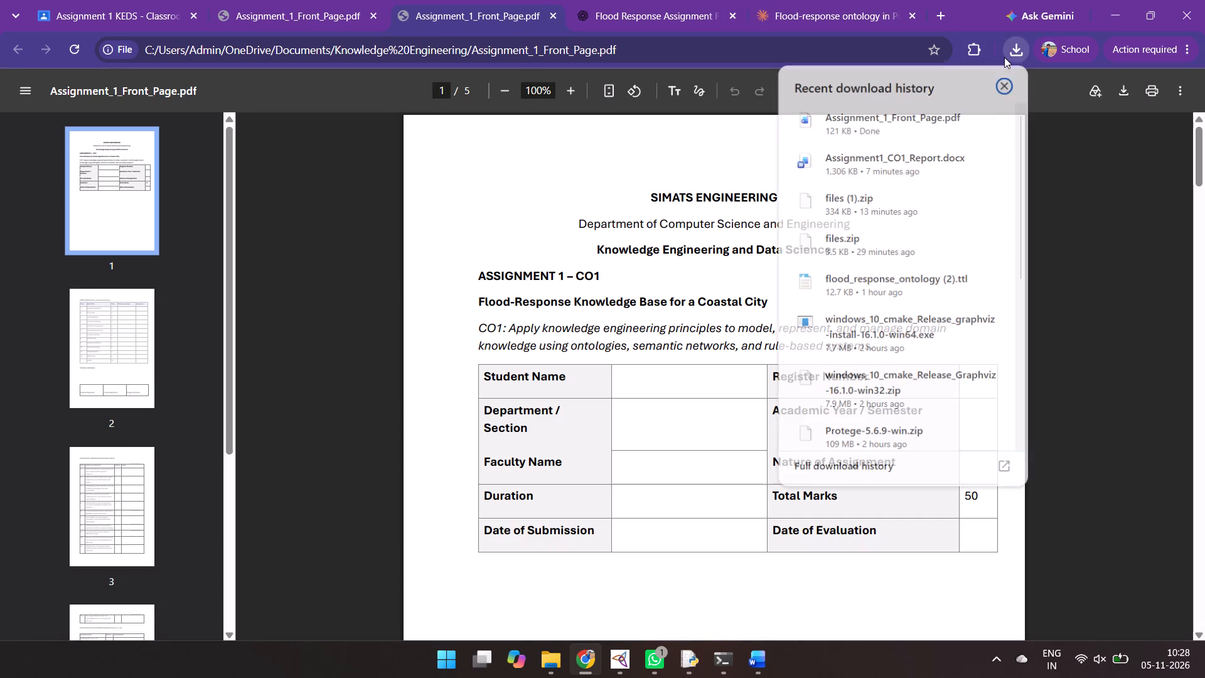
left_click(962, 123)
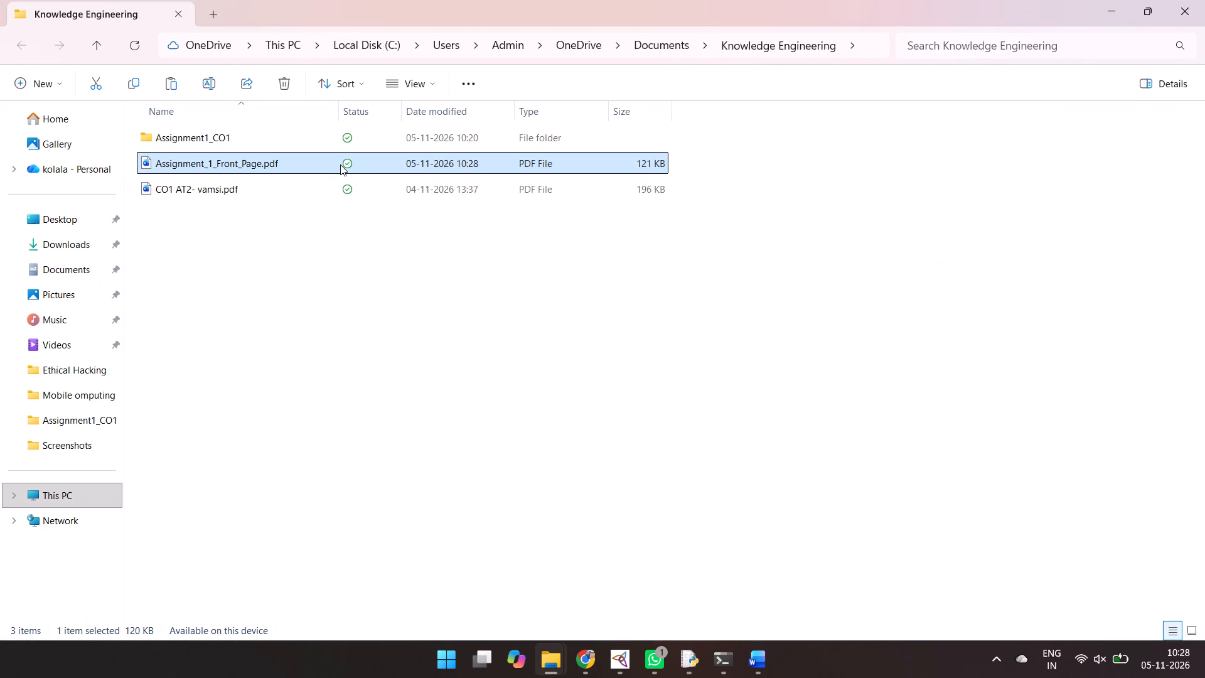
double_click(340, 164)
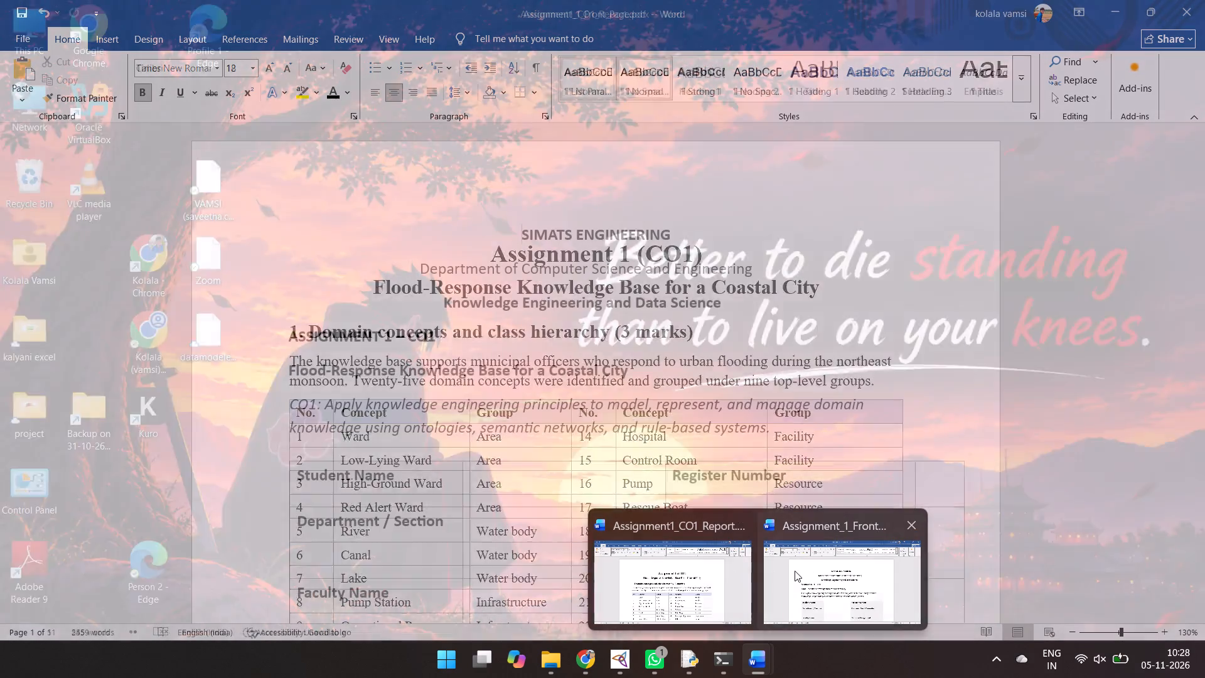
left_click(796, 571)
Look through the converted front page document, from the student details table to the submission checklist, to check the conversion.
scroll(632, 428, "down", 3)
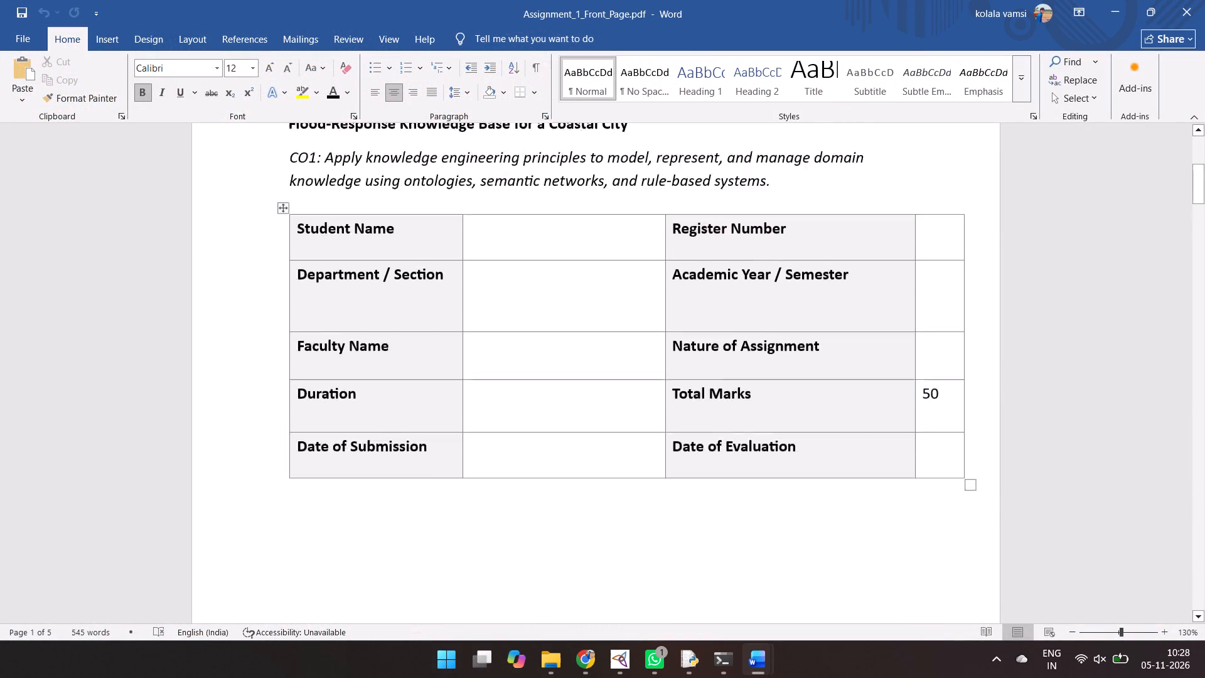
scroll(632, 428, "down", 4)
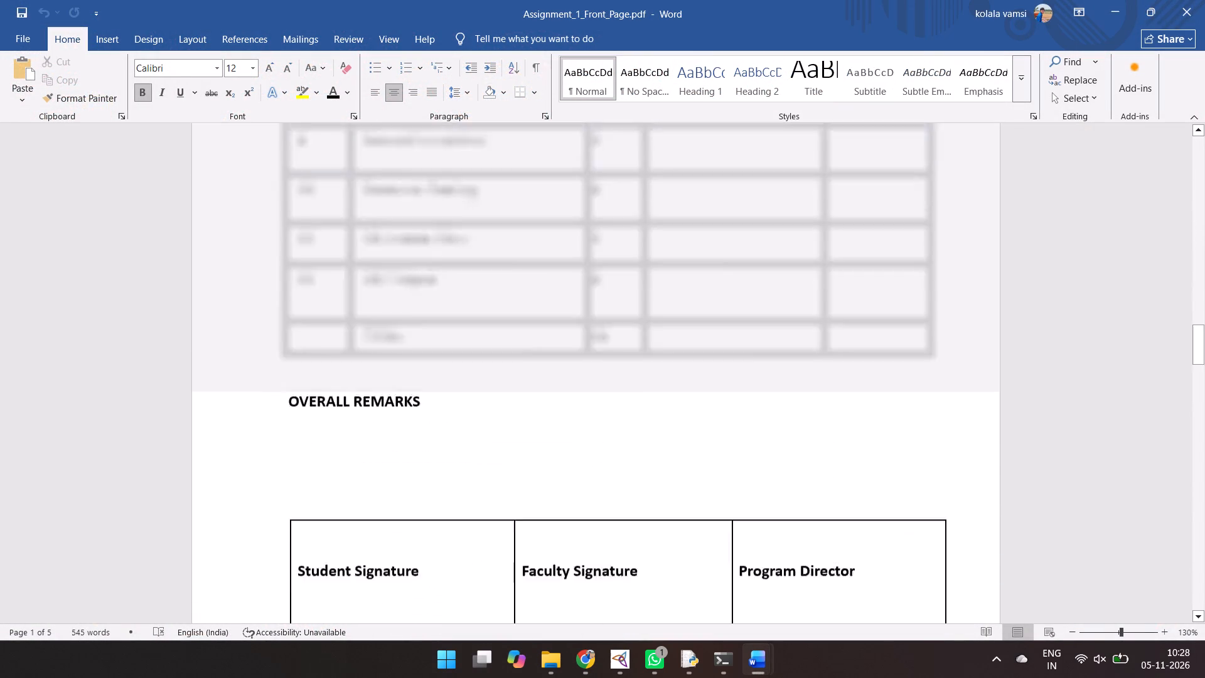
scroll(632, 428, "down", 2)
scroll(632, 428, "up", 1)
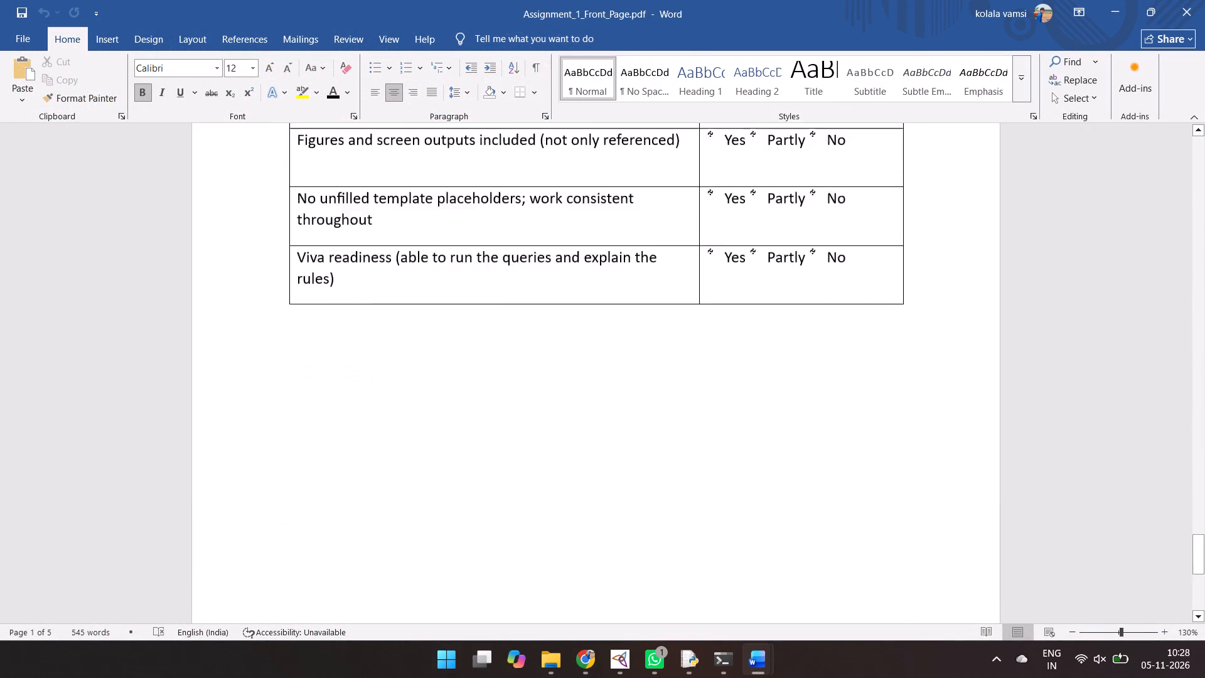
scroll(632, 428, "up", 2)
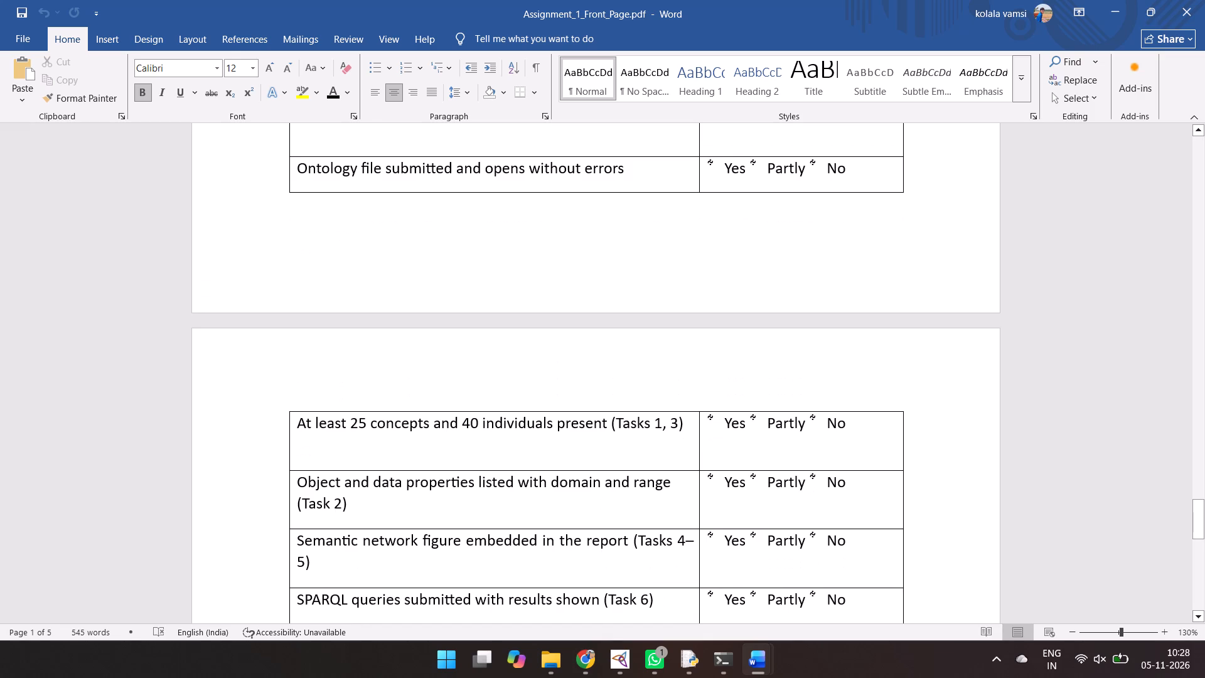
scroll(632, 428, "up", 1)
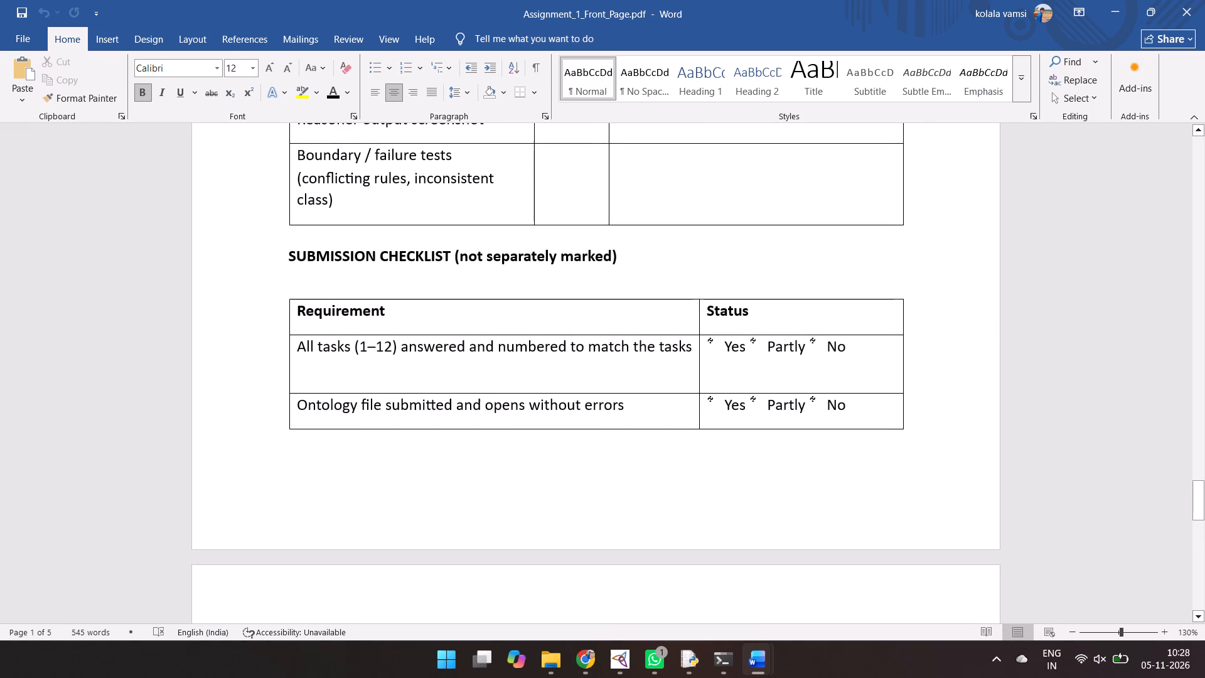
Switch to Assignment1_CO1_Report.docx and add an empty line above the title Assignment 1 (CO1).
key("ctrl+a")
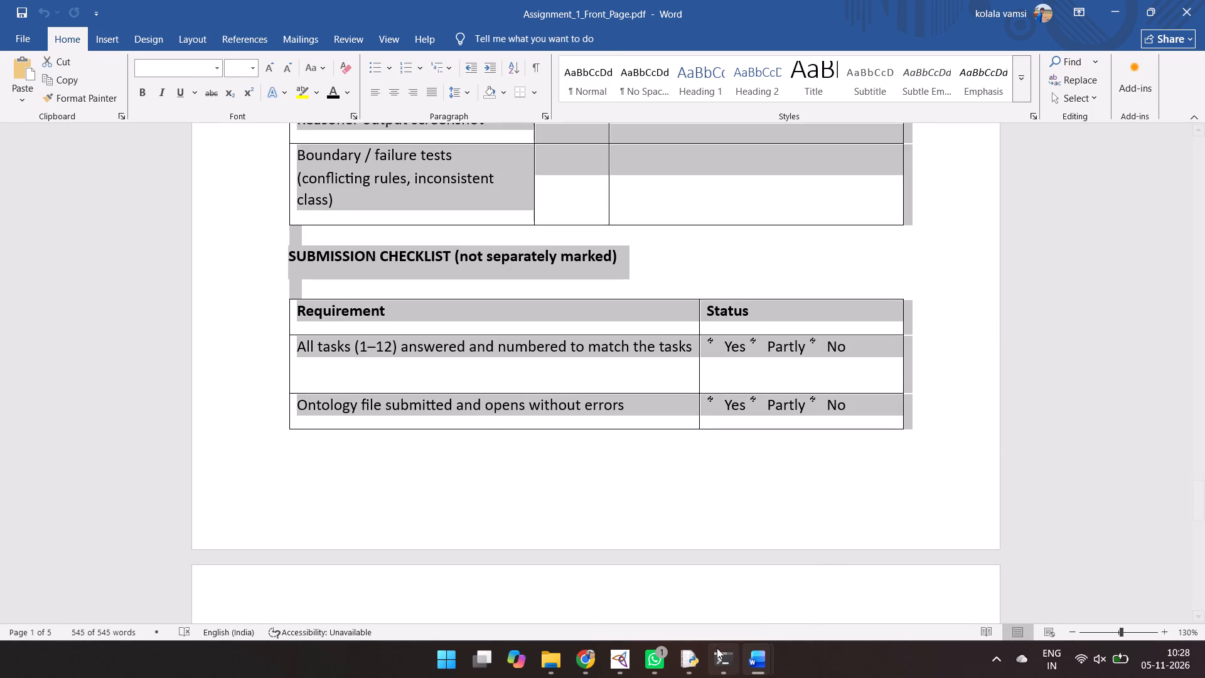
left_click(715, 611)
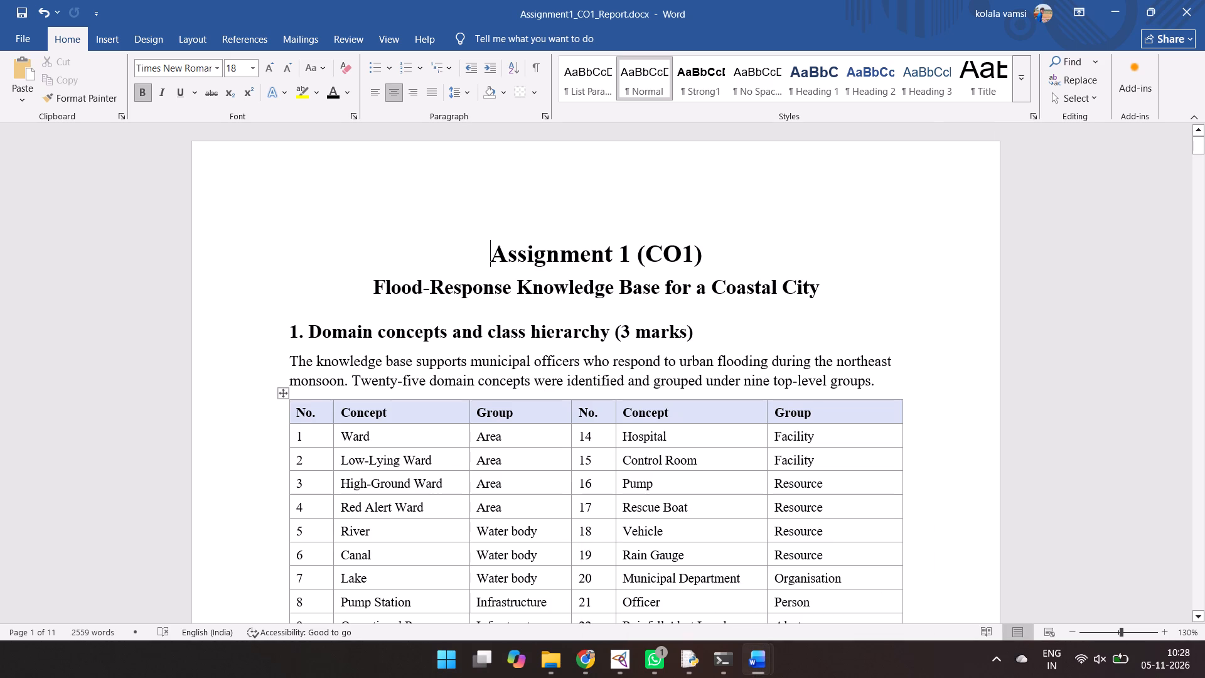
key("Return")
key("Up")
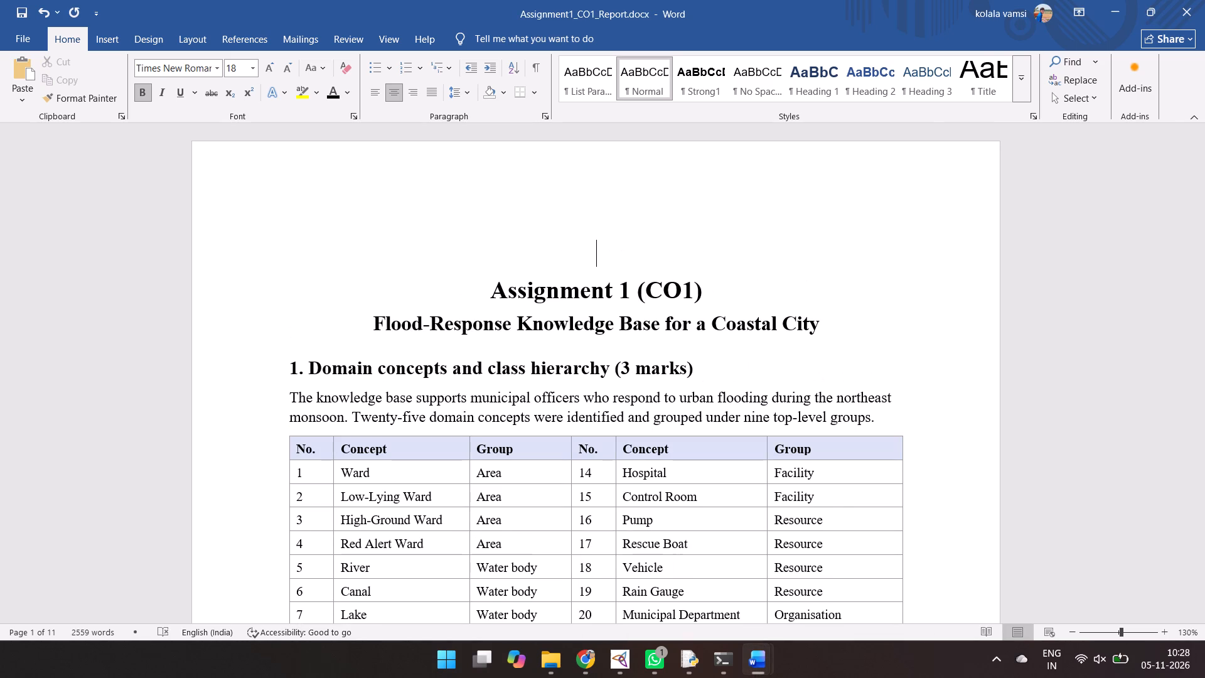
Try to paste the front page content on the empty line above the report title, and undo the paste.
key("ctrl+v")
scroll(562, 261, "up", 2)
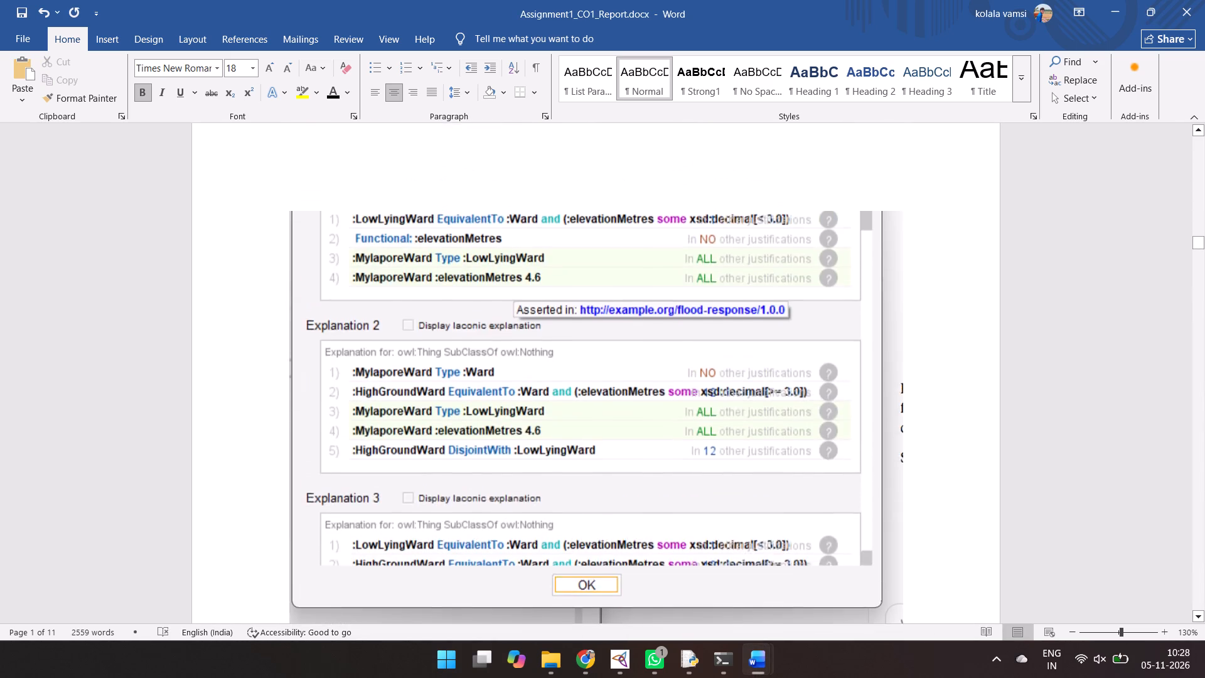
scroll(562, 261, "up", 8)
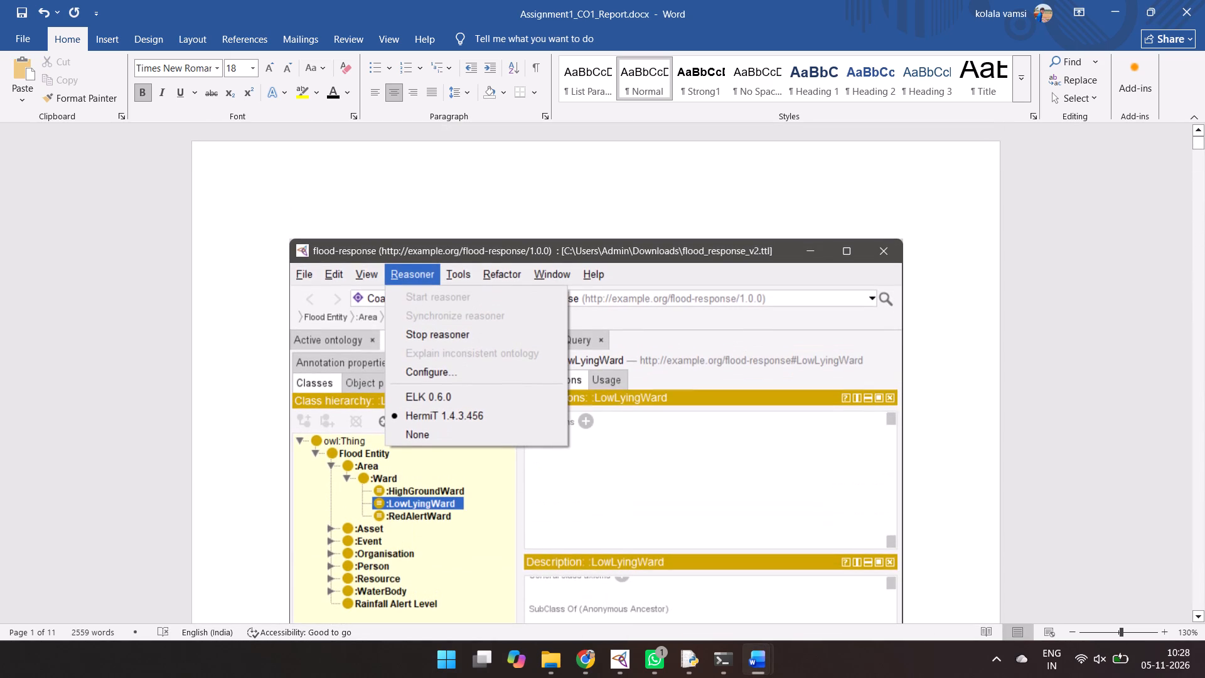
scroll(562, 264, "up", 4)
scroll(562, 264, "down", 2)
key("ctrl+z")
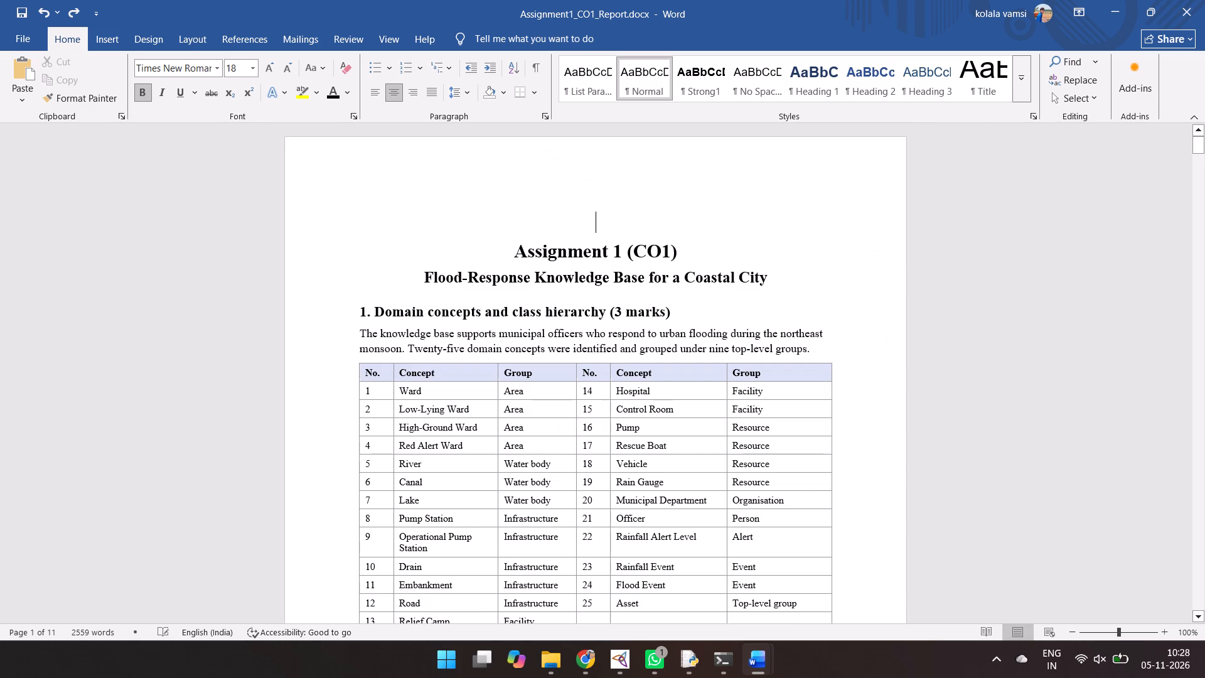
Copy the entire content of Assignment_1_Front_Page.pdf in Word and paste it above the title in Assignment1_CO1_Report.docx.
left_click(746, 672)
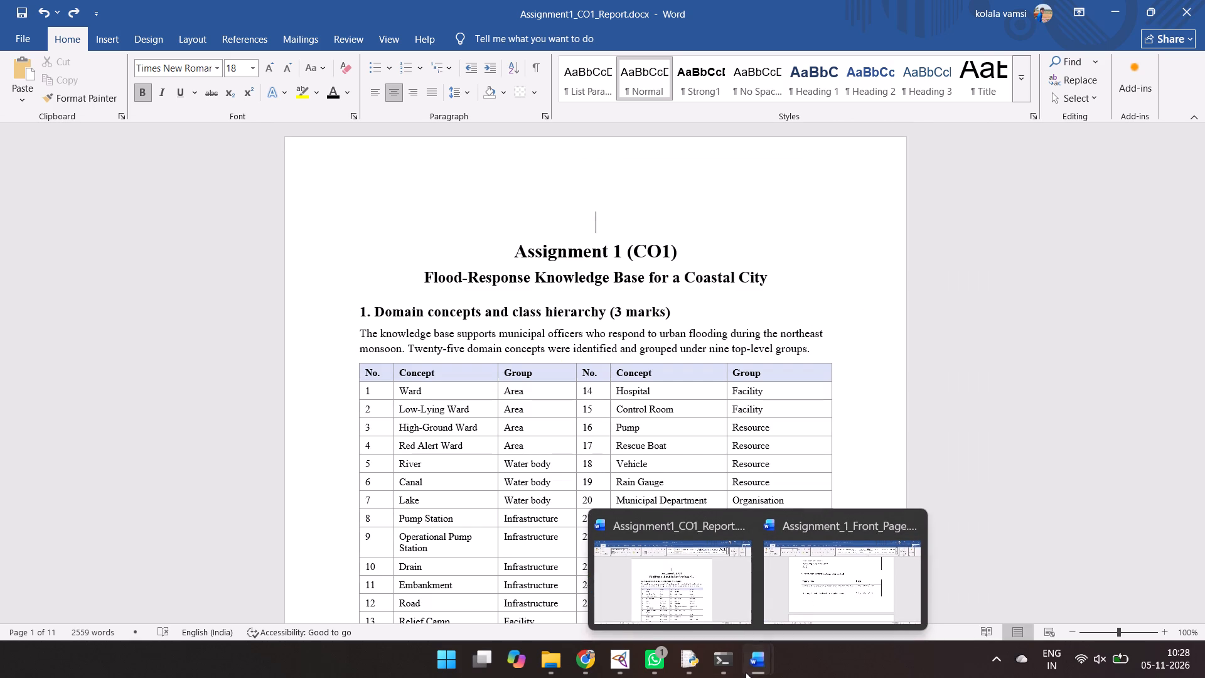
left_click(793, 623)
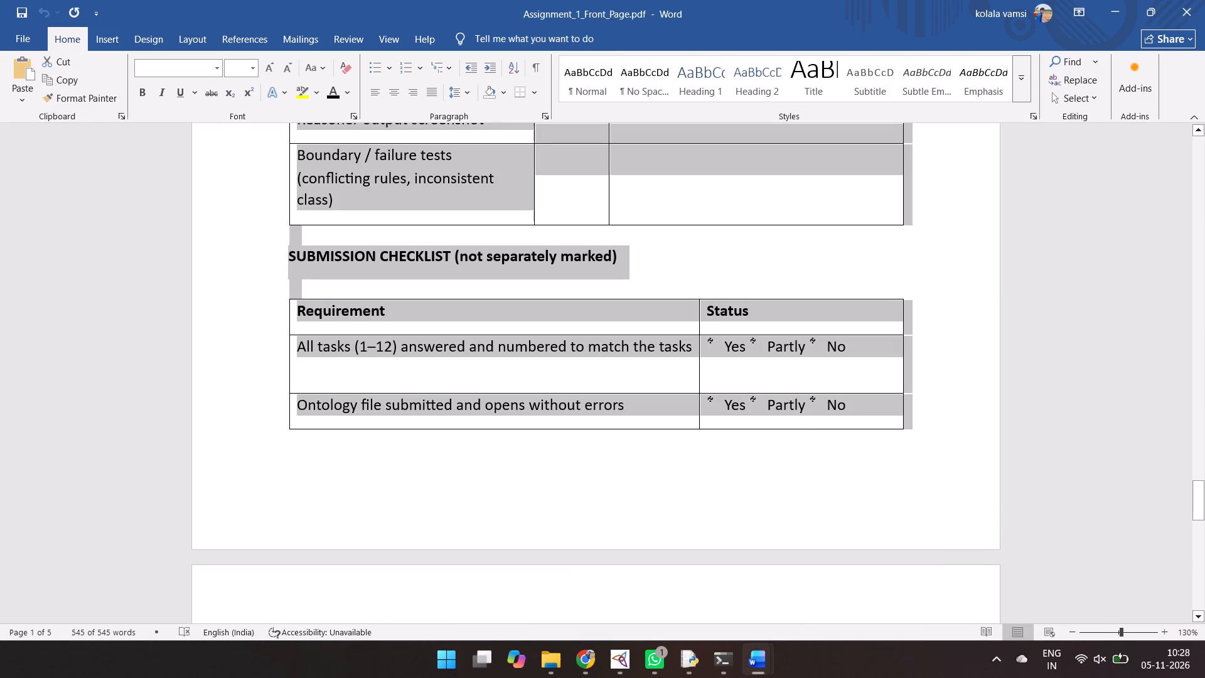
left_click(656, 498)
key("ctrl+a")
key("ctrl+c")
key("ctrl+c")
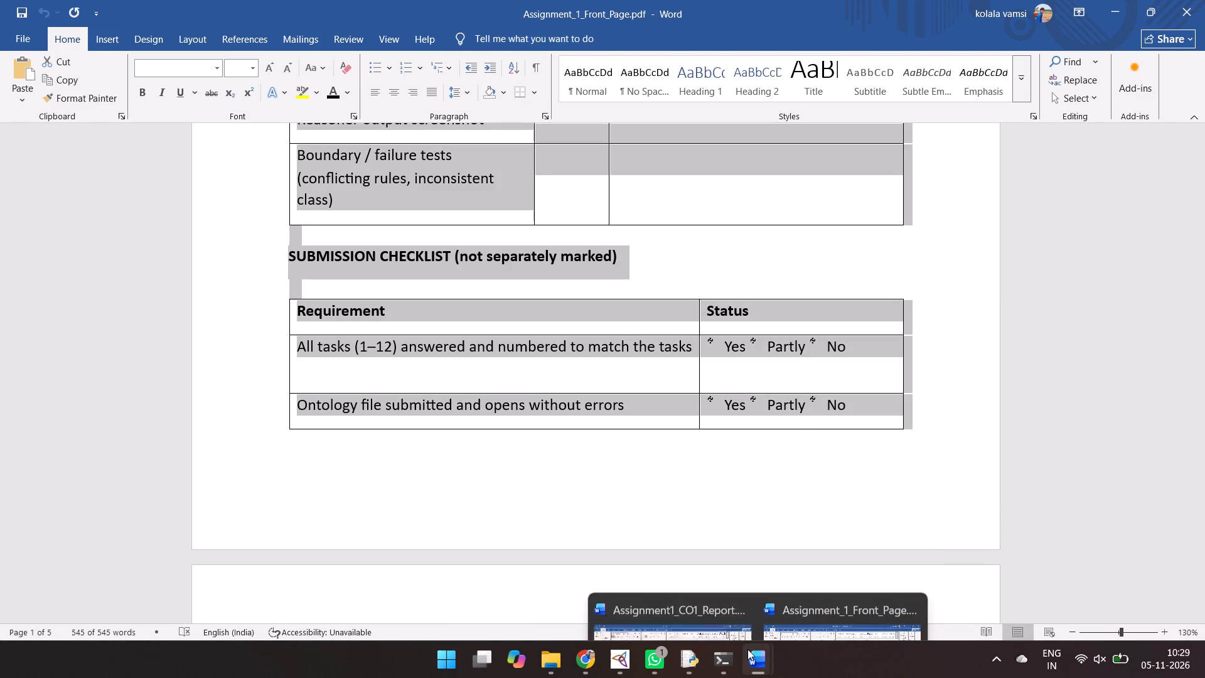
left_click(728, 605)
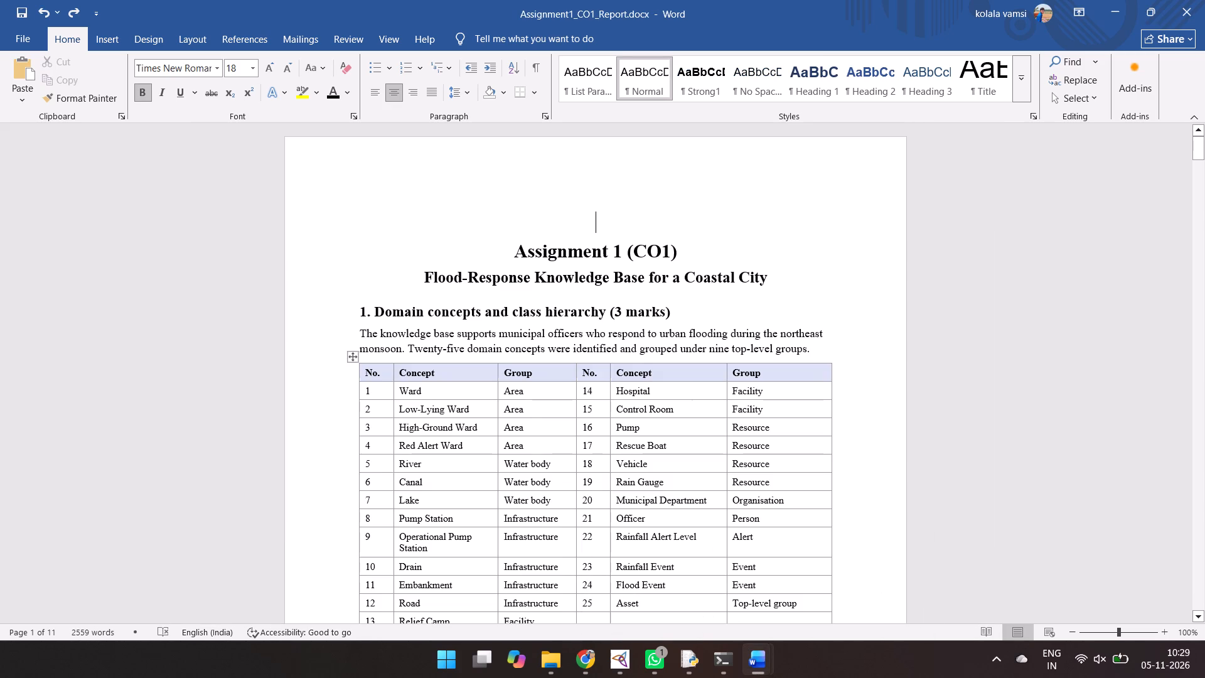
key("ctrl+v")
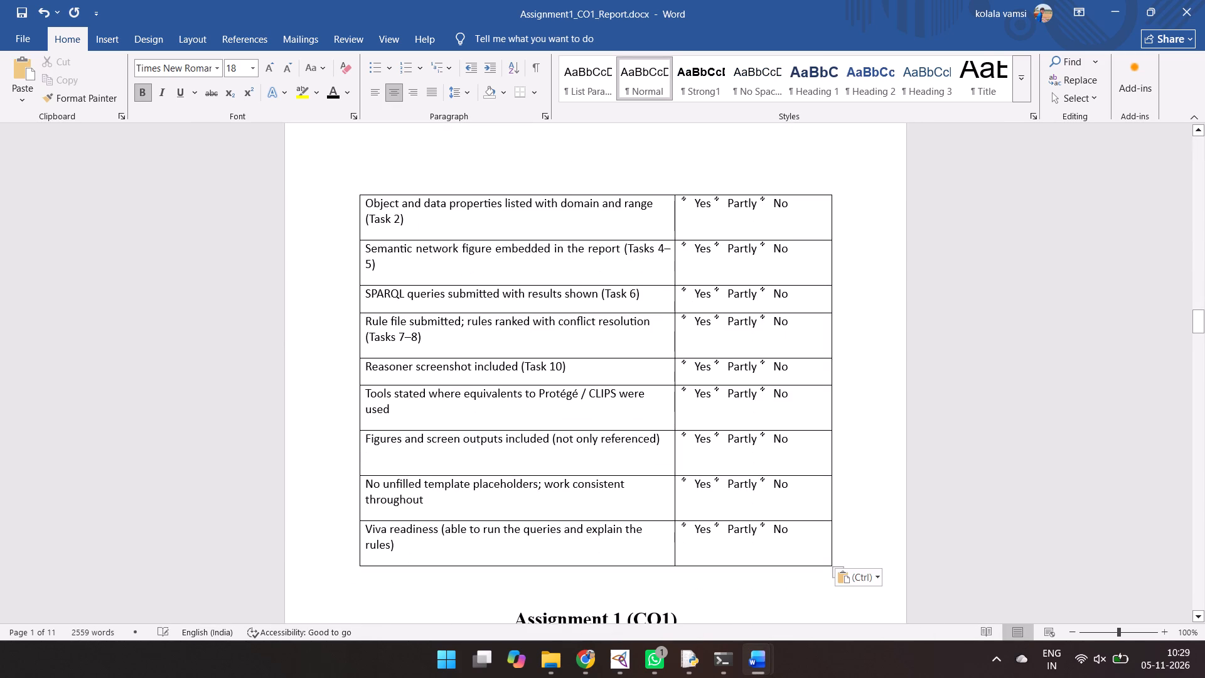
Insert empty lines after the pasted submission checklist so the title Assignment 1 (CO1) starts at the top of a new page.
scroll(632, 460, "up", 3)
scroll(632, 460, "down", 3)
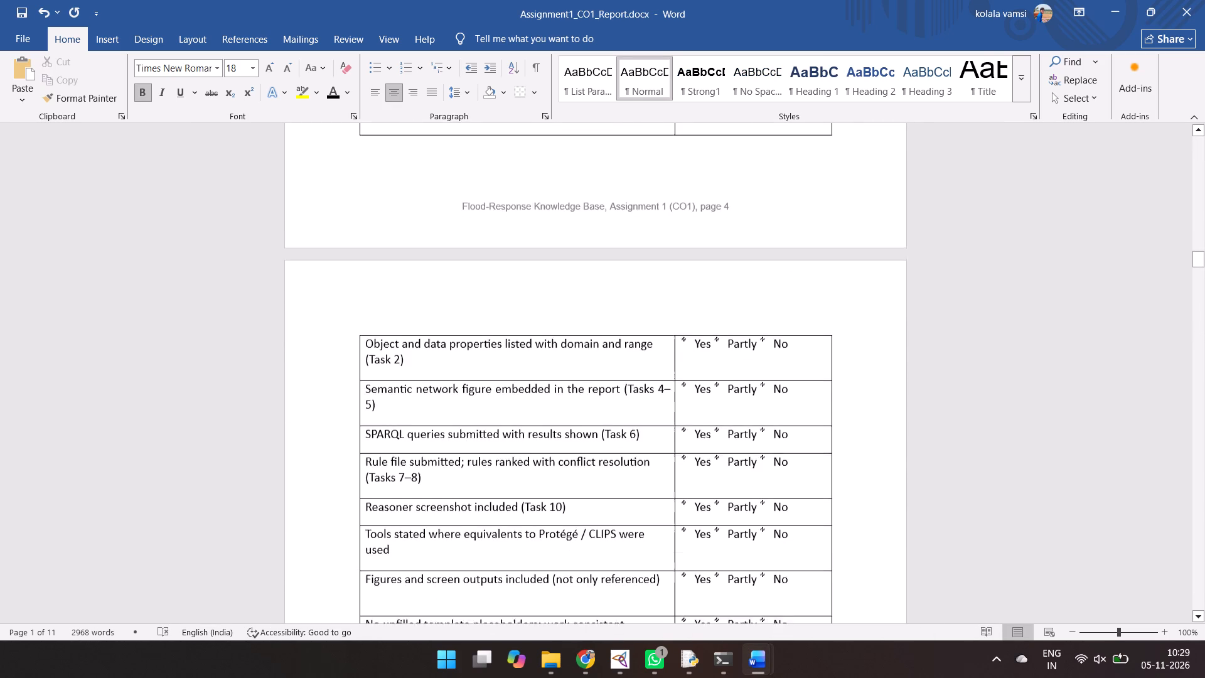
scroll(632, 460, "down", 2)
key("Return")
key("Return")
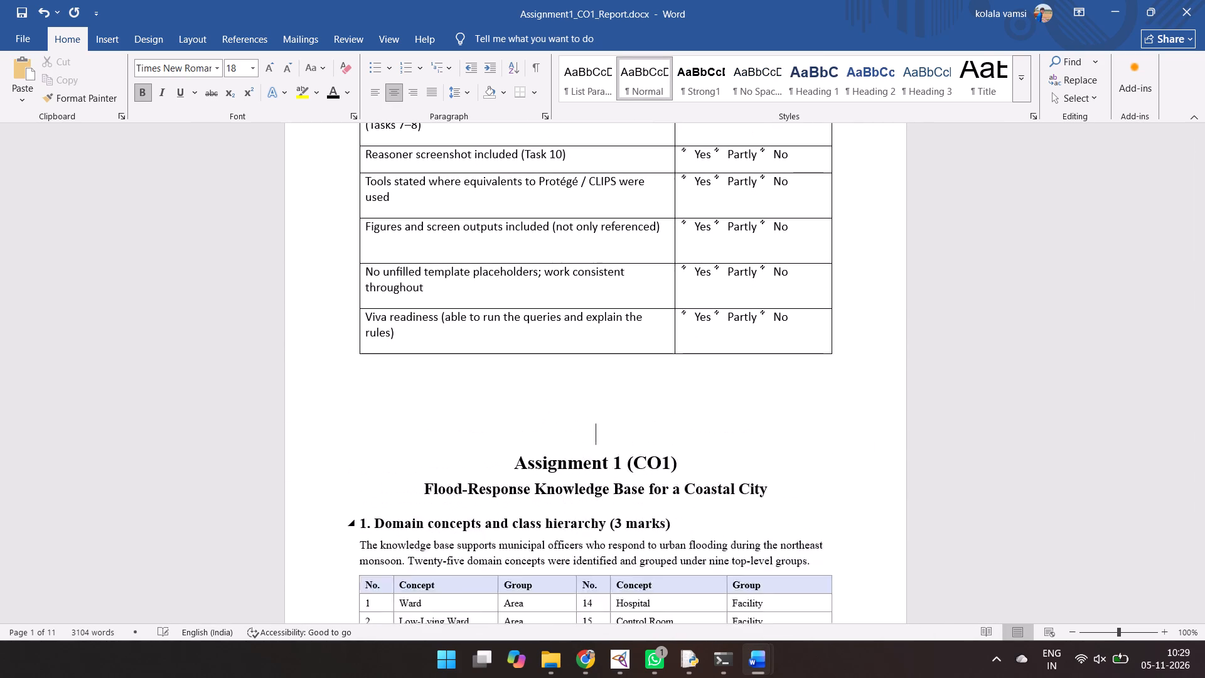
key("Return")
key("Return")
key("Return")
key("Return")
key("Return")
key("Return")
key("Return")
key("Return")
key("Return")
key("Return")
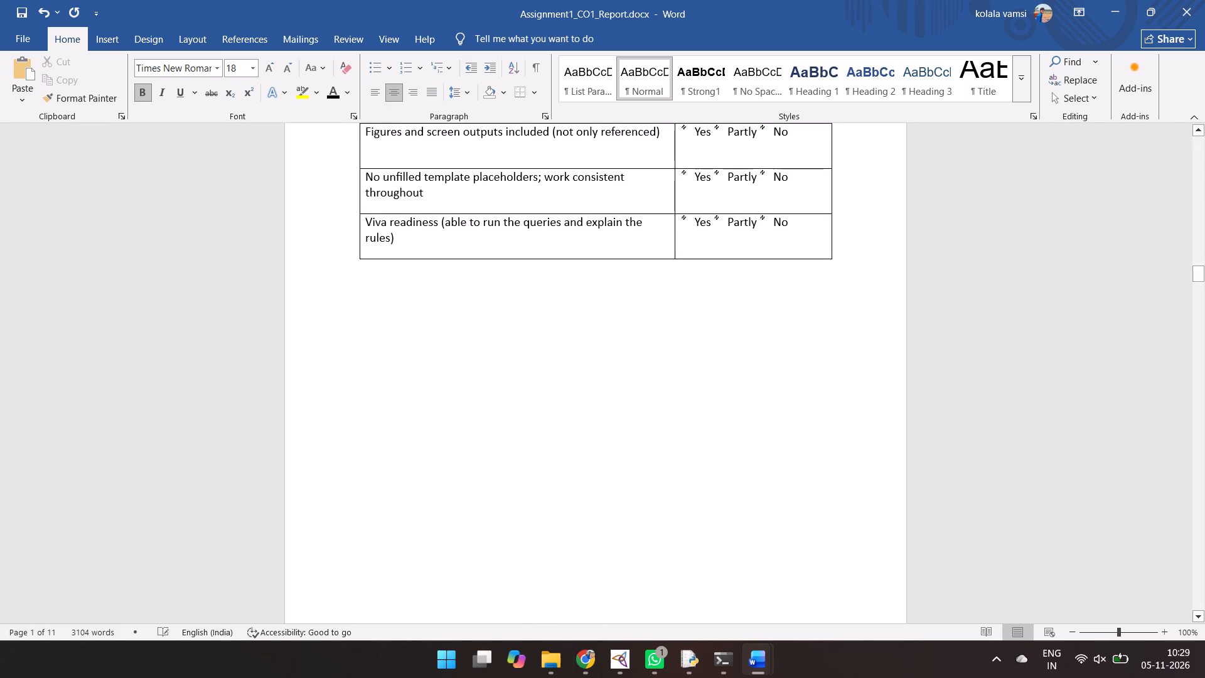
key("BackSpace")
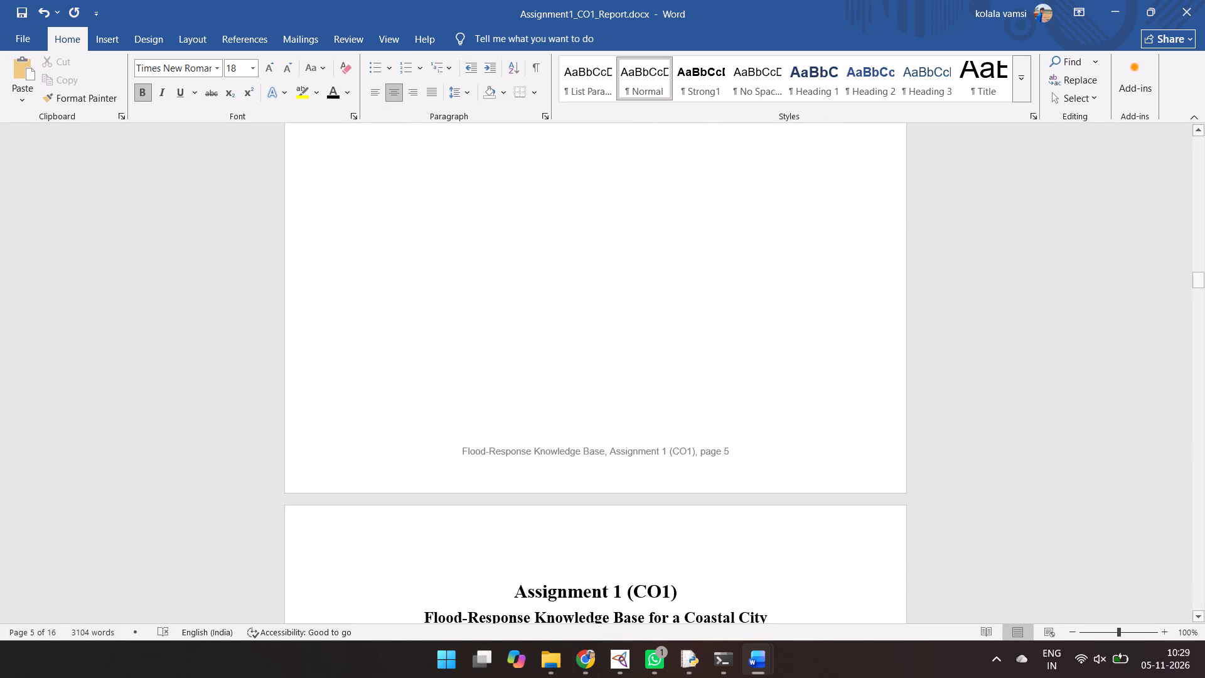
Review the inserted front pages in the report, covering the mark sheet, overall remarks, signature table and mandatory submission evidence check.
scroll(608, 446, "up", 10)
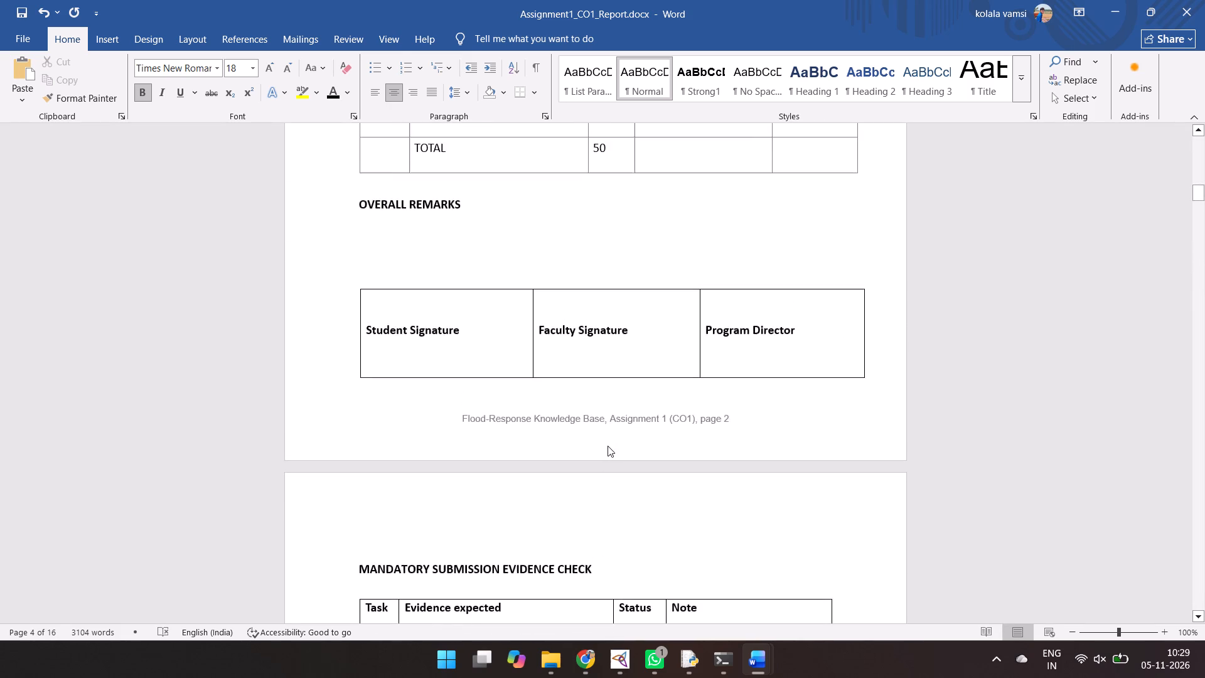
scroll(608, 446, "up", 2)
scroll(608, 446, "down", 3)
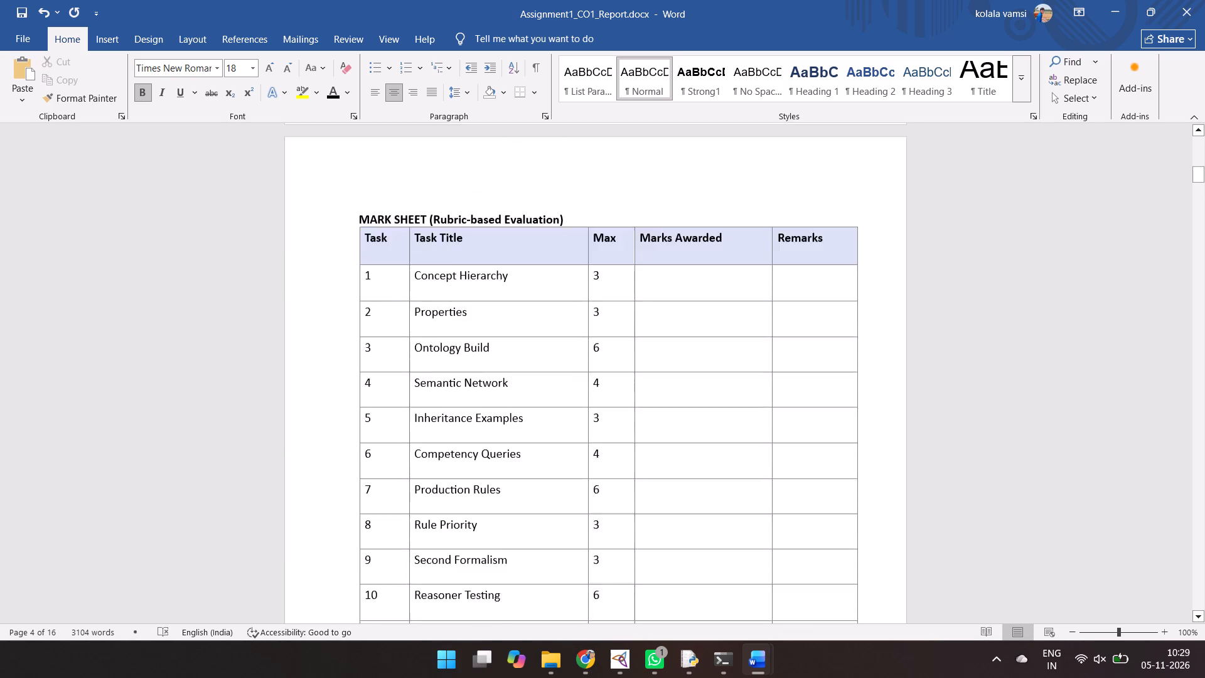
scroll(608, 446, "down", 3)
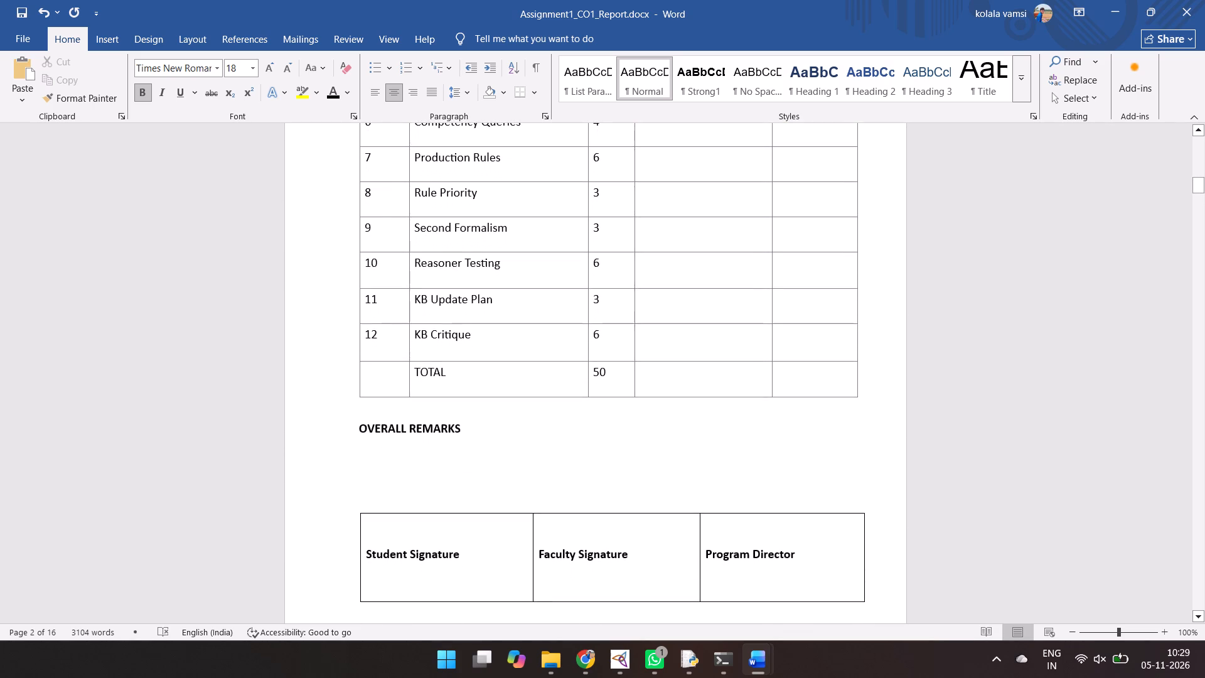
scroll(562, 437, "down", 3)
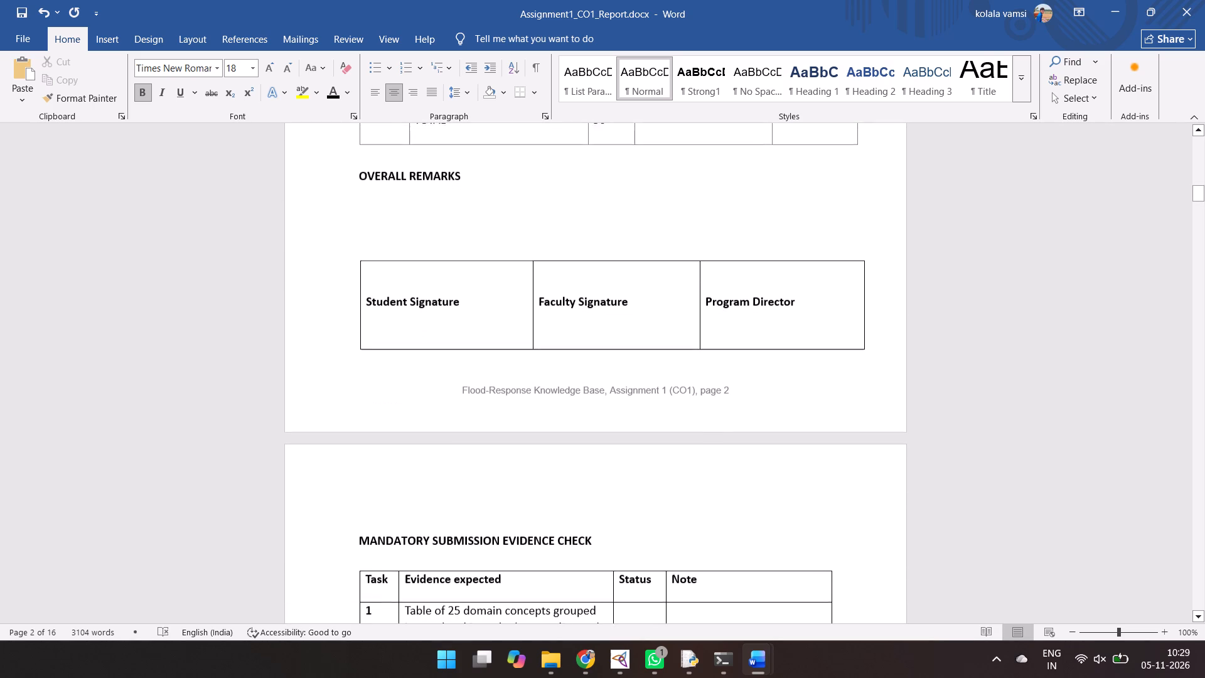
scroll(548, 382, "down", 1)
scroll(548, 382, "up", 2)
scroll(548, 382, "down", 1)
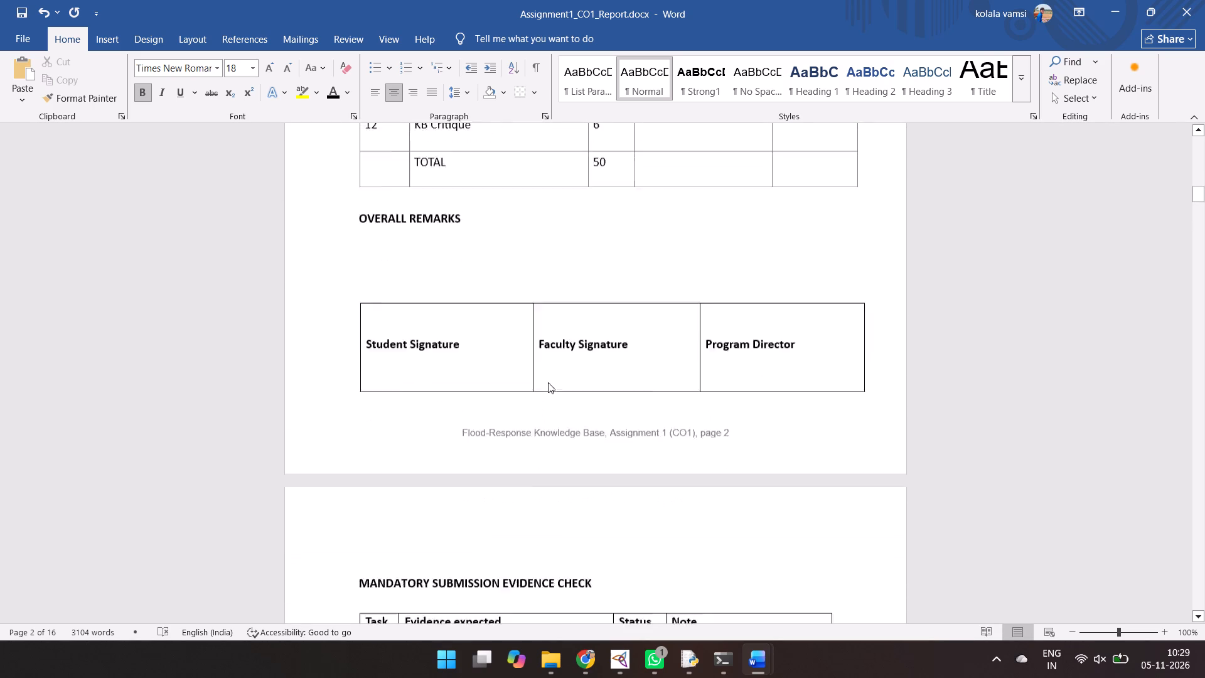
scroll(548, 382, "down", 4)
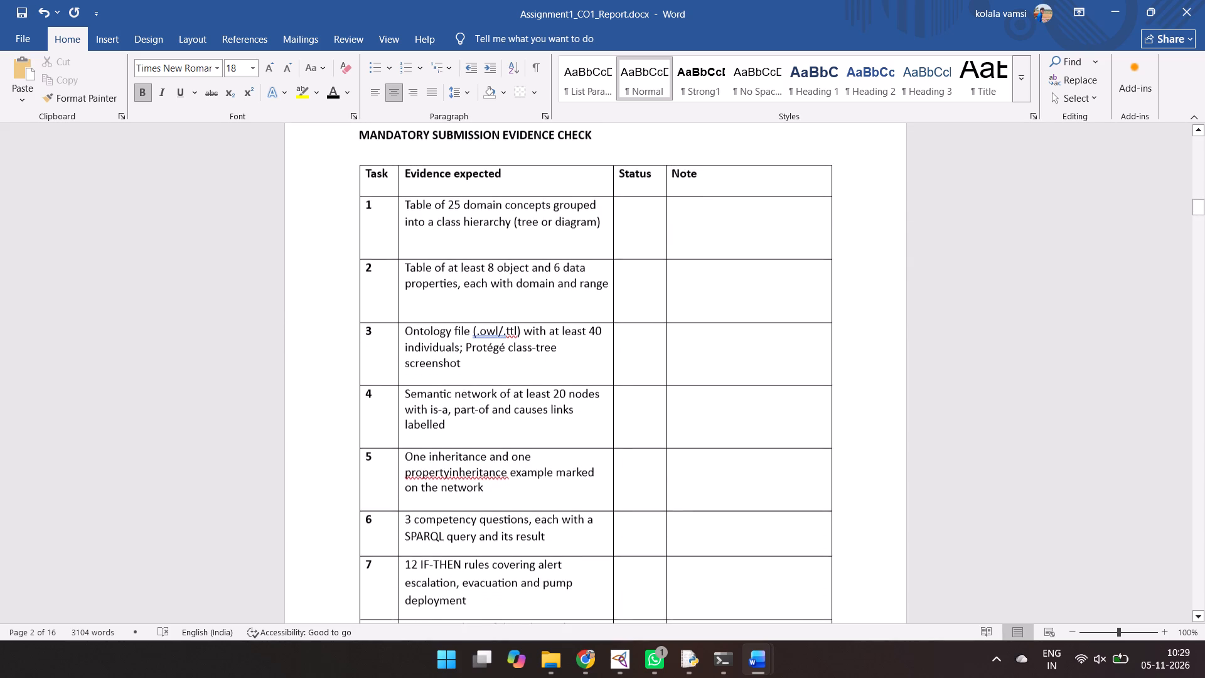
Justify the italic CO1 outcome paragraph on the front page and set its font to Times New Roman.
scroll(548, 382, "down", 2)
scroll(548, 382, "up", 5)
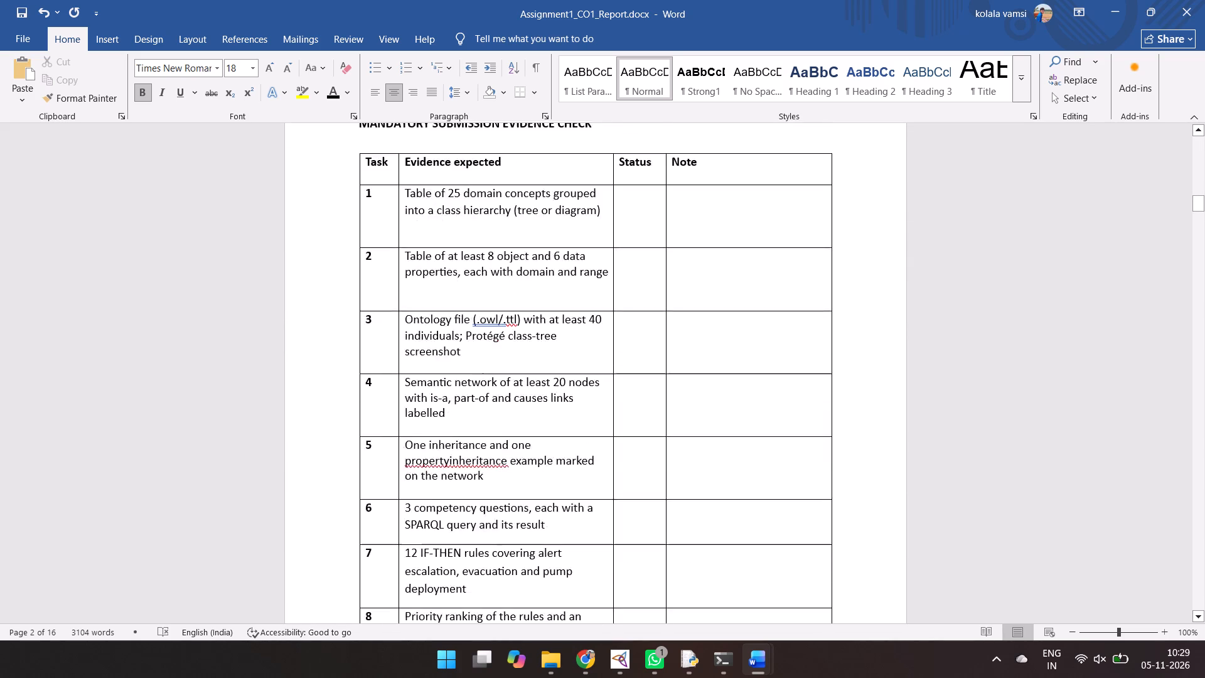
scroll(548, 382, "up", 4)
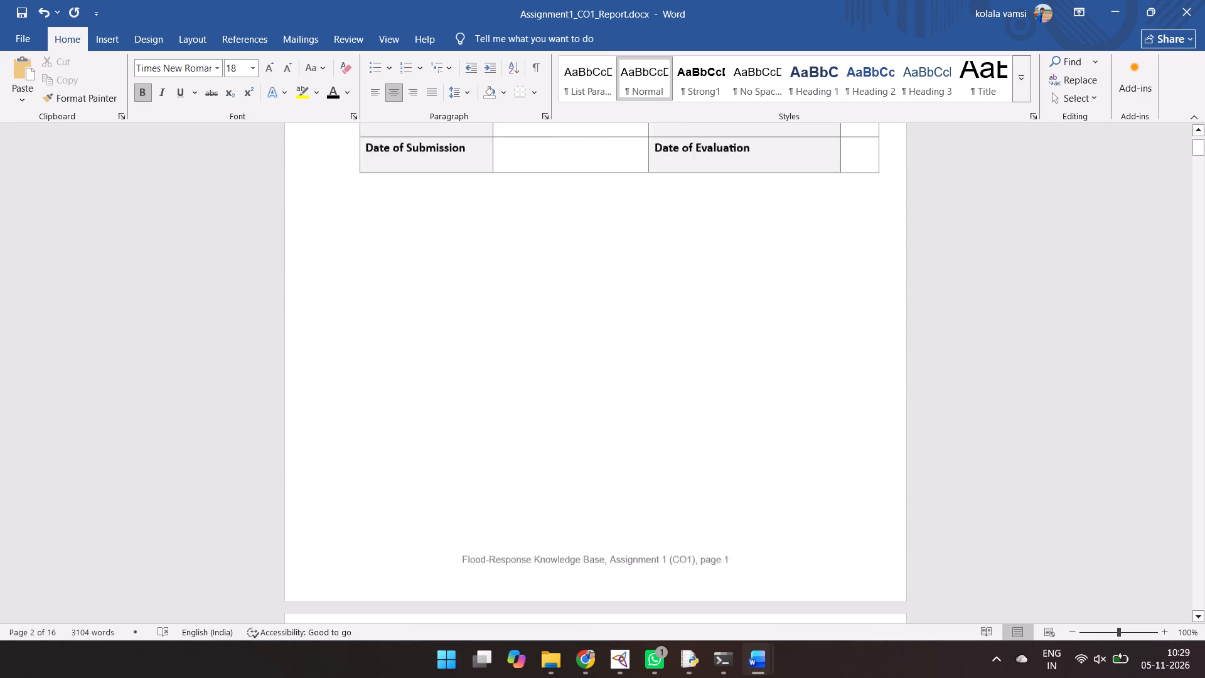
scroll(548, 382, "up", 1)
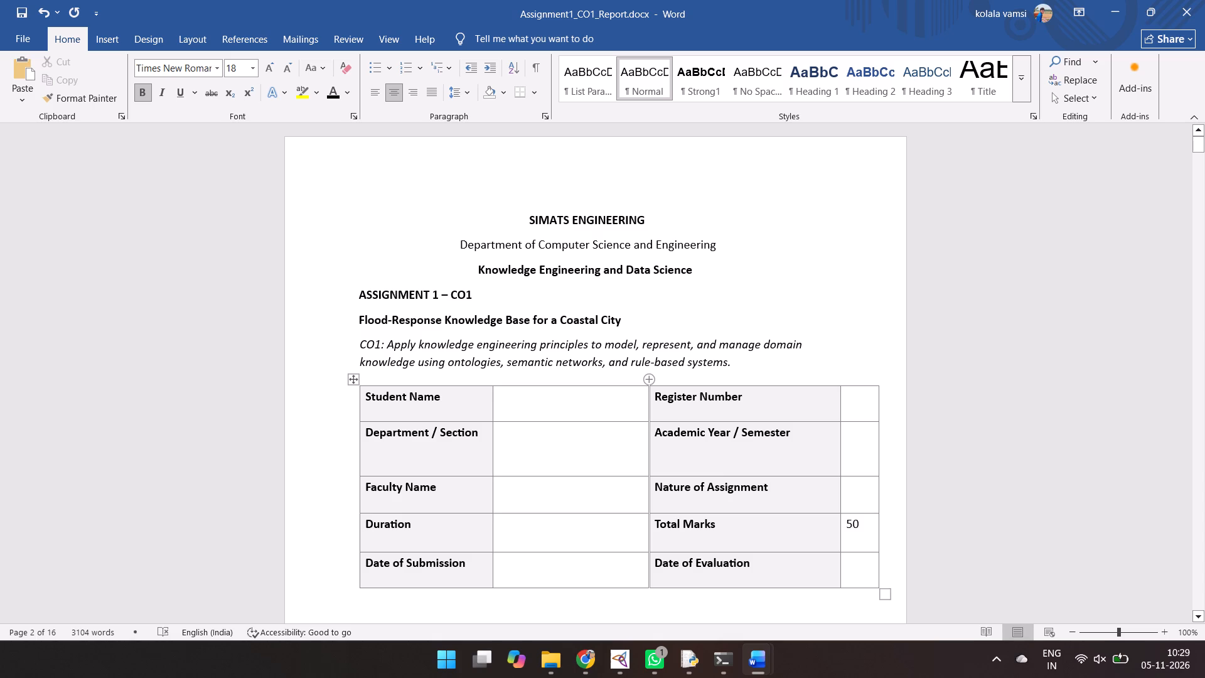
left_click_drag(761, 364, 367, 328)
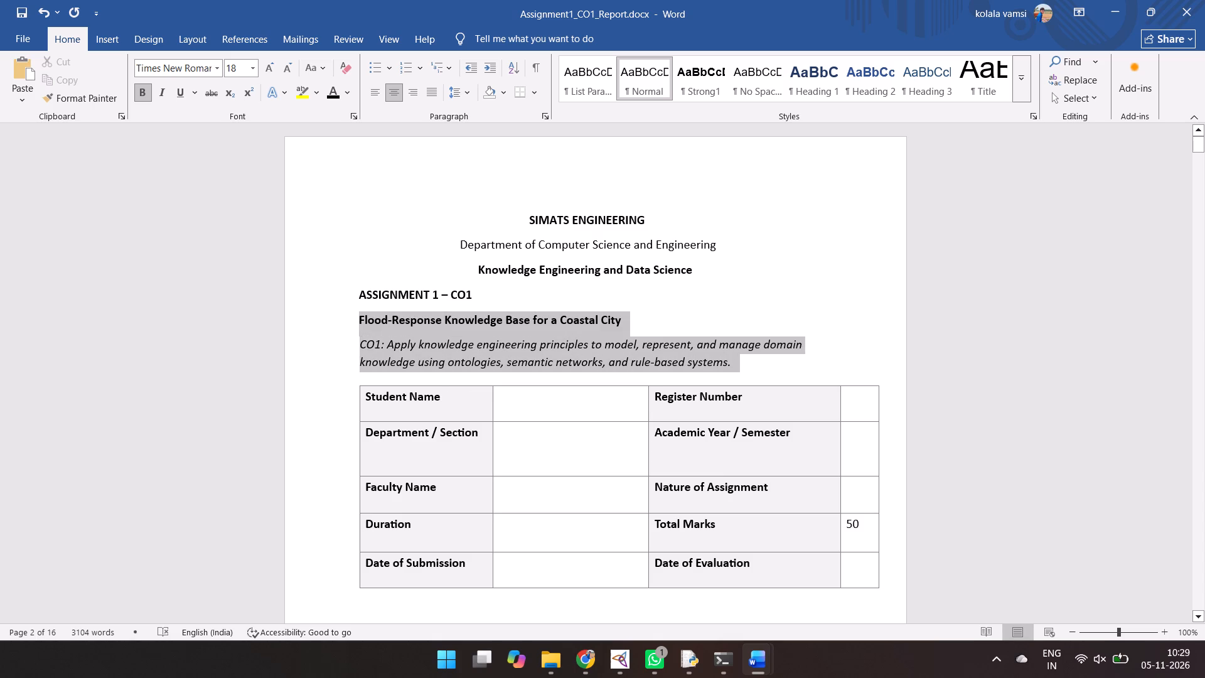
left_click_drag(367, 328, 364, 350)
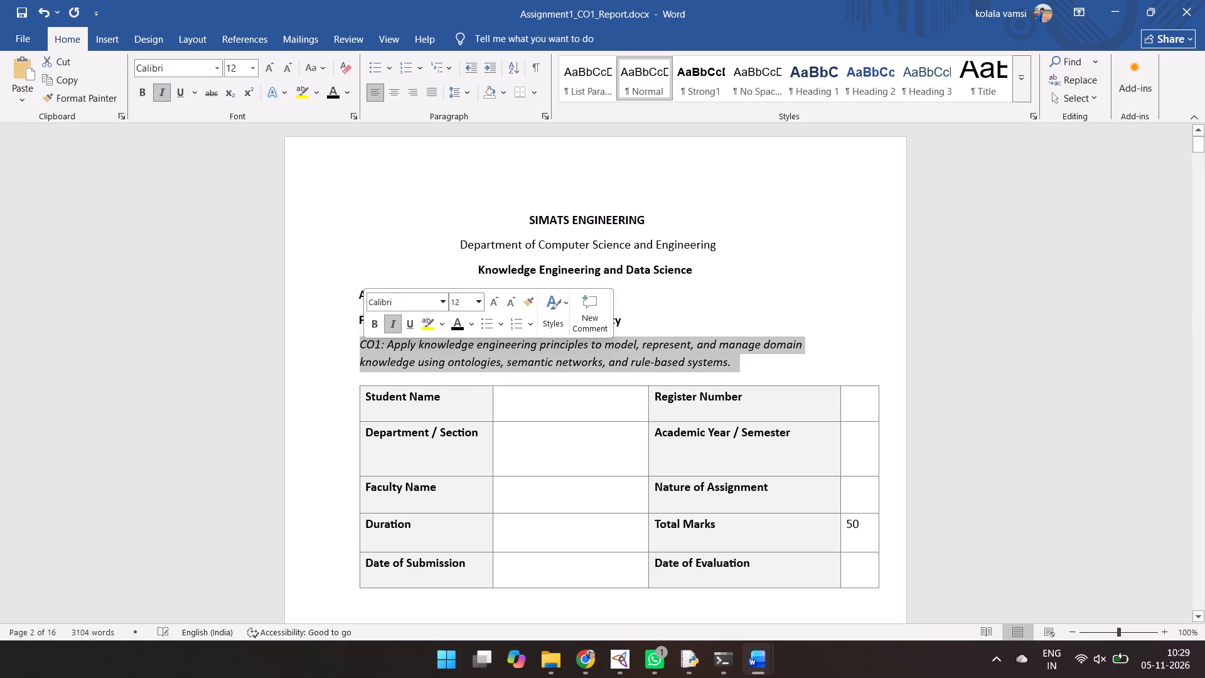
left_click(432, 87)
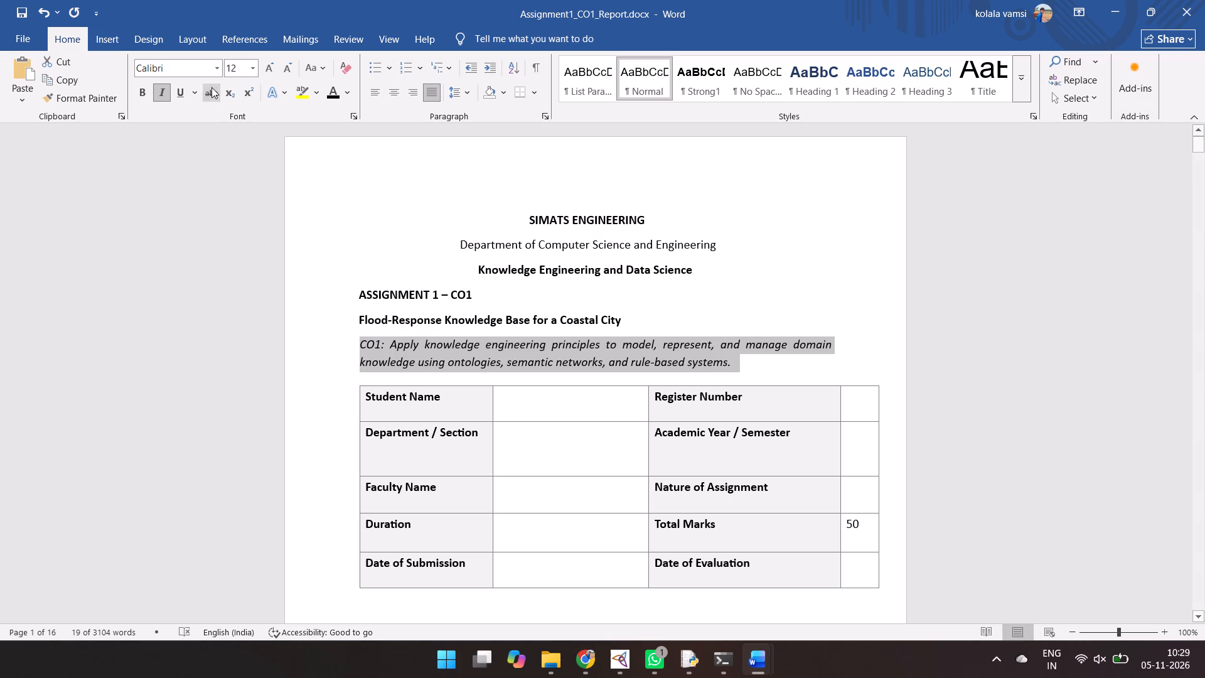
left_click(198, 66)
key("BackSpace")
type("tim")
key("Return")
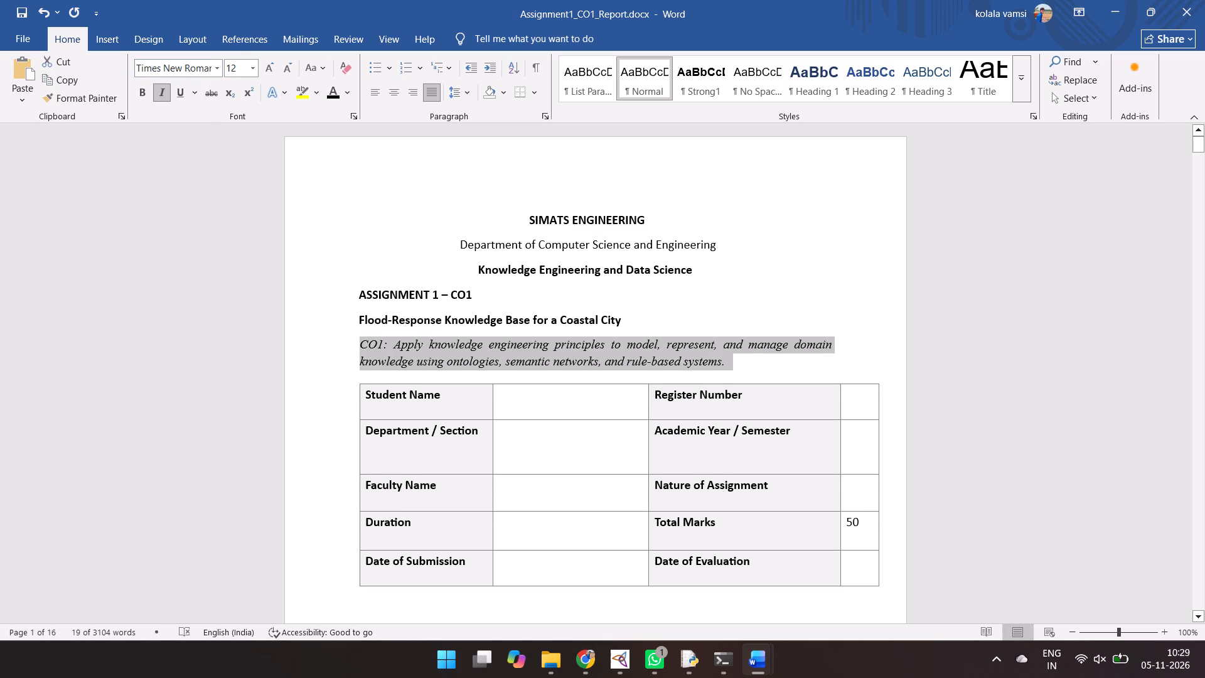
left_click(260, 311)
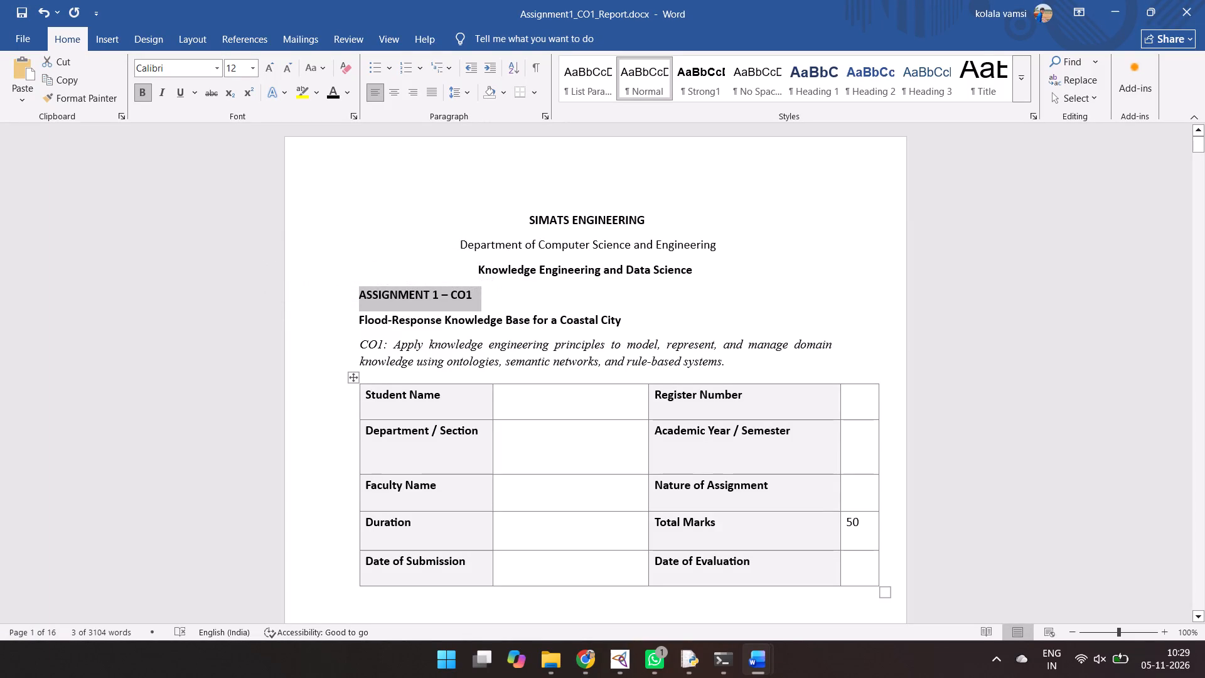
Fill in the student's name in the blank cell beside Student Name in the front-page details table.
left_click(513, 410)
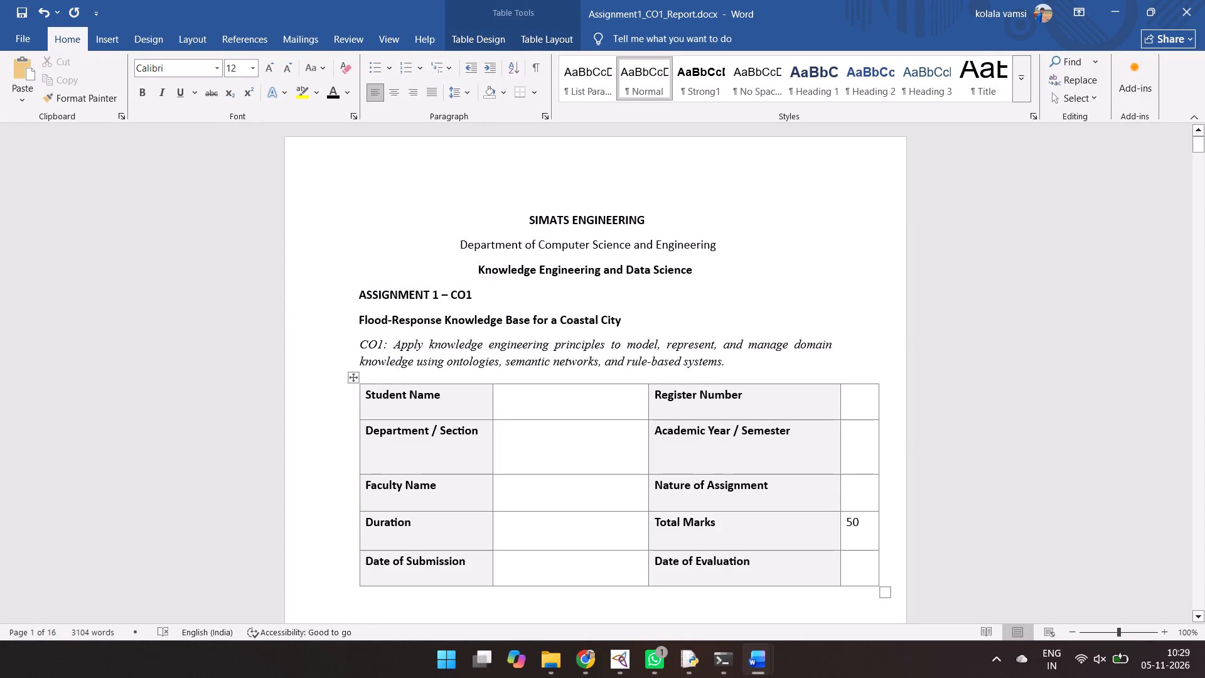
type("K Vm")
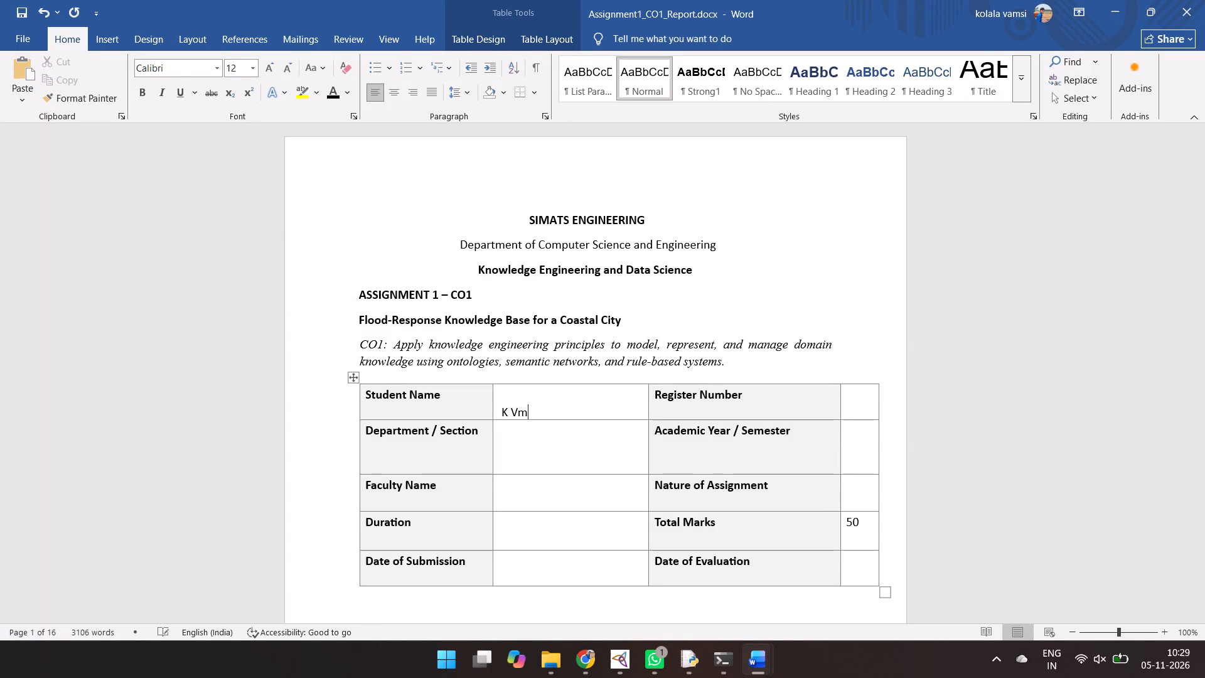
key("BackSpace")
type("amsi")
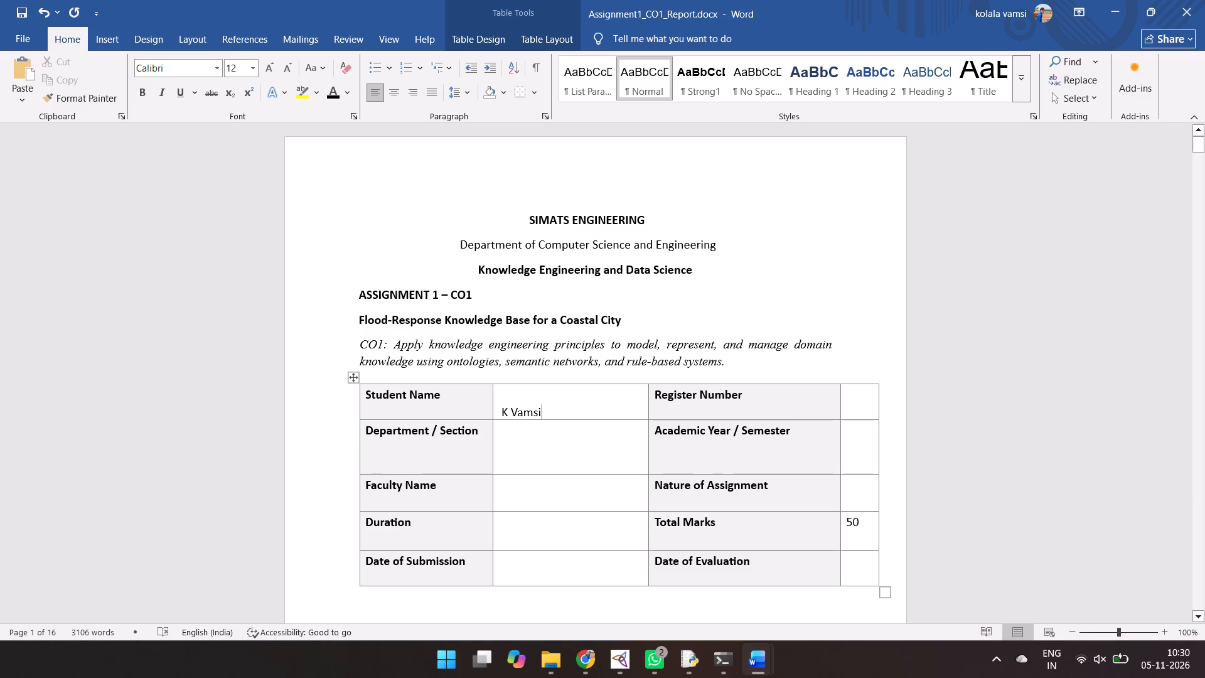
Narrow the details table's second column and its Register Number label column, giving the last column more width for entries.
left_click_drag(648, 400, 589, 400)
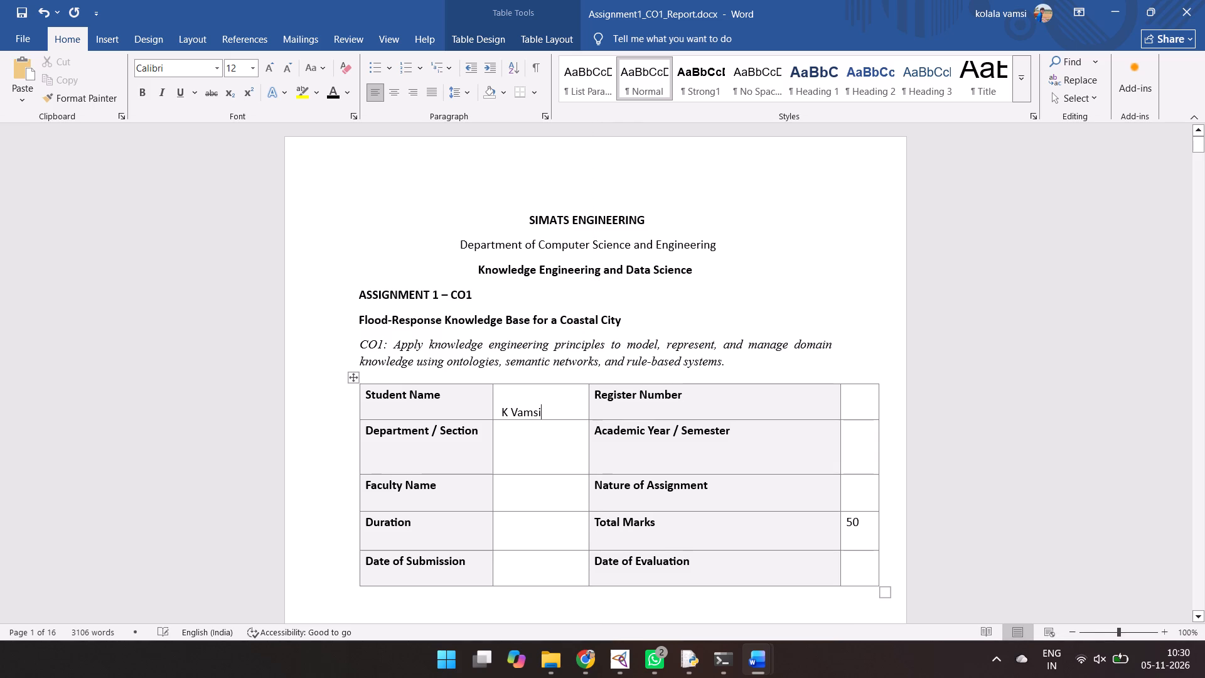
left_click(838, 402)
left_click_drag(840, 402, 746, 407)
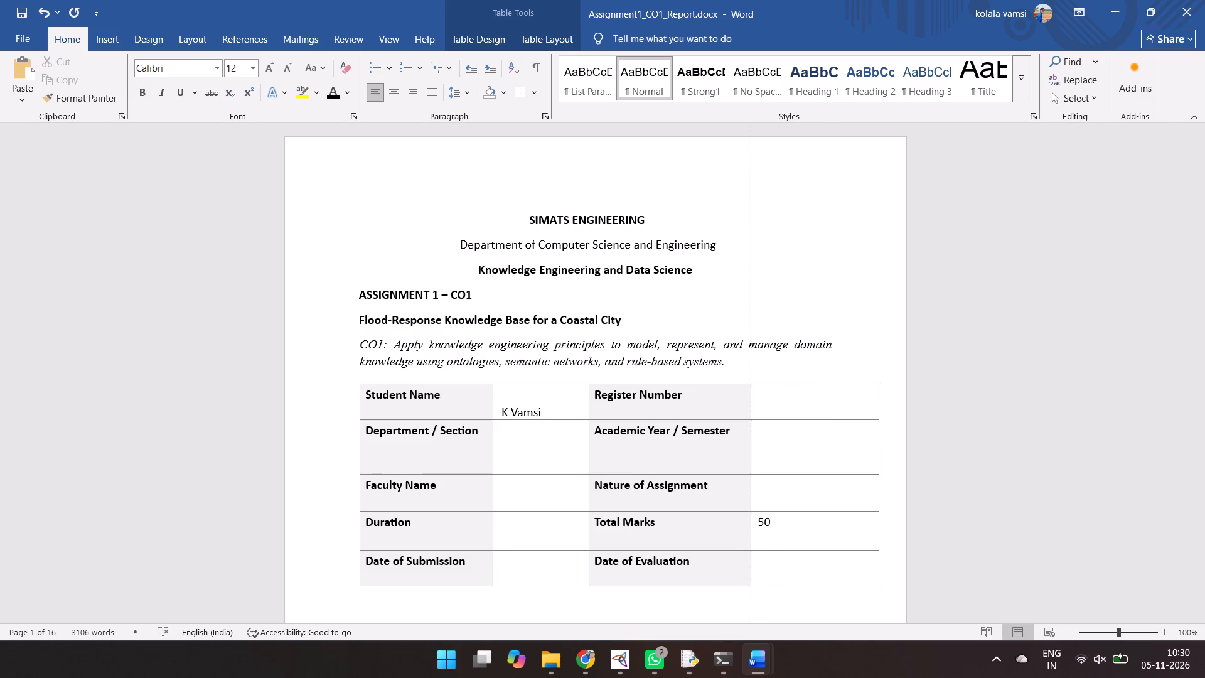
Widen the last column of the front page's student details table slightly and enter the student's register number.
left_click_drag(746, 407, 739, 406)
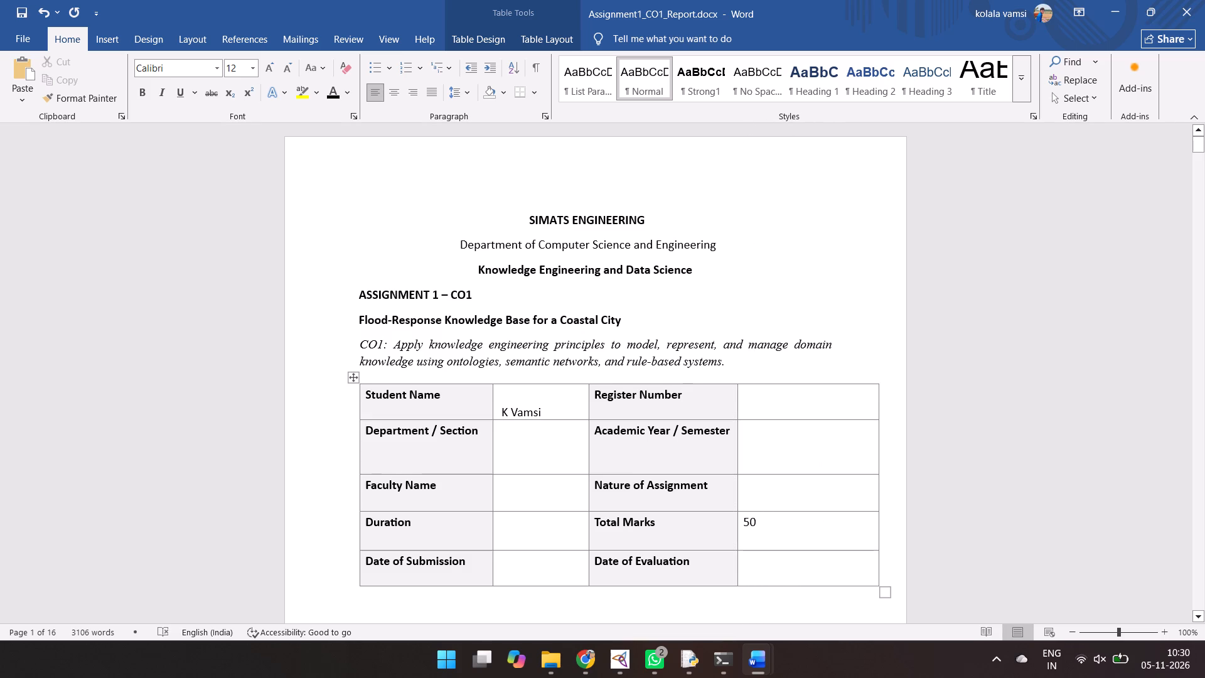
left_click(758, 407)
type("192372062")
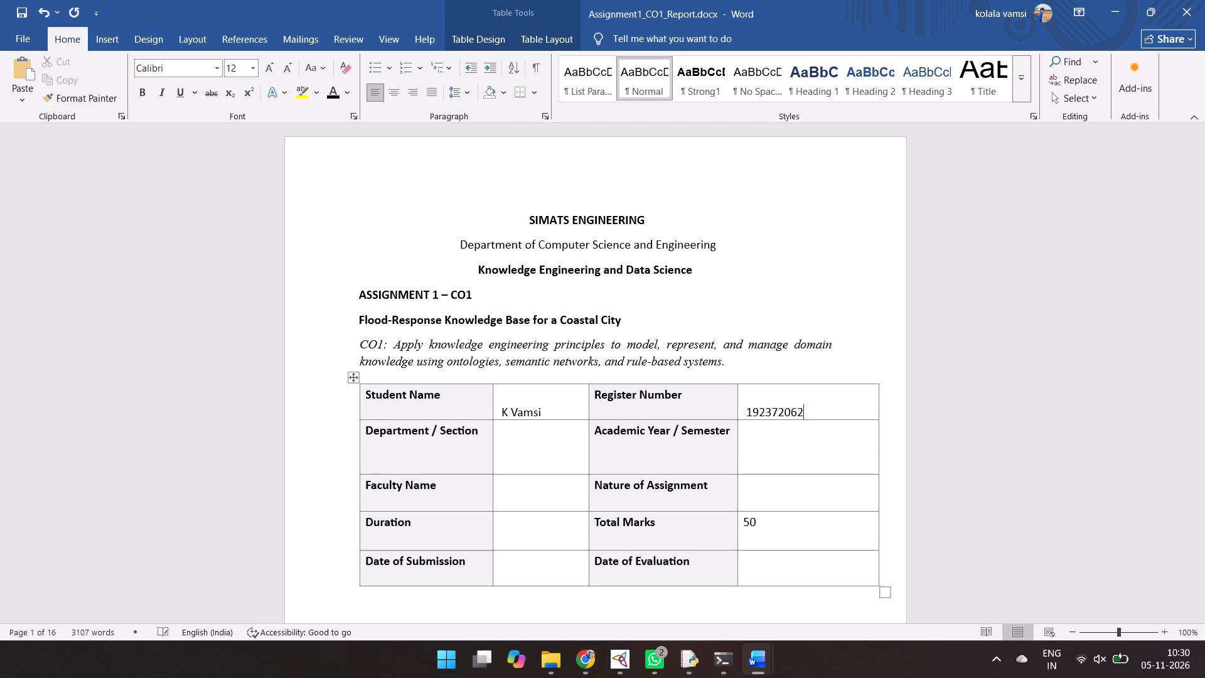
Fill in Department / Section in the student details table as CSE -AI.
left_click(547, 476)
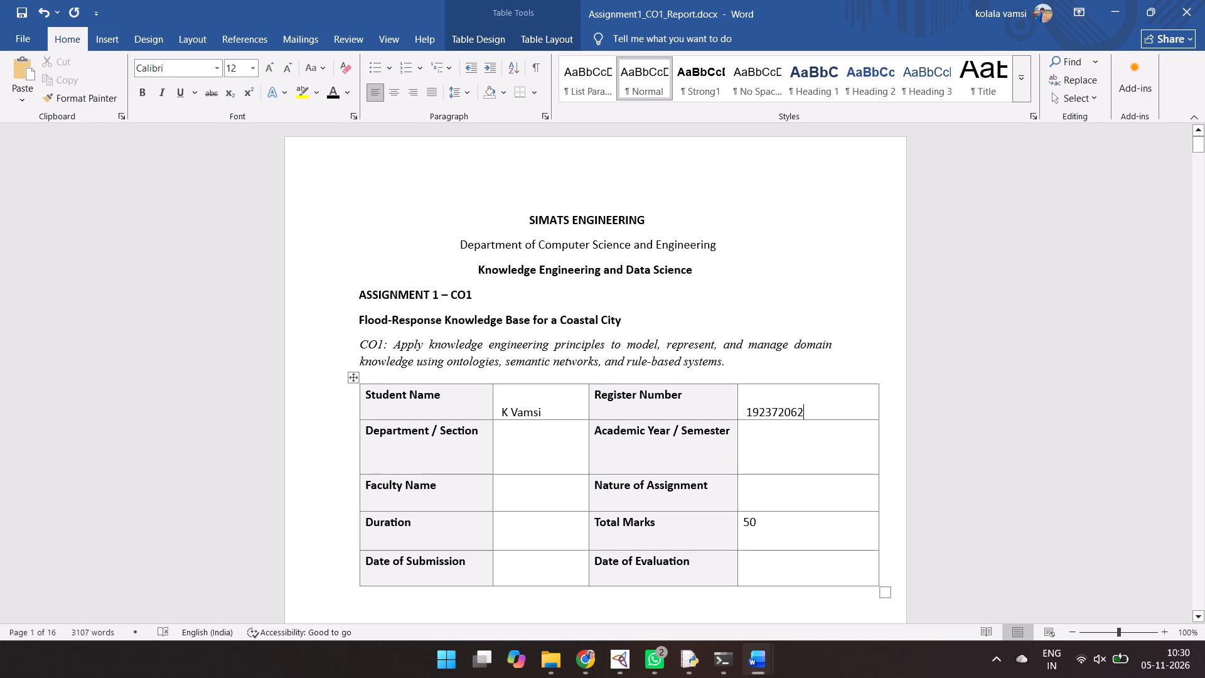
left_click(518, 434)
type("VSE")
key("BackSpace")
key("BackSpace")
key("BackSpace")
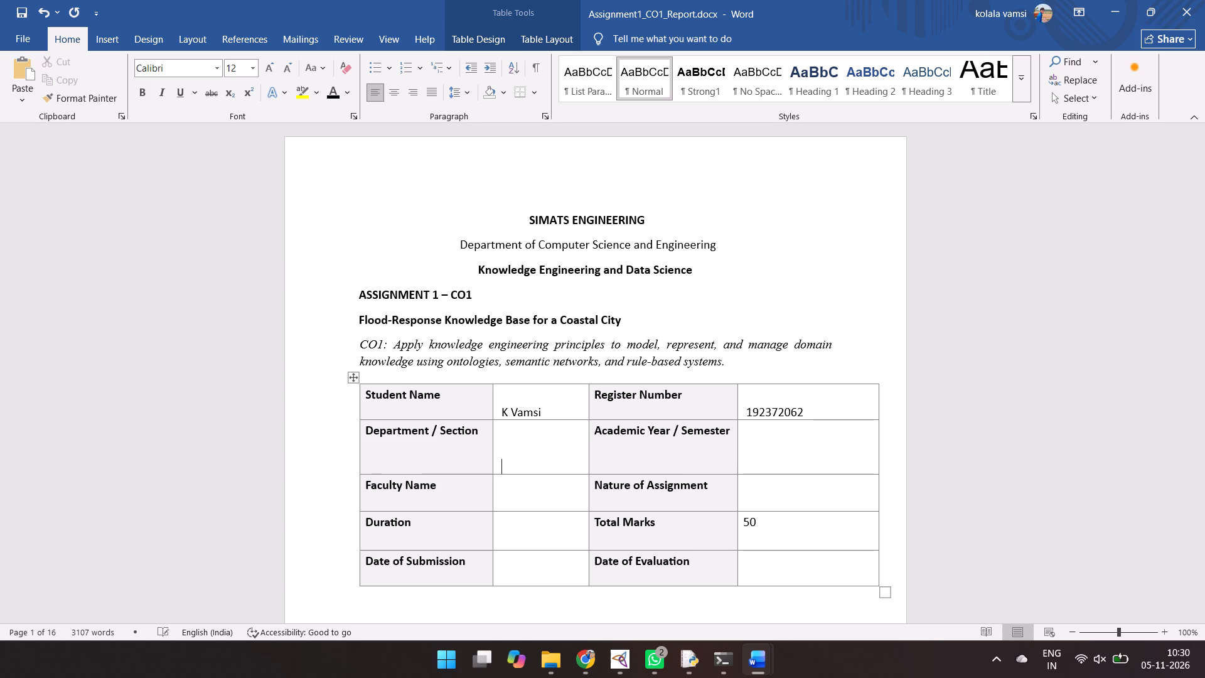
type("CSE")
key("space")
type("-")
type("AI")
Enter 15/10/26 as the Date of Submission in the student details table.
left_click(520, 487)
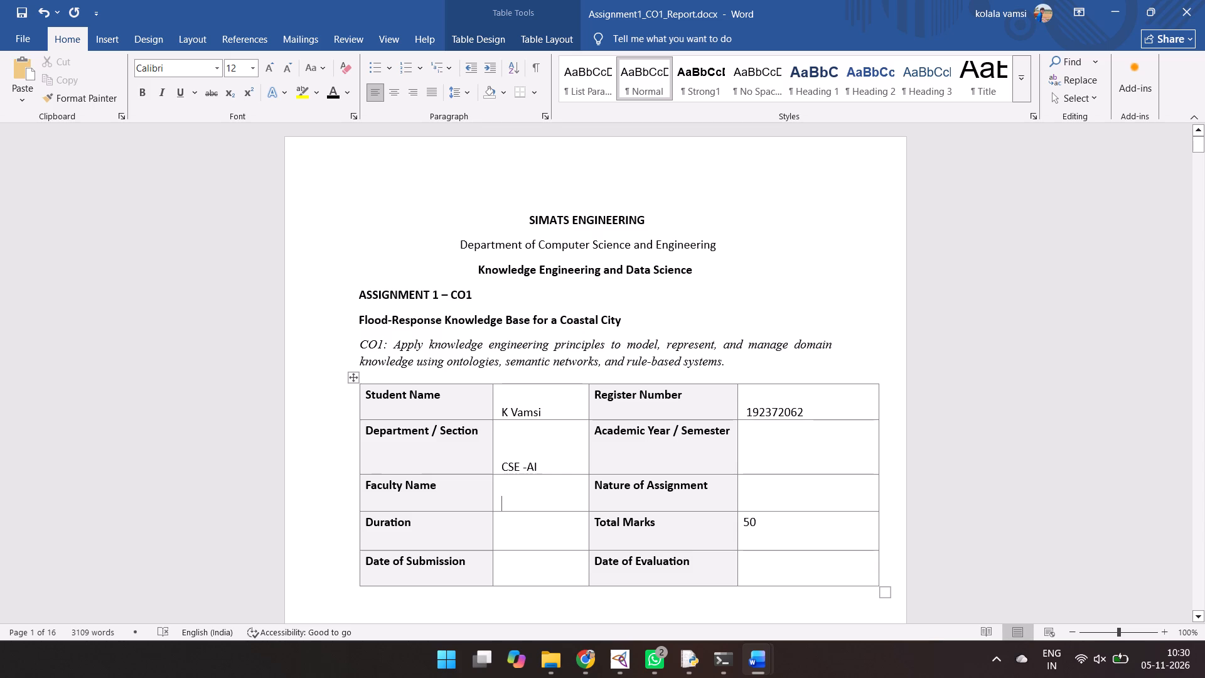
left_click(528, 525)
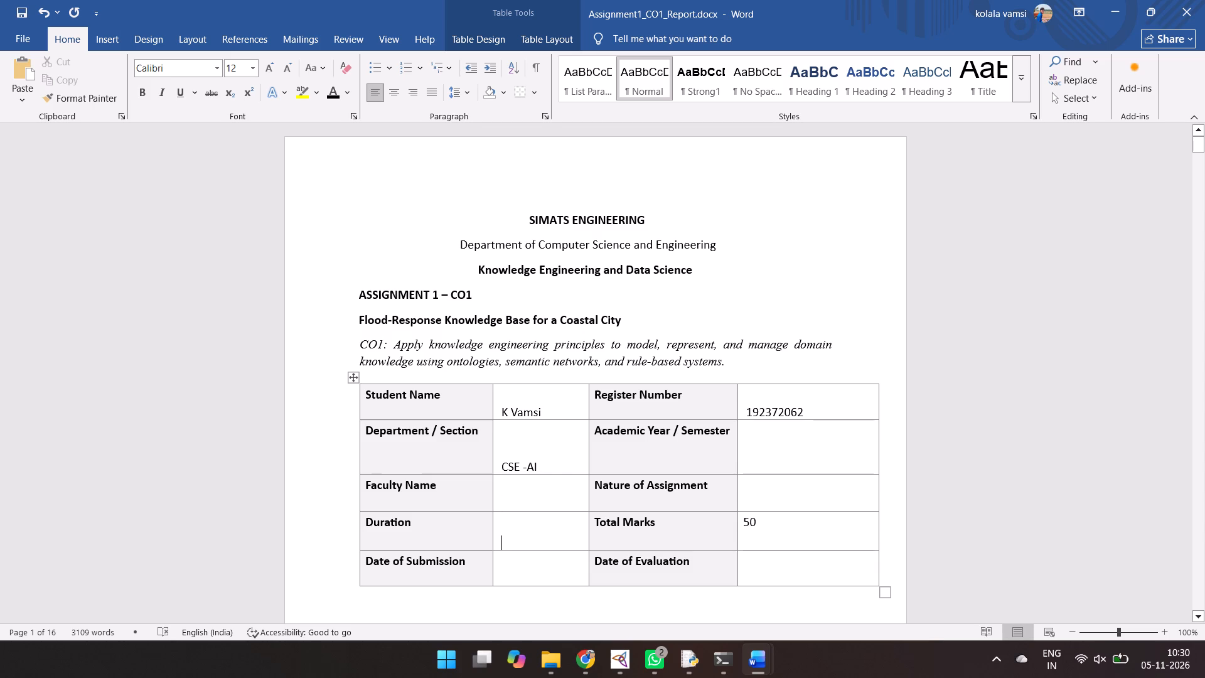
left_click(524, 569)
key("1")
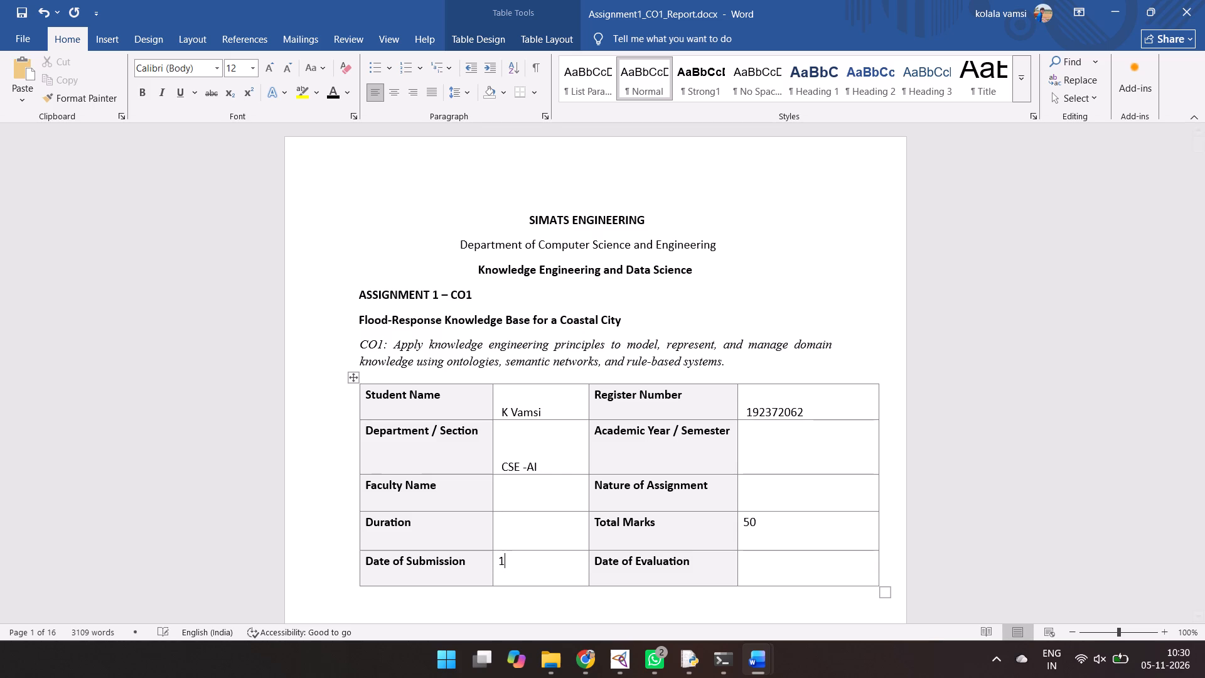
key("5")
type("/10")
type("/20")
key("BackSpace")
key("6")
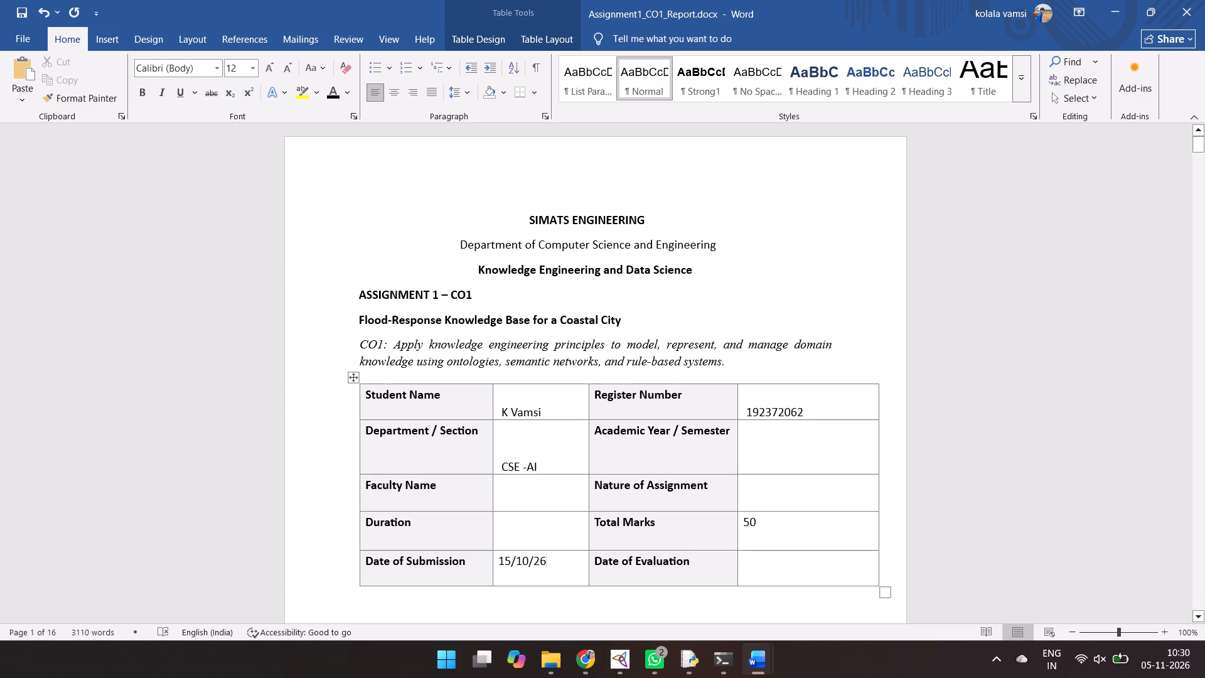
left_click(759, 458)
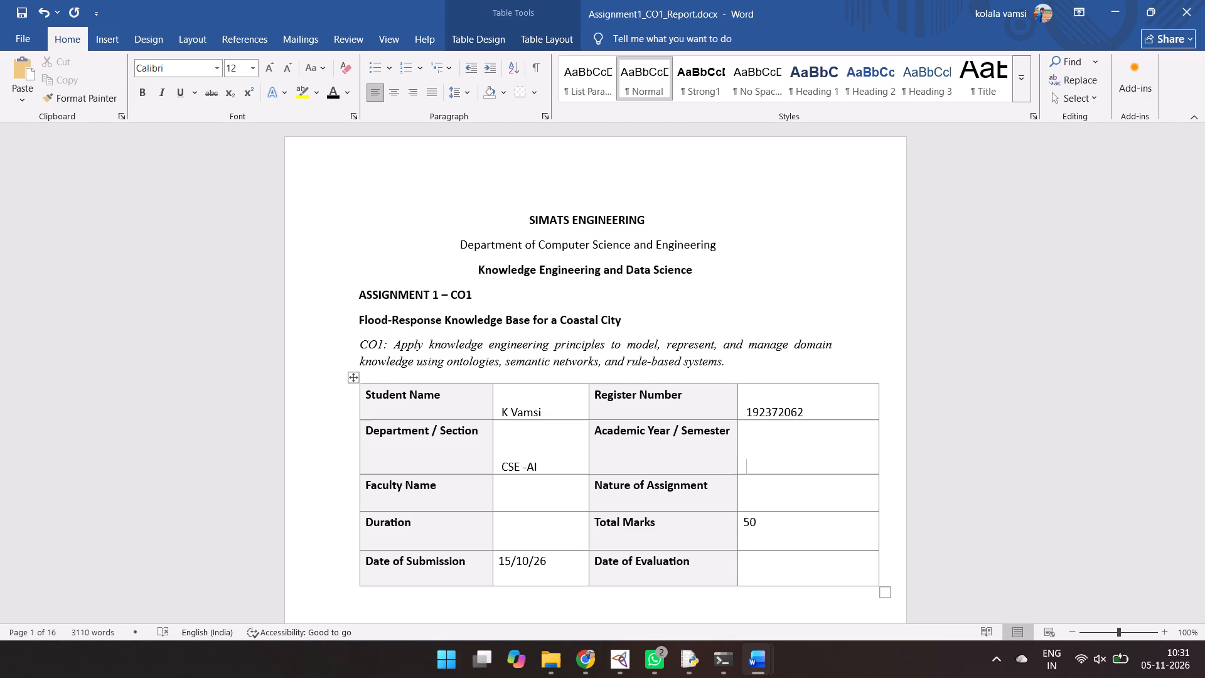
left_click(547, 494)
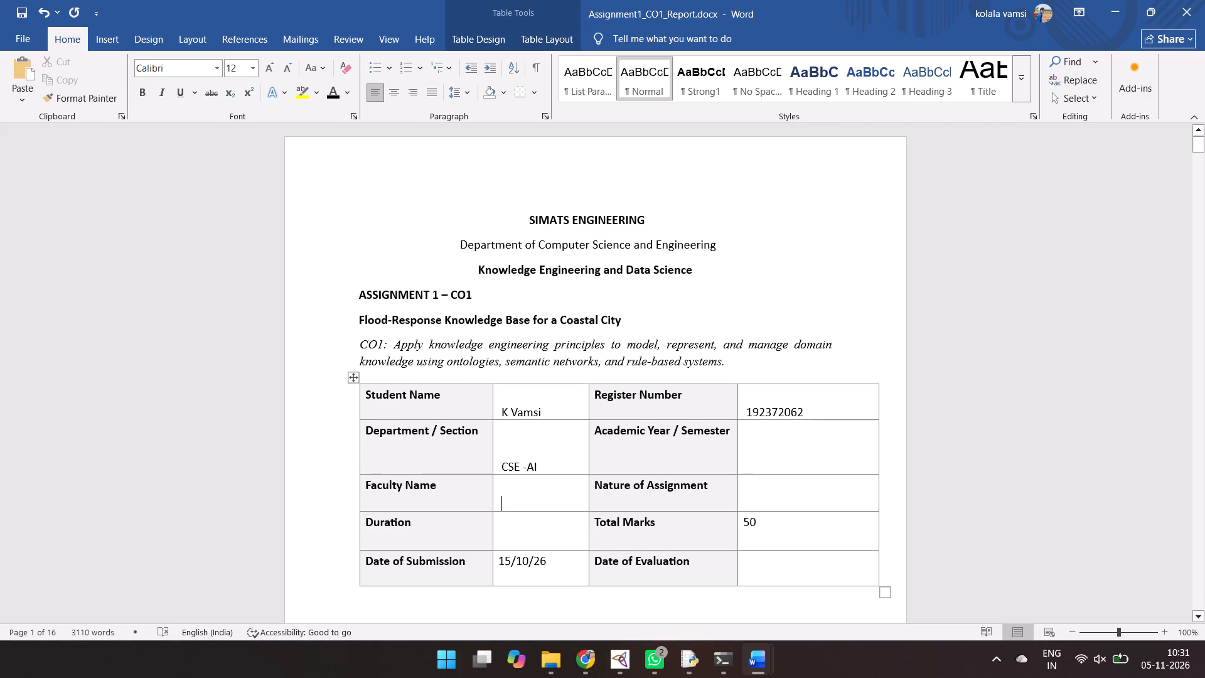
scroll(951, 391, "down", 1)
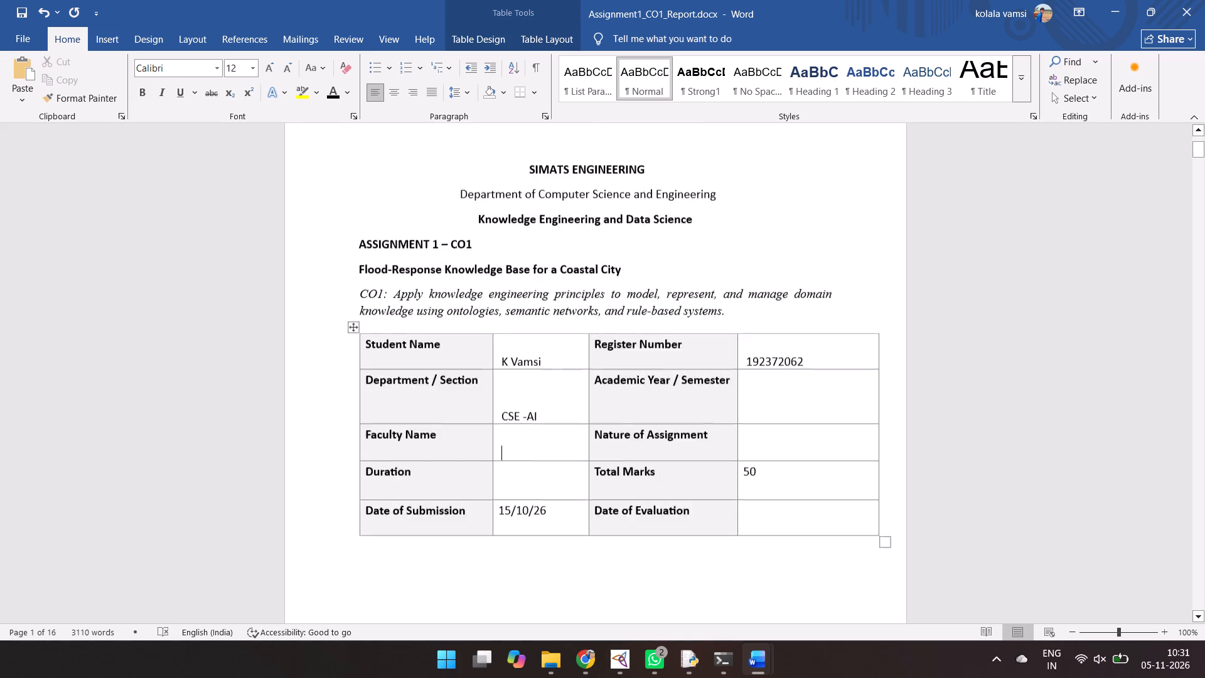
Review the pages after the front page, including the mark sheet, submission checklist, concept table and class hierarchy.
scroll(951, 391, "down", 1)
right_click(951, 391)
scroll(951, 391, "down", 1)
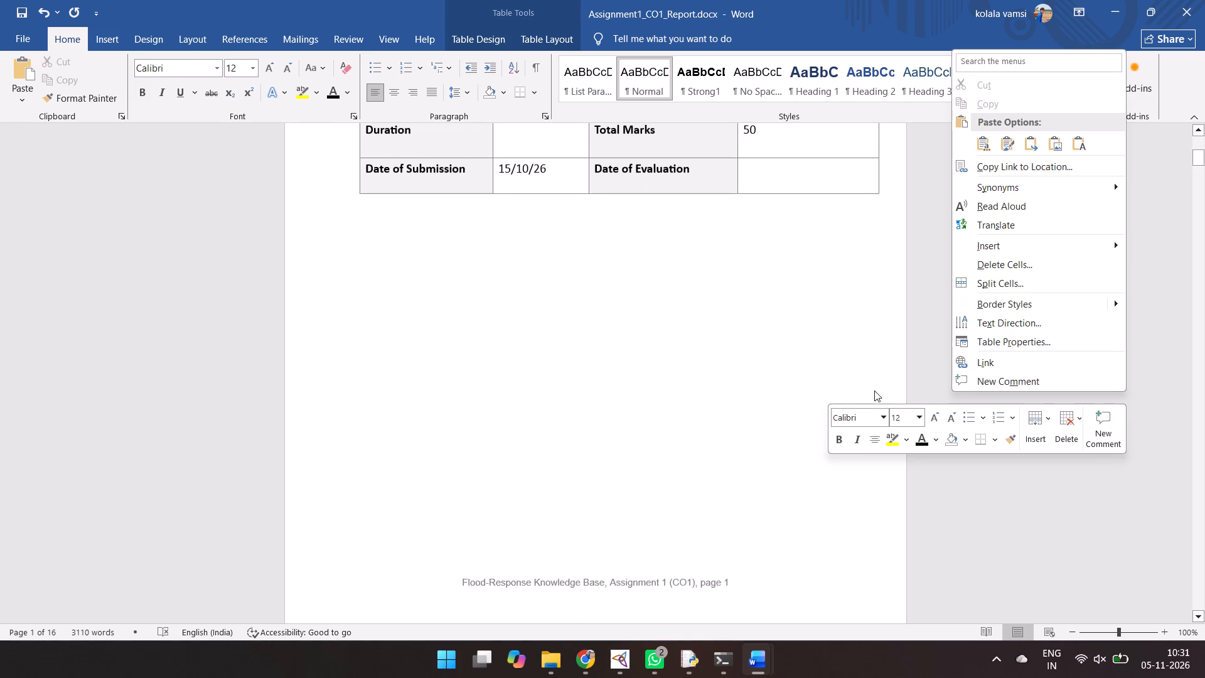
left_click(805, 397)
scroll(805, 397, "down", 2)
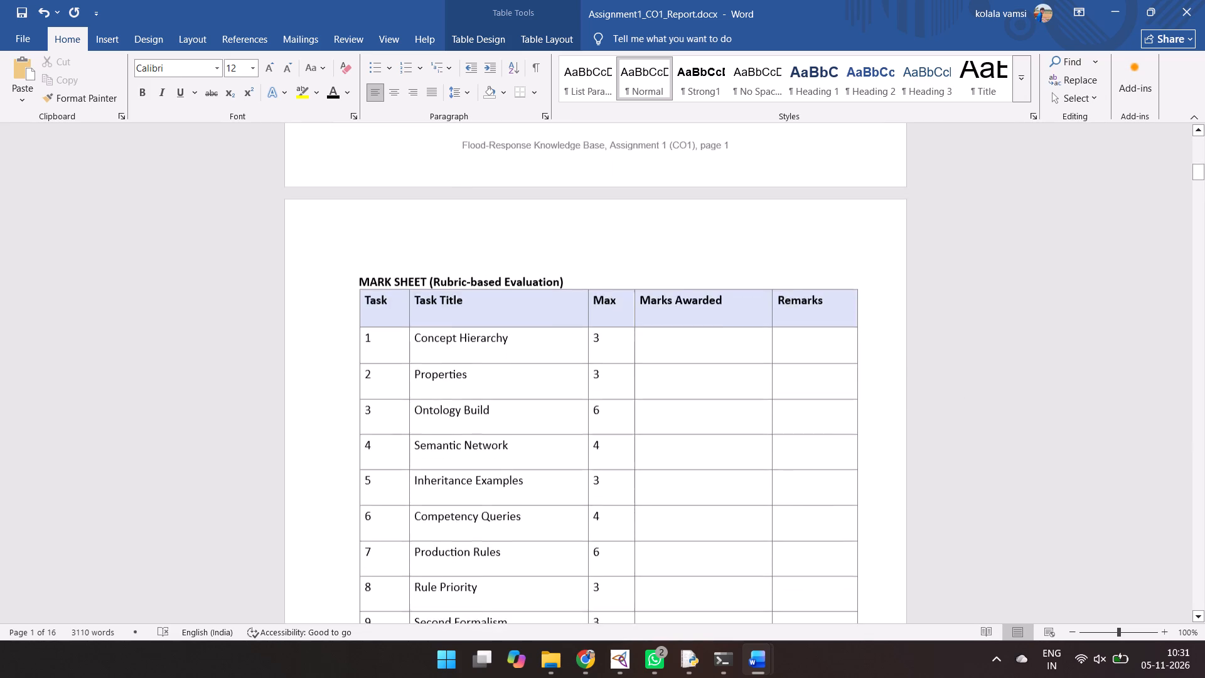
scroll(805, 397, "down", 6)
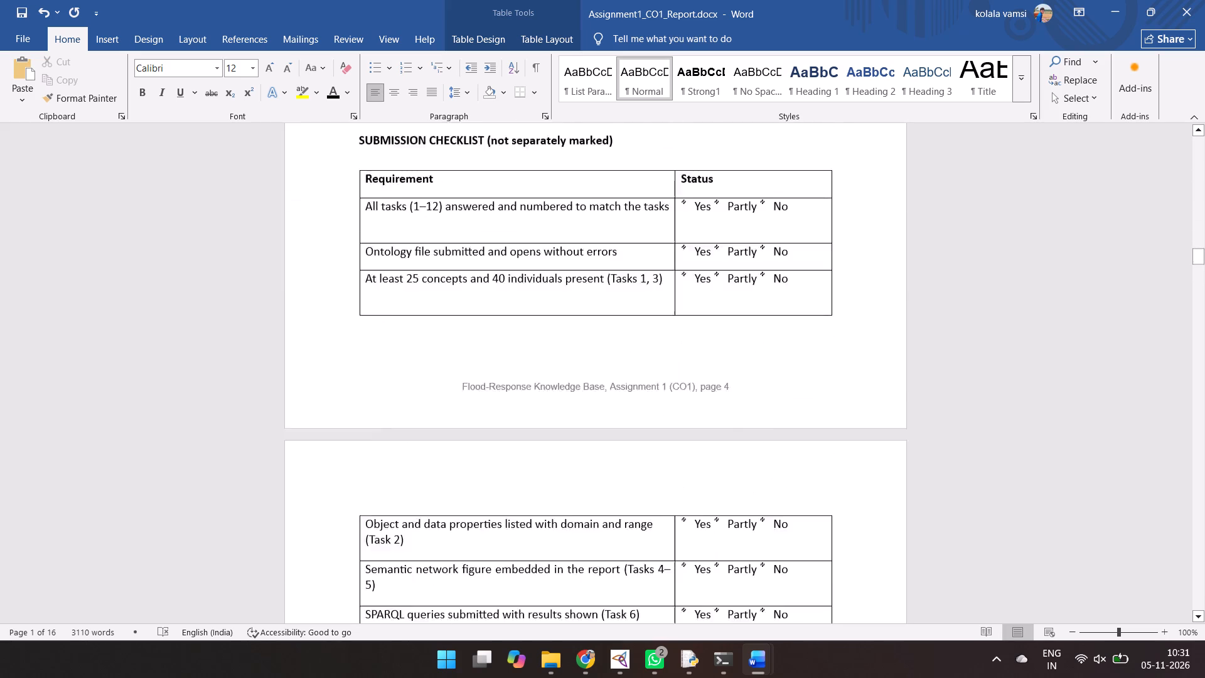
scroll(805, 397, "down", 2)
scroll(805, 397, "up", 1)
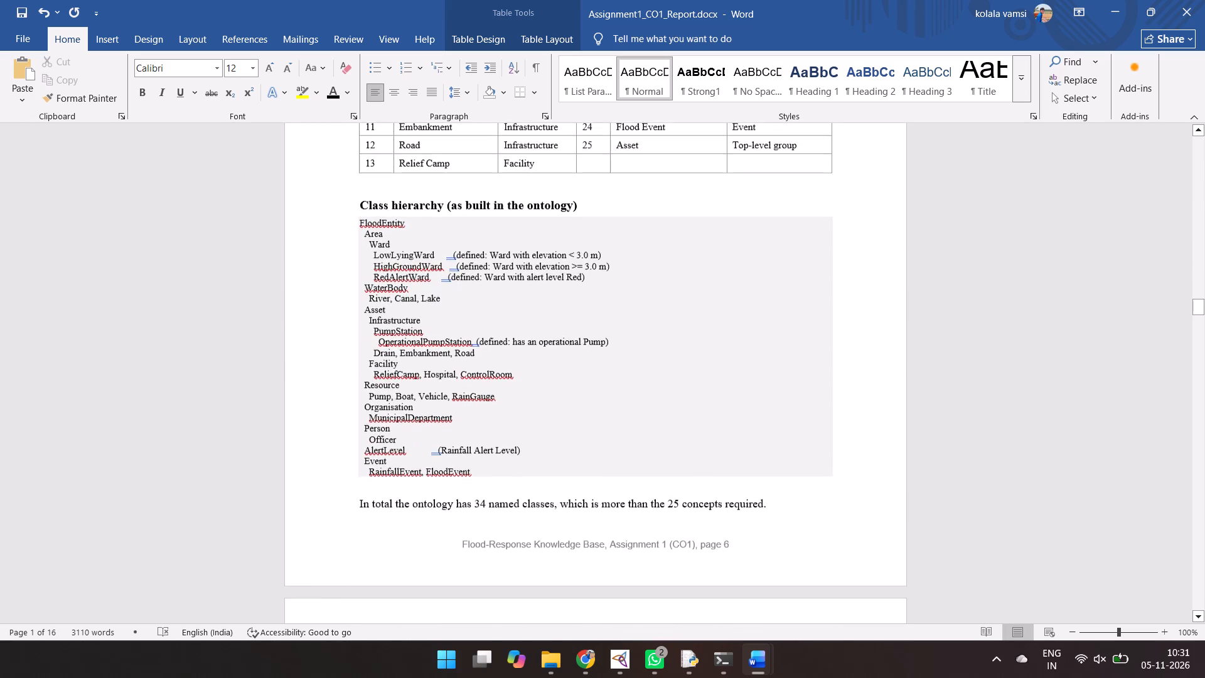
scroll(805, 397, "up", 1)
scroll(798, 498, "up", 2)
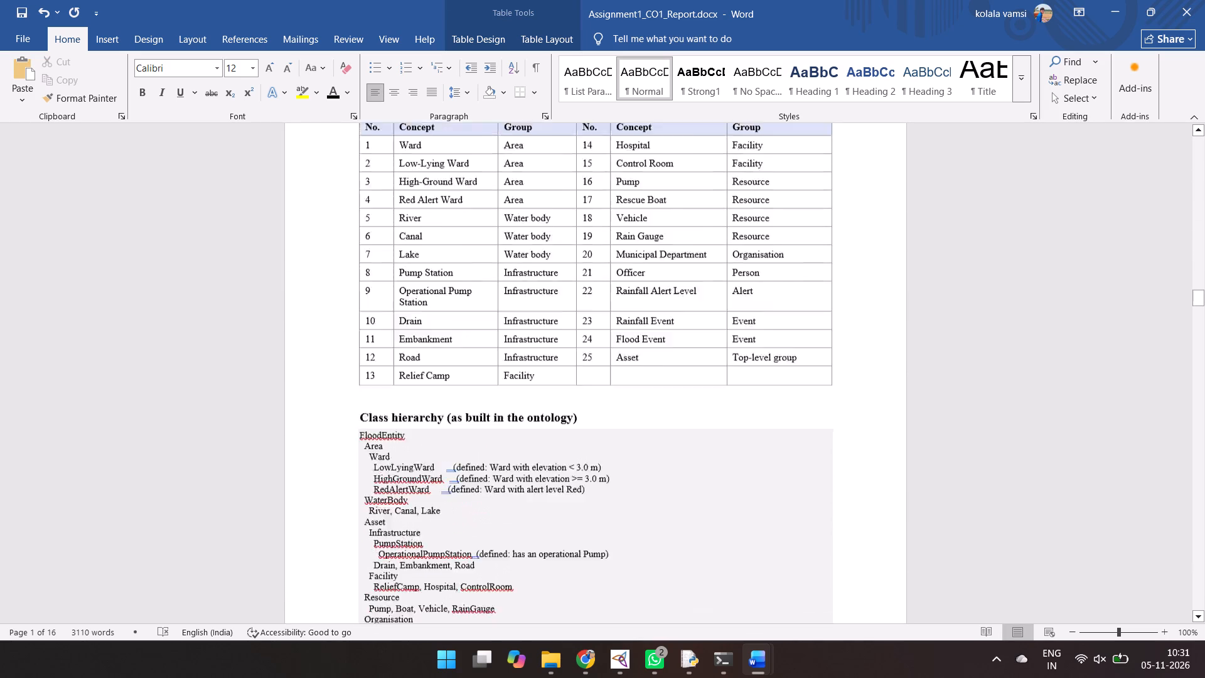
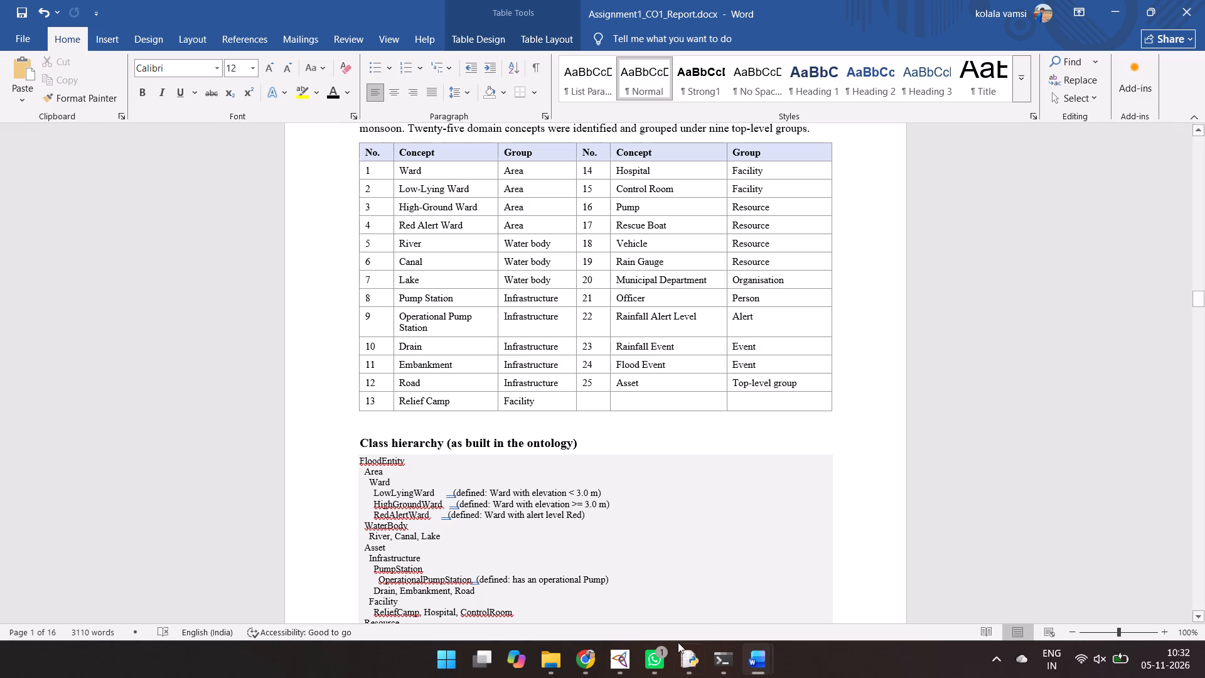
Glance at the flood-response ontology in Protégé and review the report's section 1 concepts table and class hierarchy up to section 2.
left_click(626, 657)
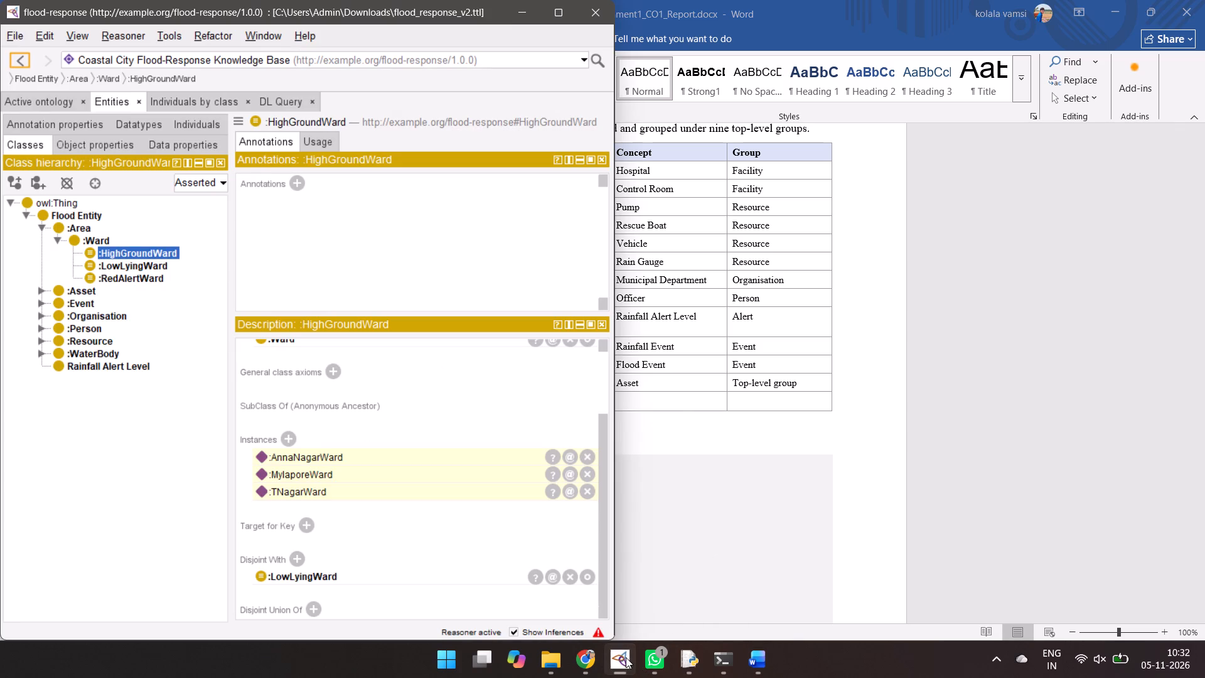
left_click(969, 476)
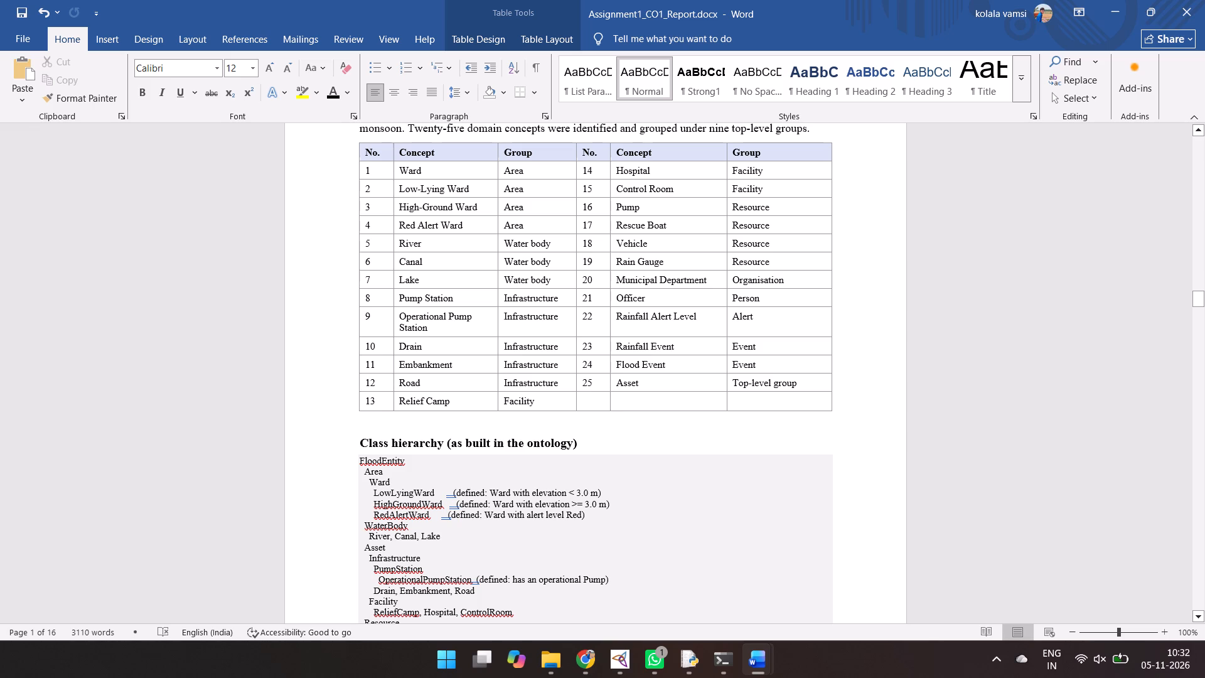
scroll(847, 426, "up", 2)
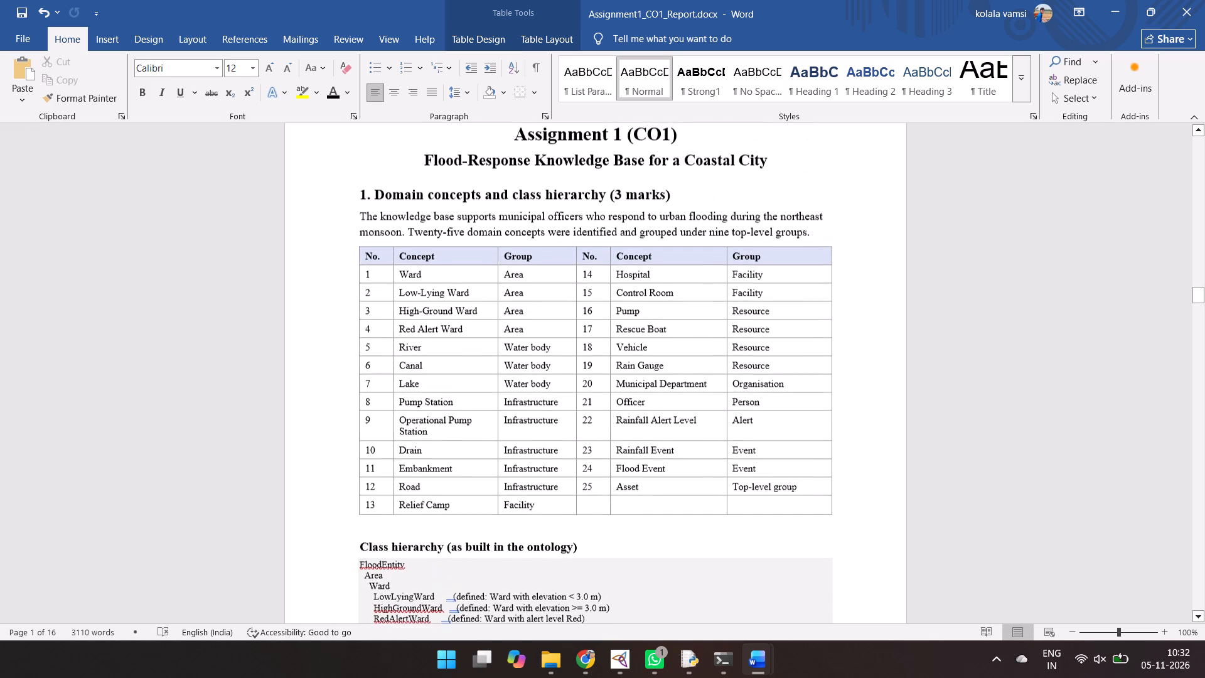
scroll(847, 426, "up", 1)
scroll(847, 426, "down", 2)
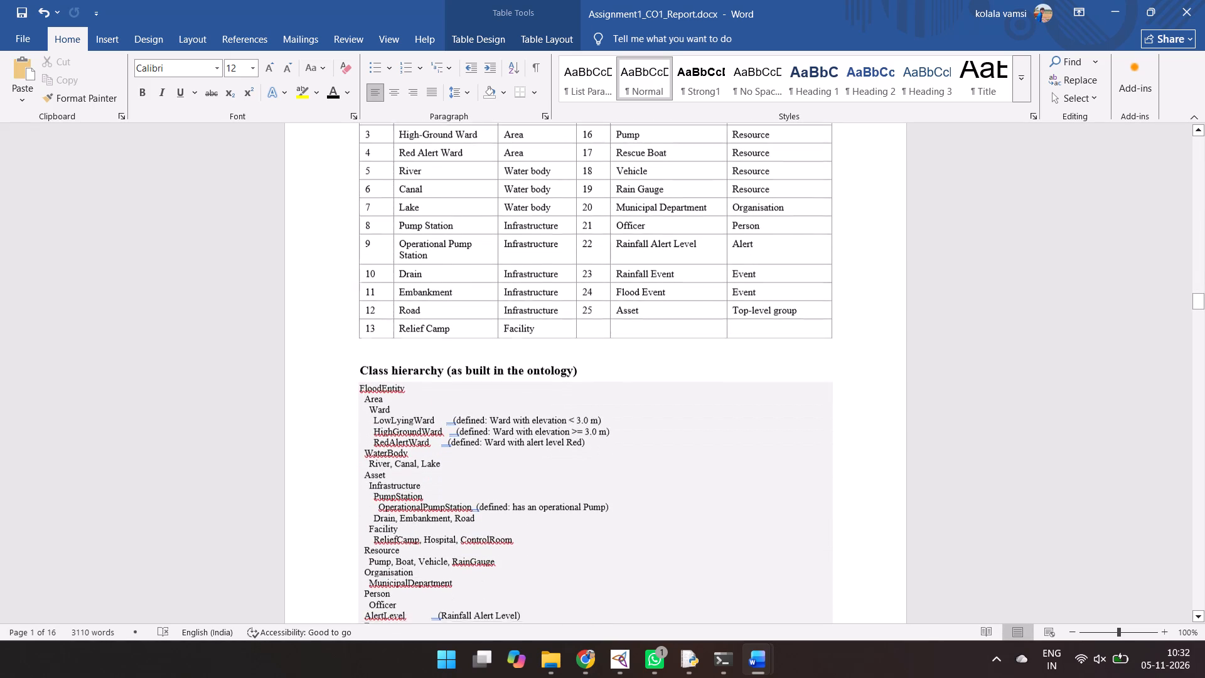
scroll(847, 426, "down", 1)
scroll(651, 458, "down", 1)
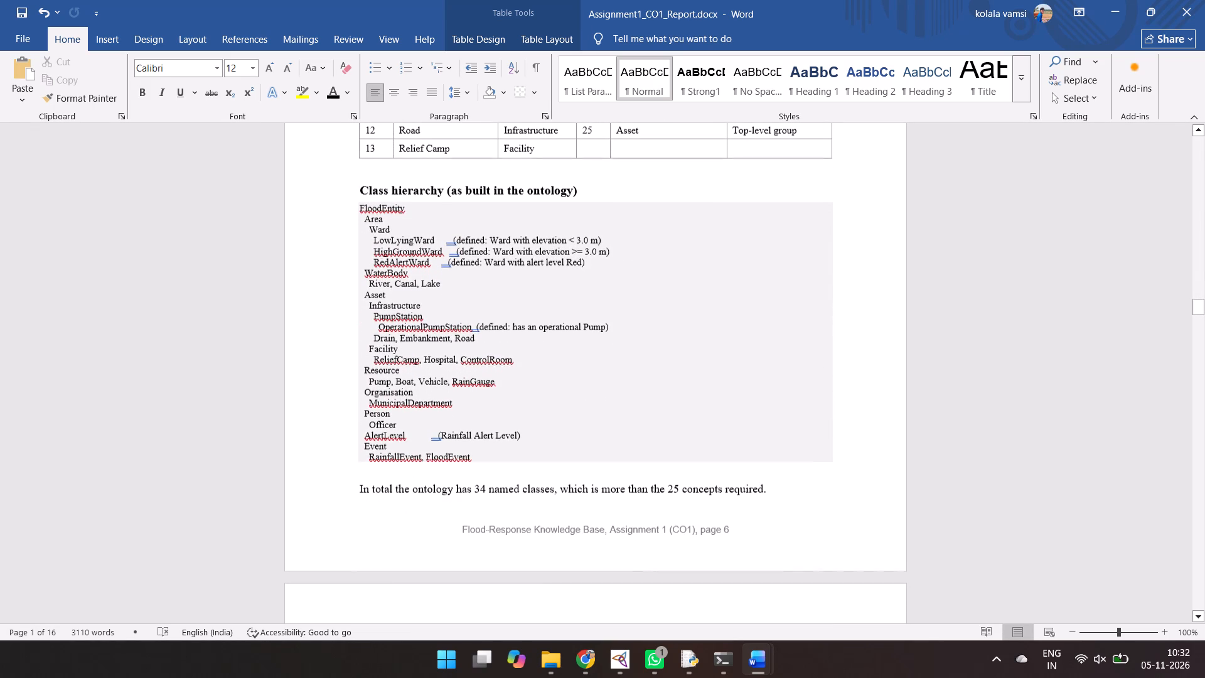
scroll(642, 460, "down", 3)
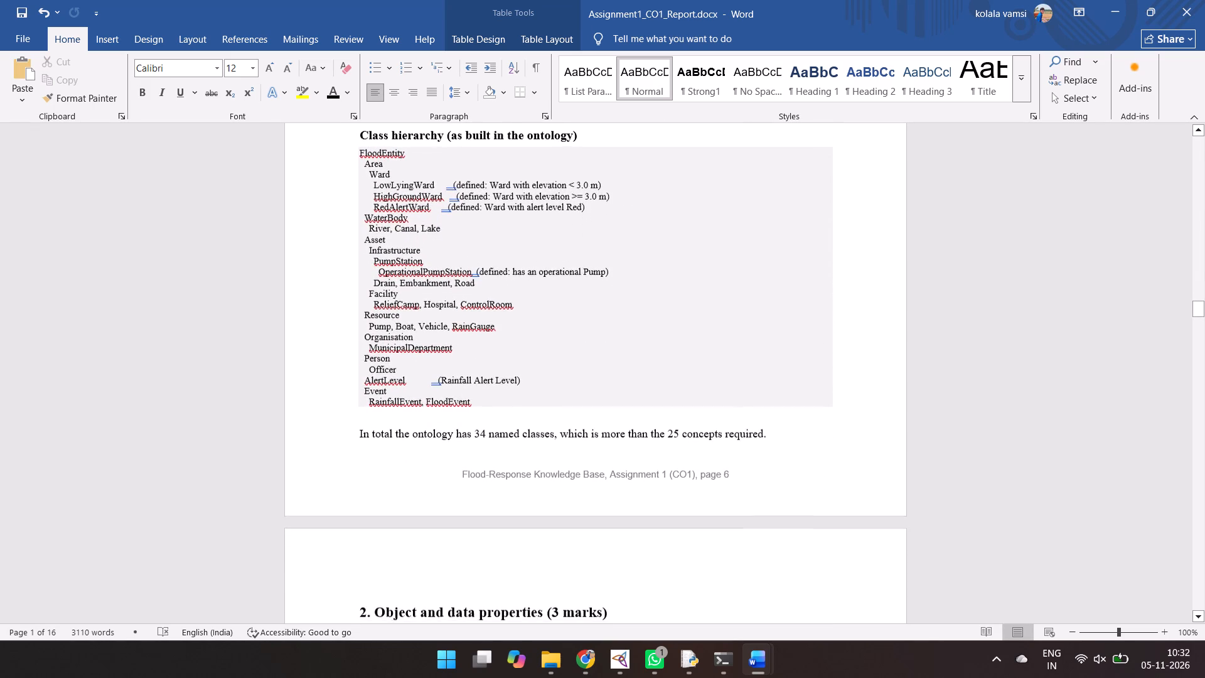
scroll(610, 444, "down", 1)
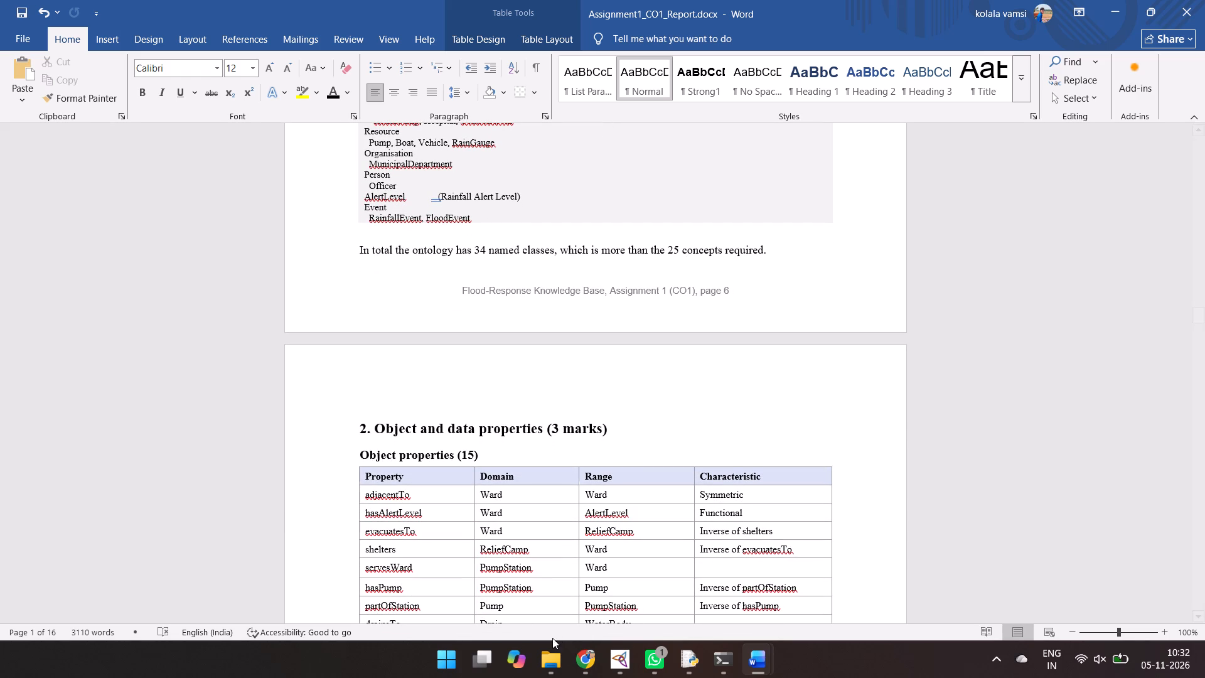
Switch to File Explorer to bring up the Assignment1_CO1 folder.
left_click(549, 647)
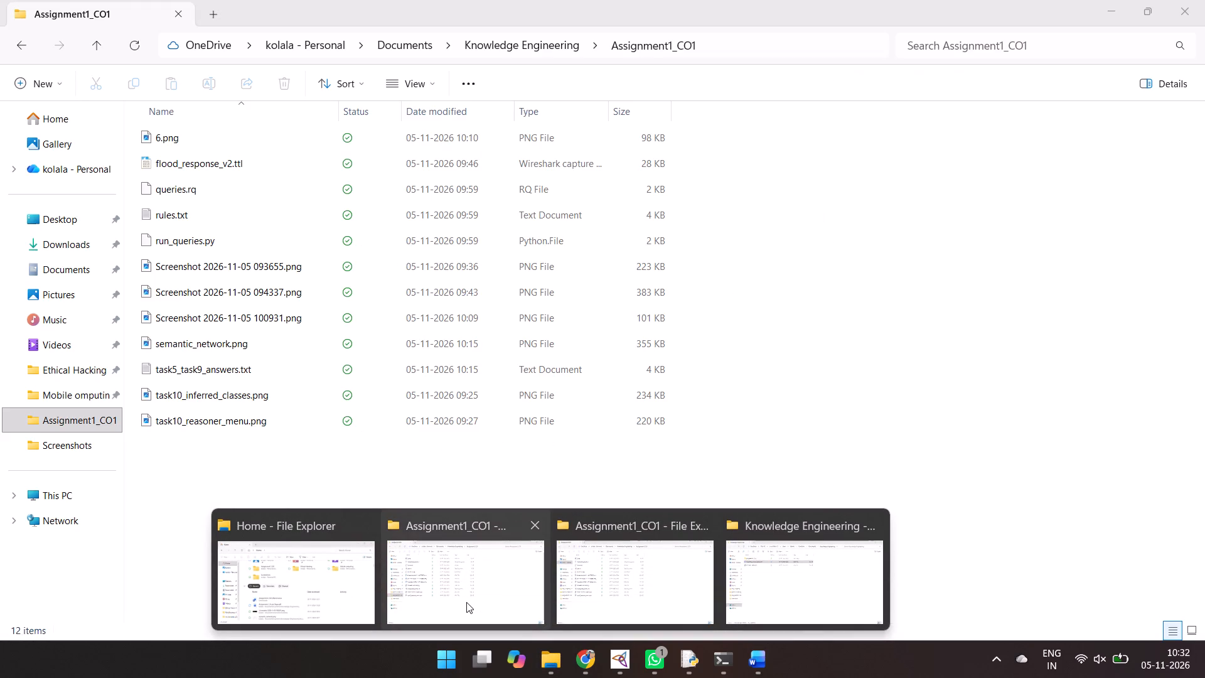
Close the surplus File Explorer windows, keeping one Assignment1_CO1 folder window, and minimize it to return to the report.
left_click(703, 525)
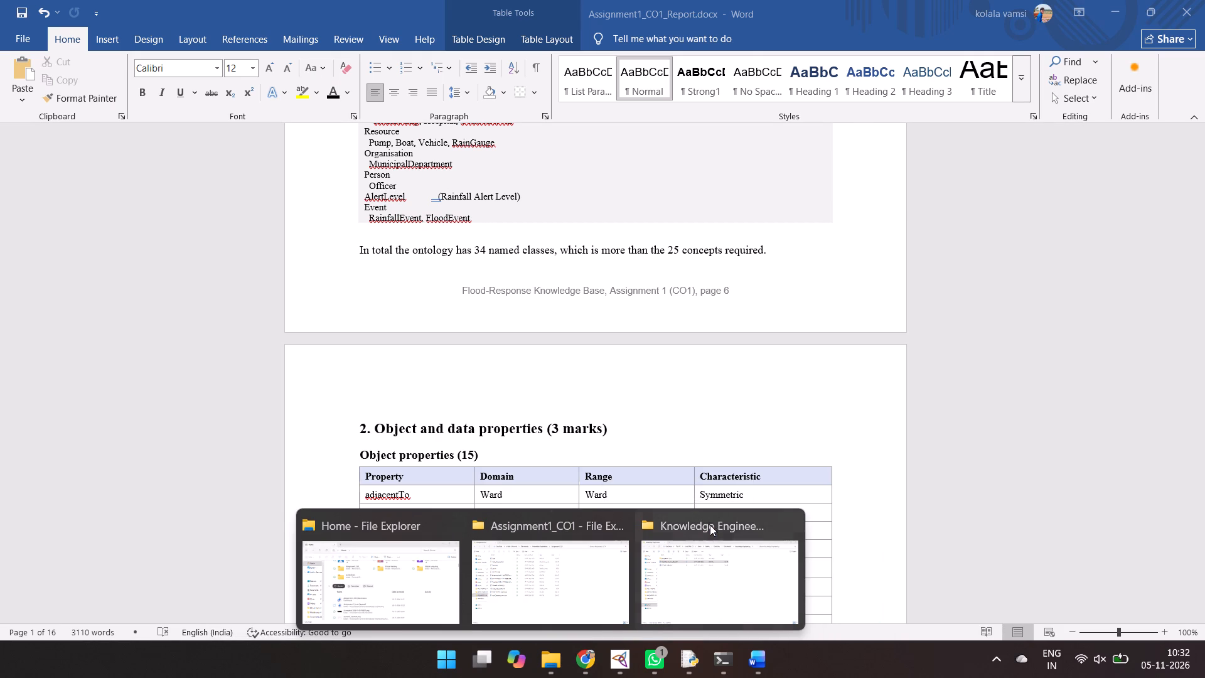
left_click(786, 524)
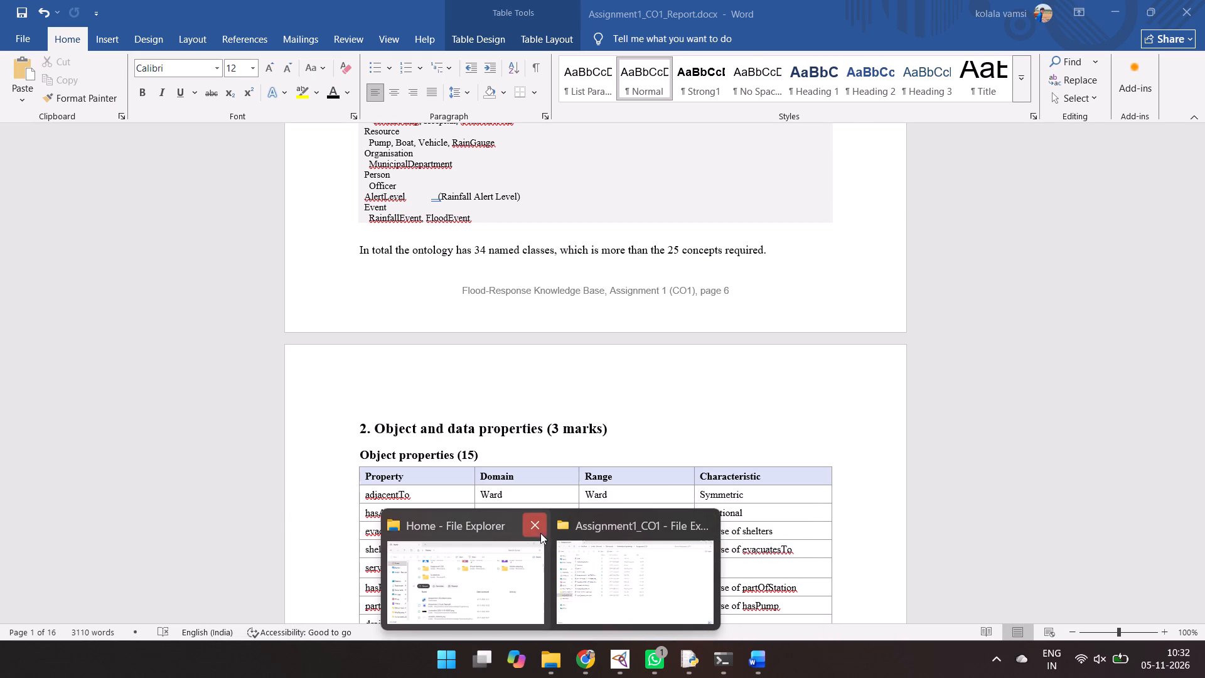
left_click(532, 529)
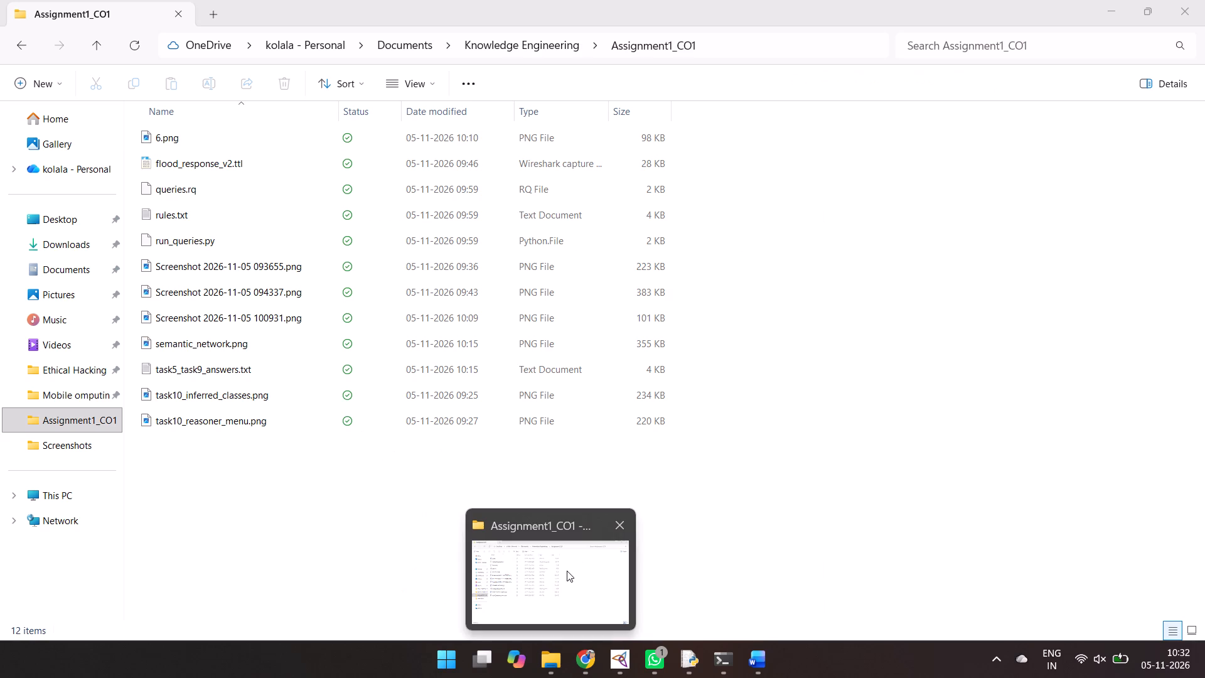
left_click(567, 571)
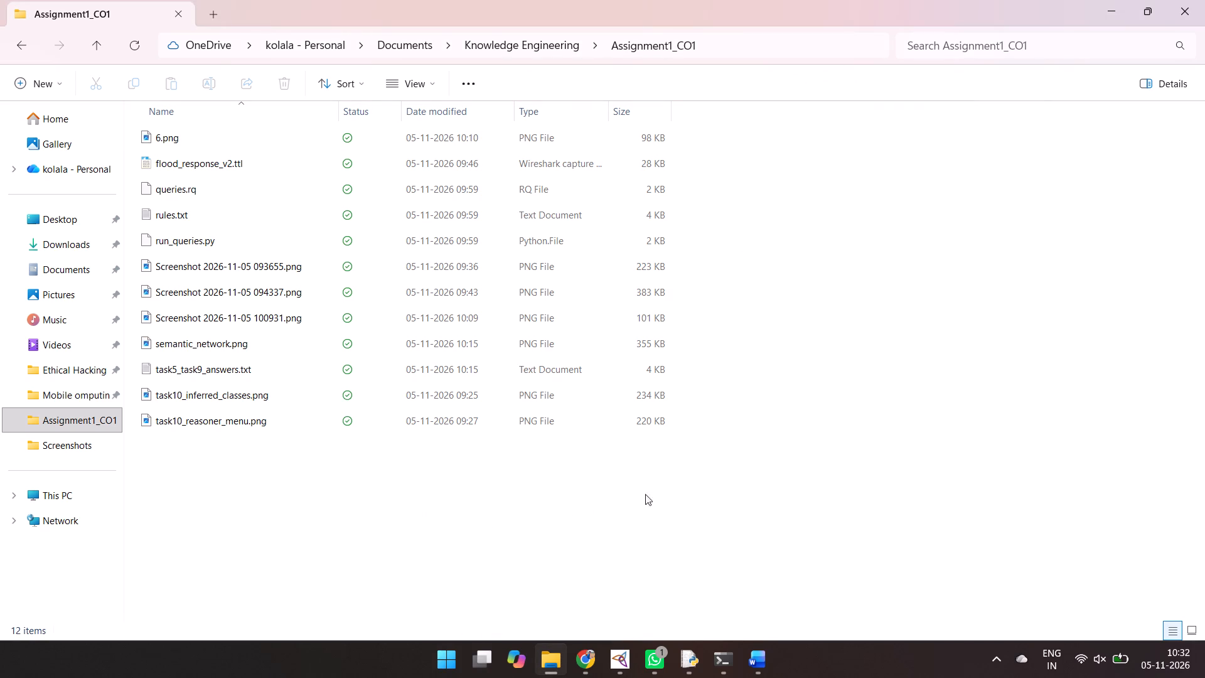
left_click(1105, 14)
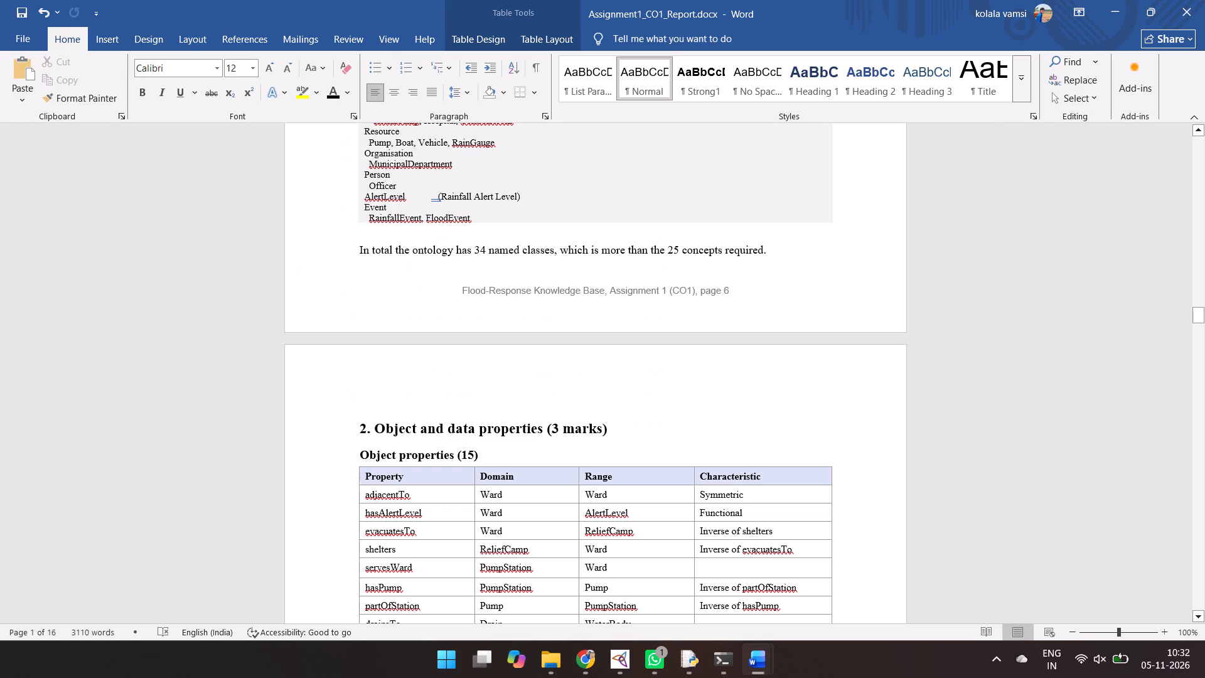
Set the font of the whole report to Times New Roman.
scroll(927, 246, "up", 1)
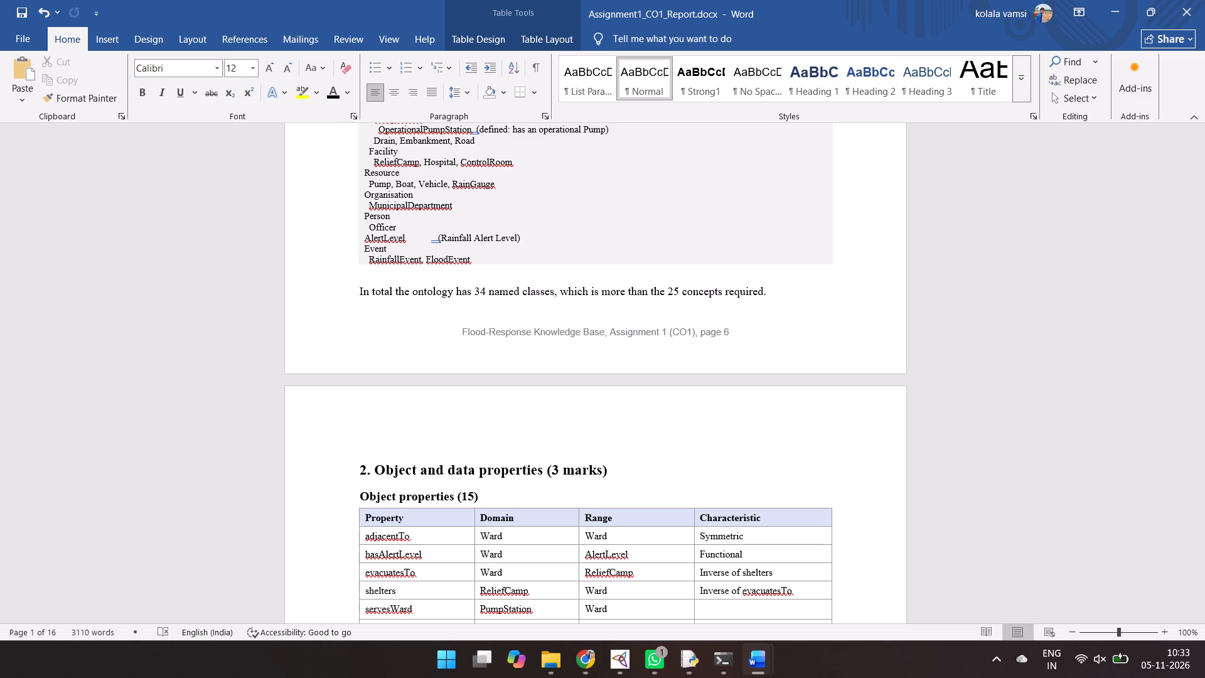
scroll(927, 246, "up", 1)
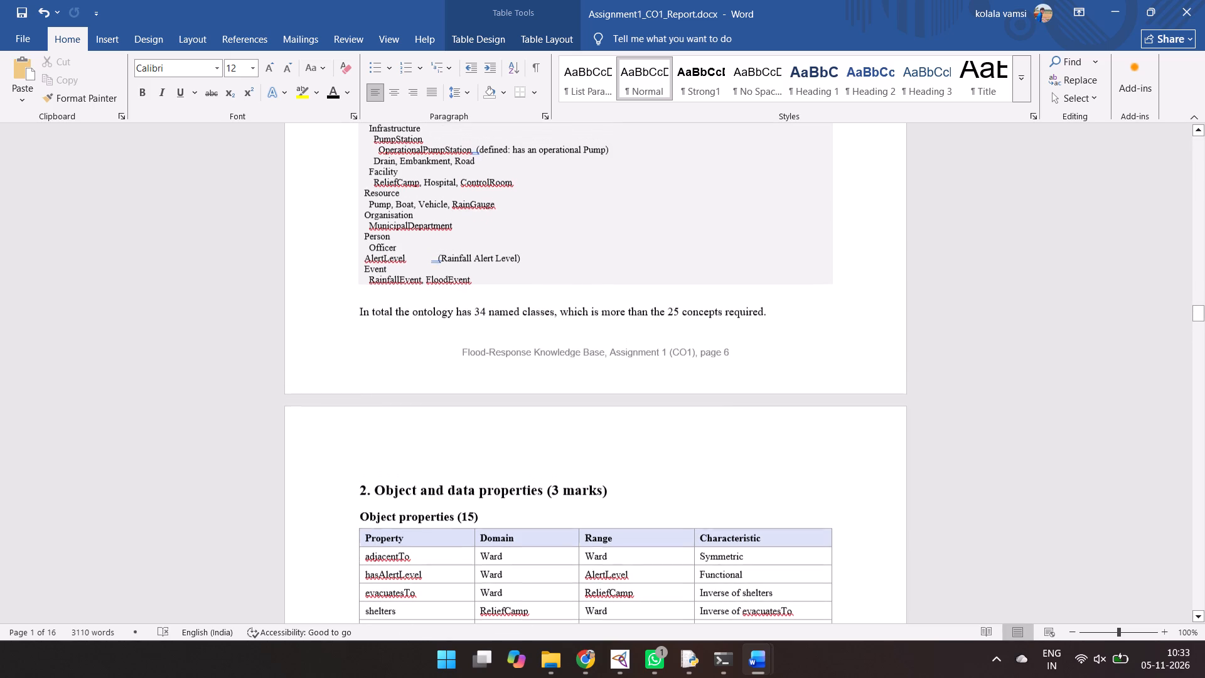
double_click(523, 306)
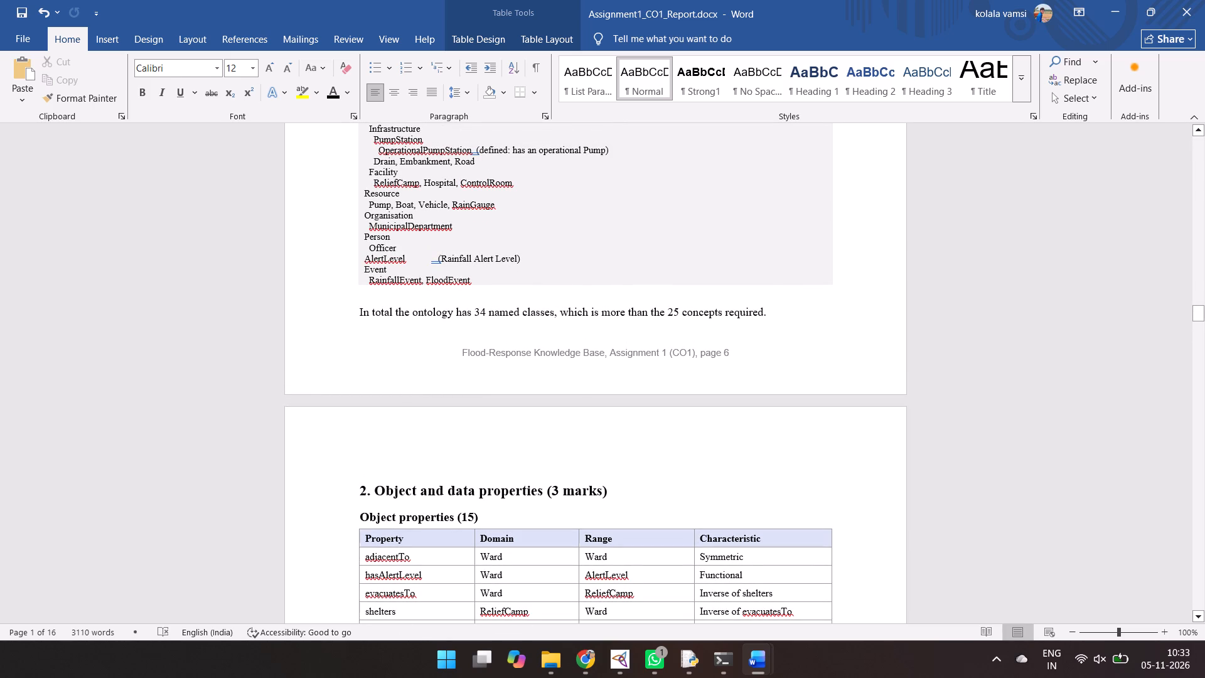
left_click(432, 363)
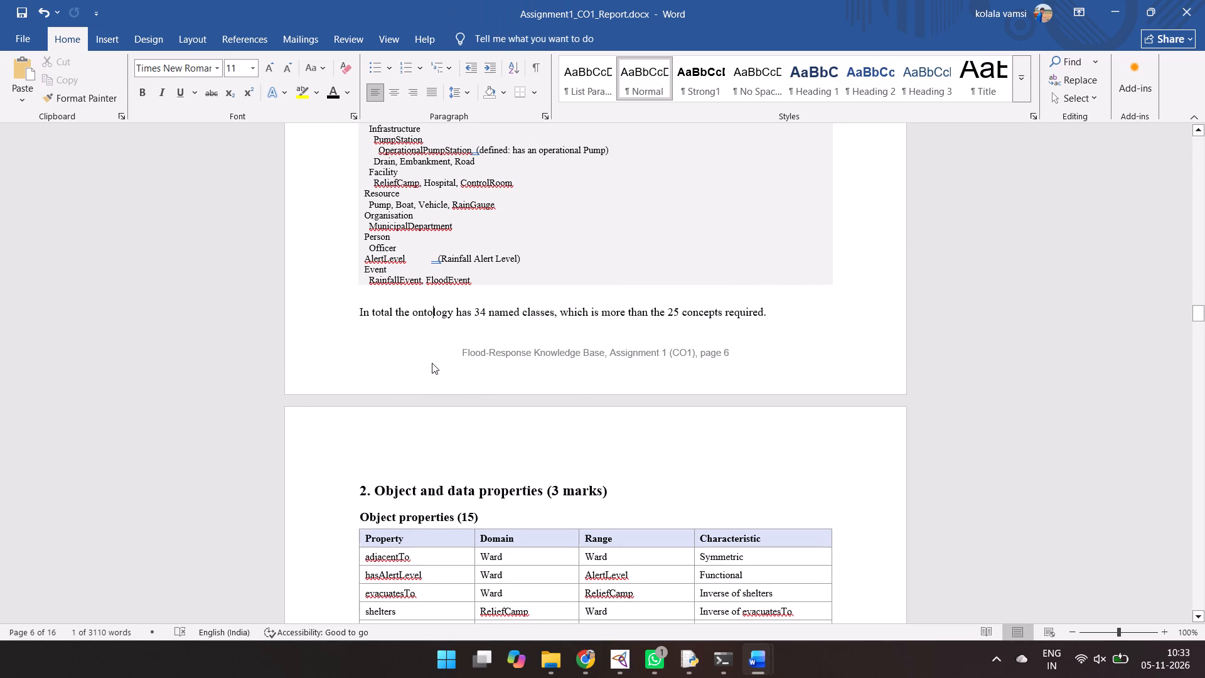
key("ctrl+a")
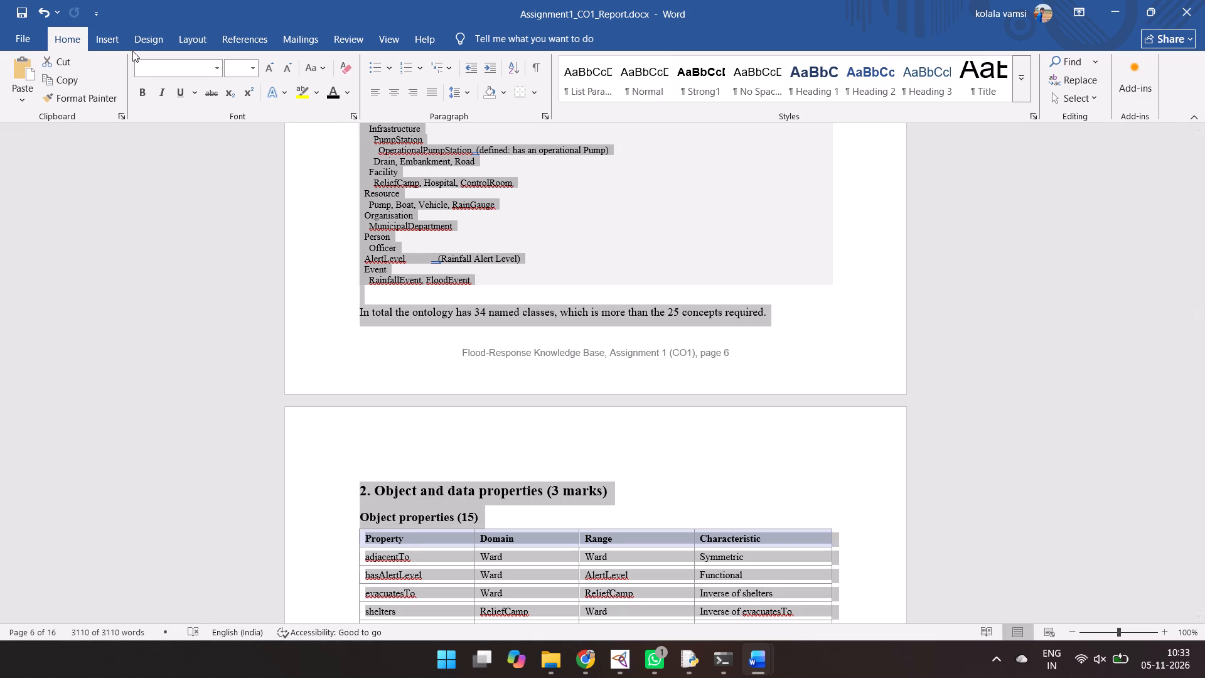
left_click(150, 66)
type("ti")
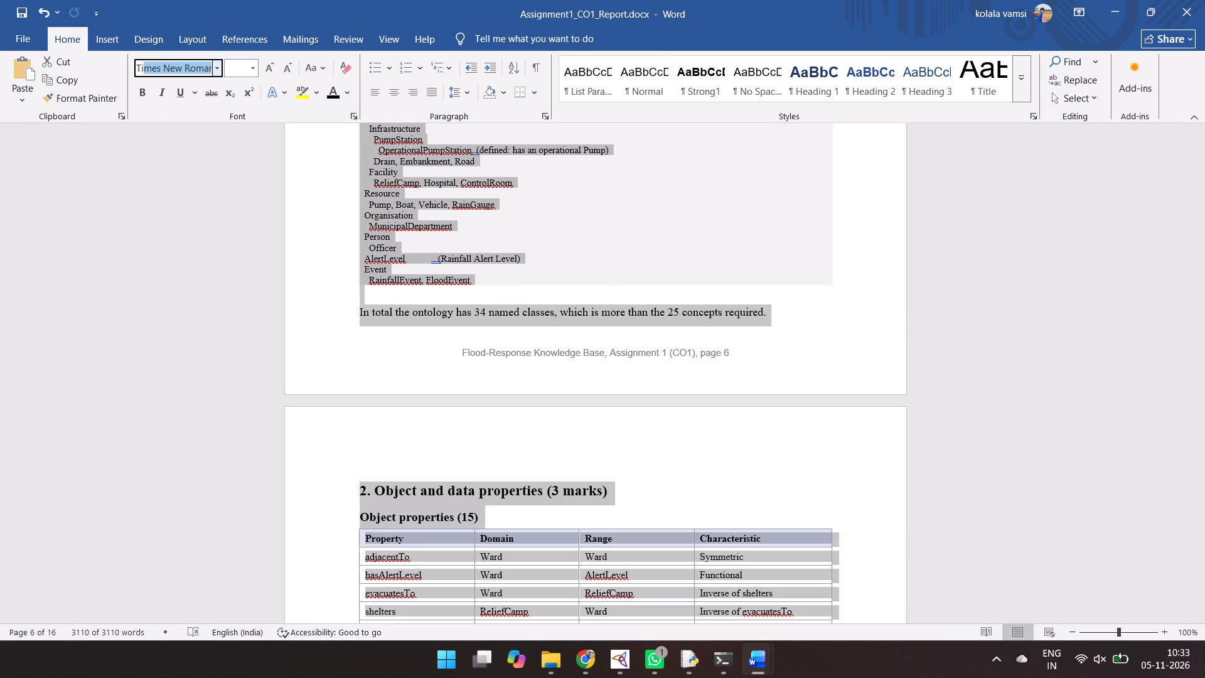
key("Return")
left_click(282, 227)
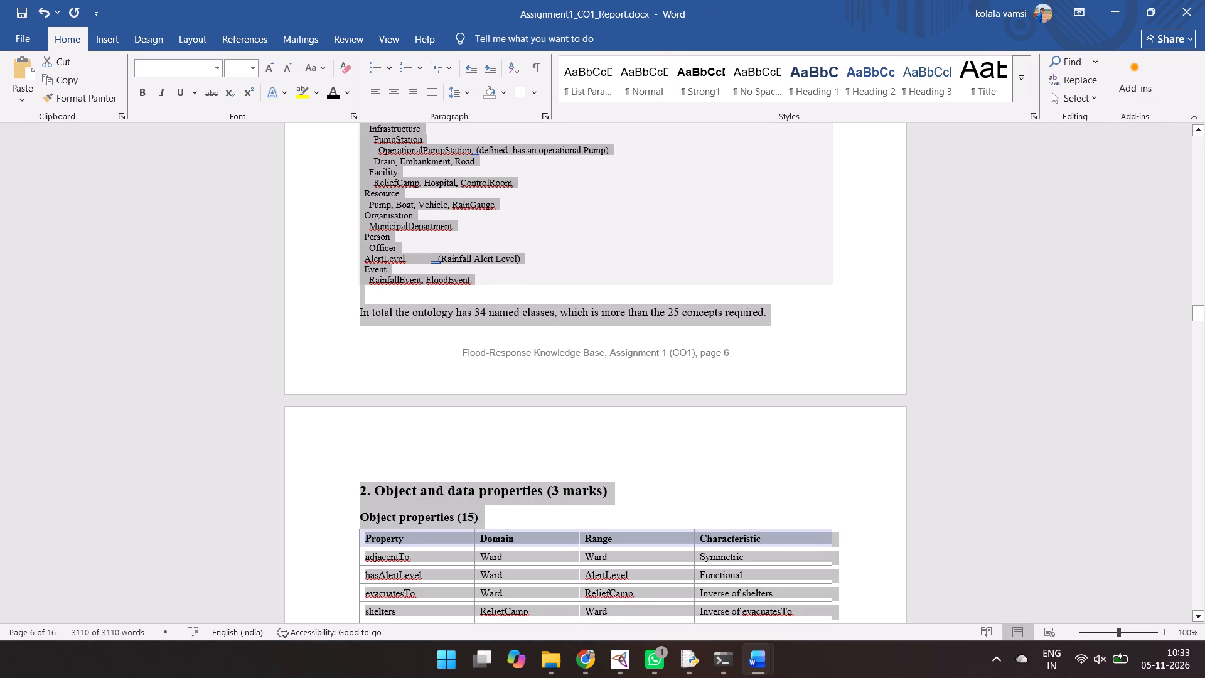
Examine the underlined words in the class hierarchy and look through the property tables up to section 3.
left_click(388, 303)
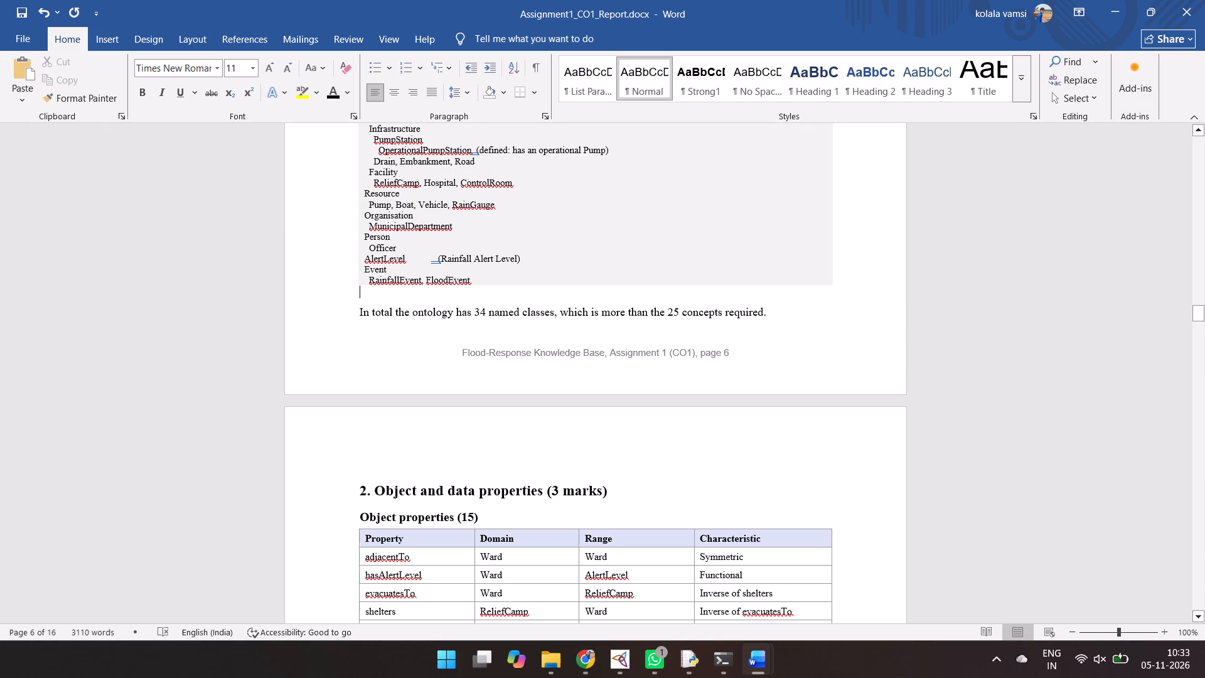
double_click(384, 256)
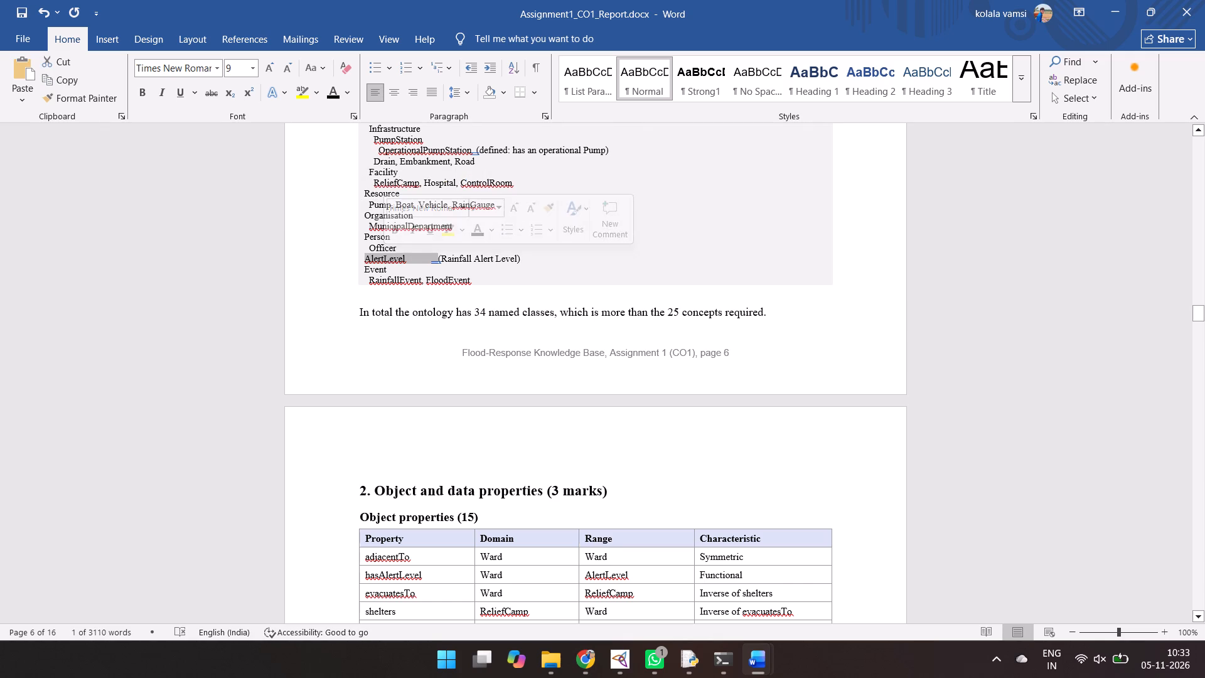
left_click(383, 311)
double_click(383, 311)
left_click(380, 336)
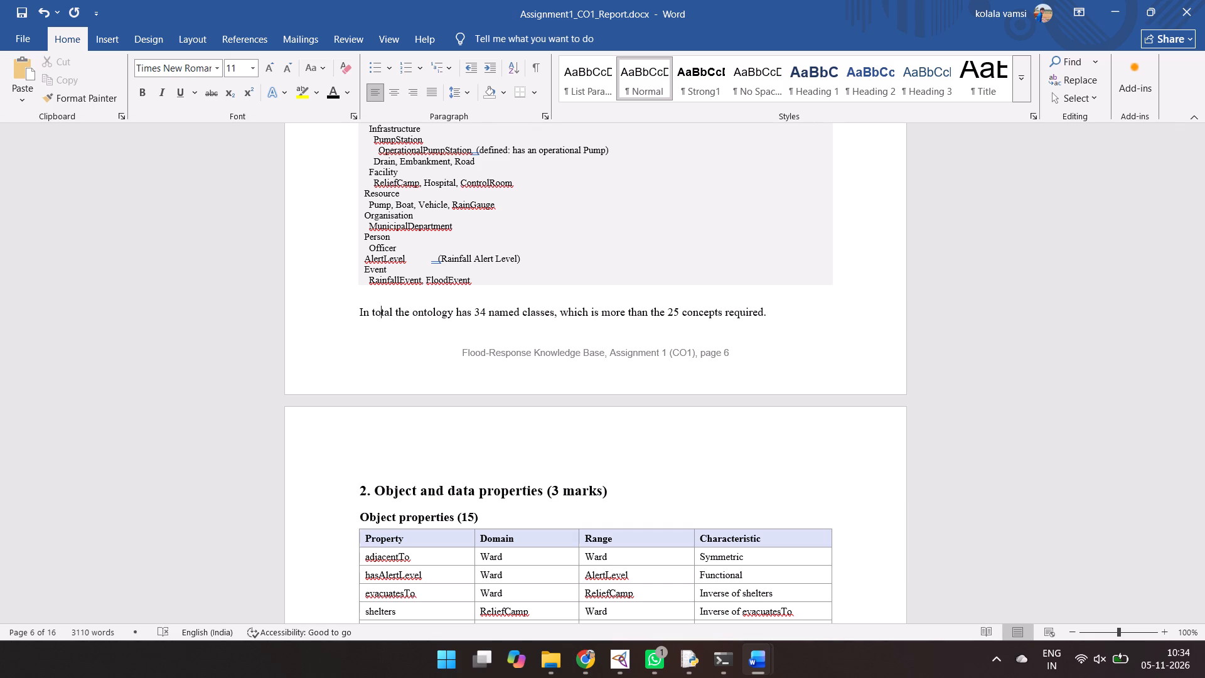
scroll(898, 493, "down", 2)
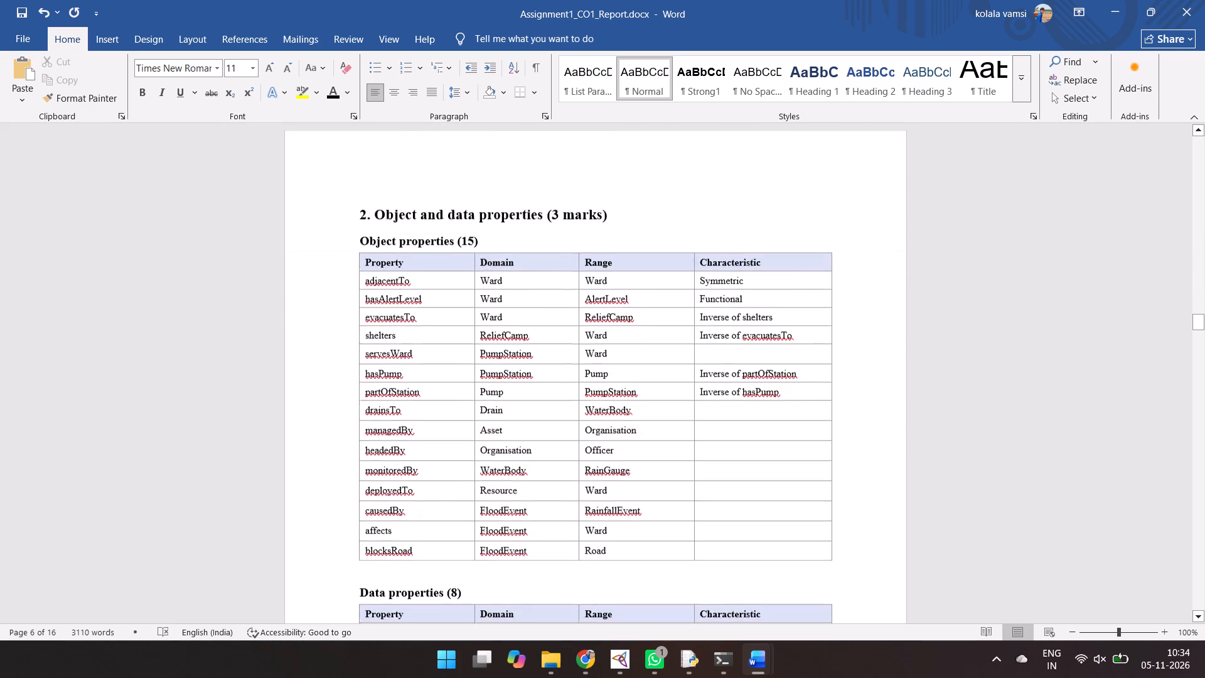
scroll(898, 493, "down", 2)
scroll(898, 493, "up", 2)
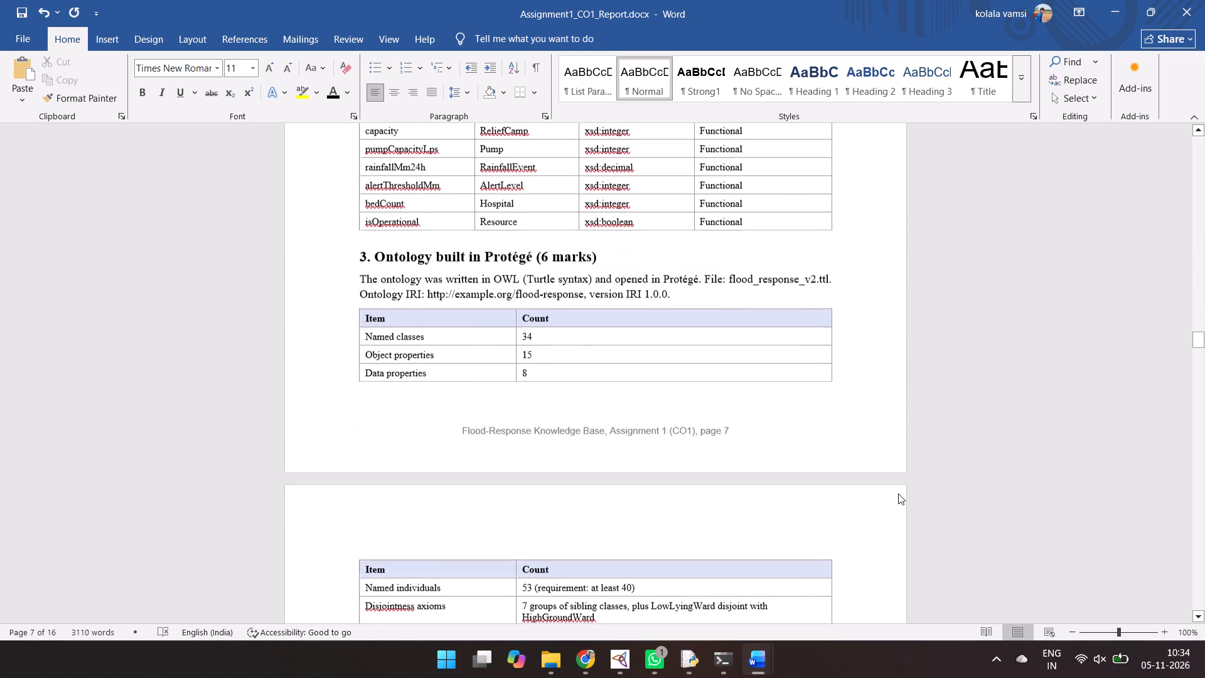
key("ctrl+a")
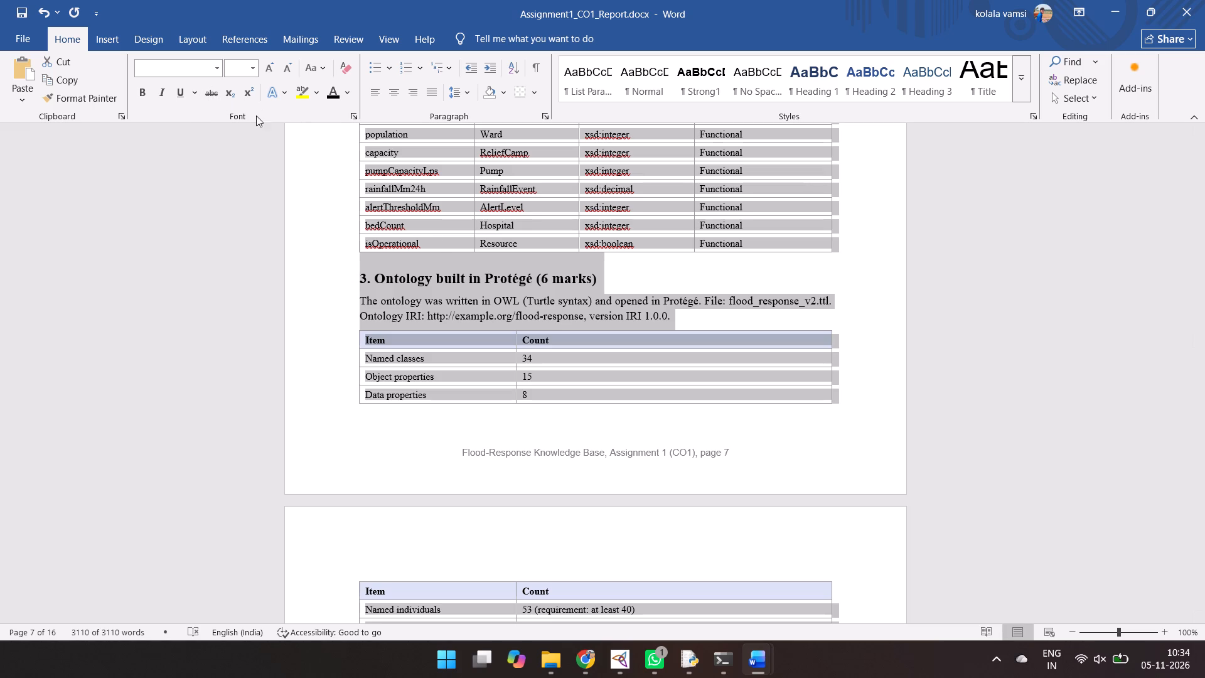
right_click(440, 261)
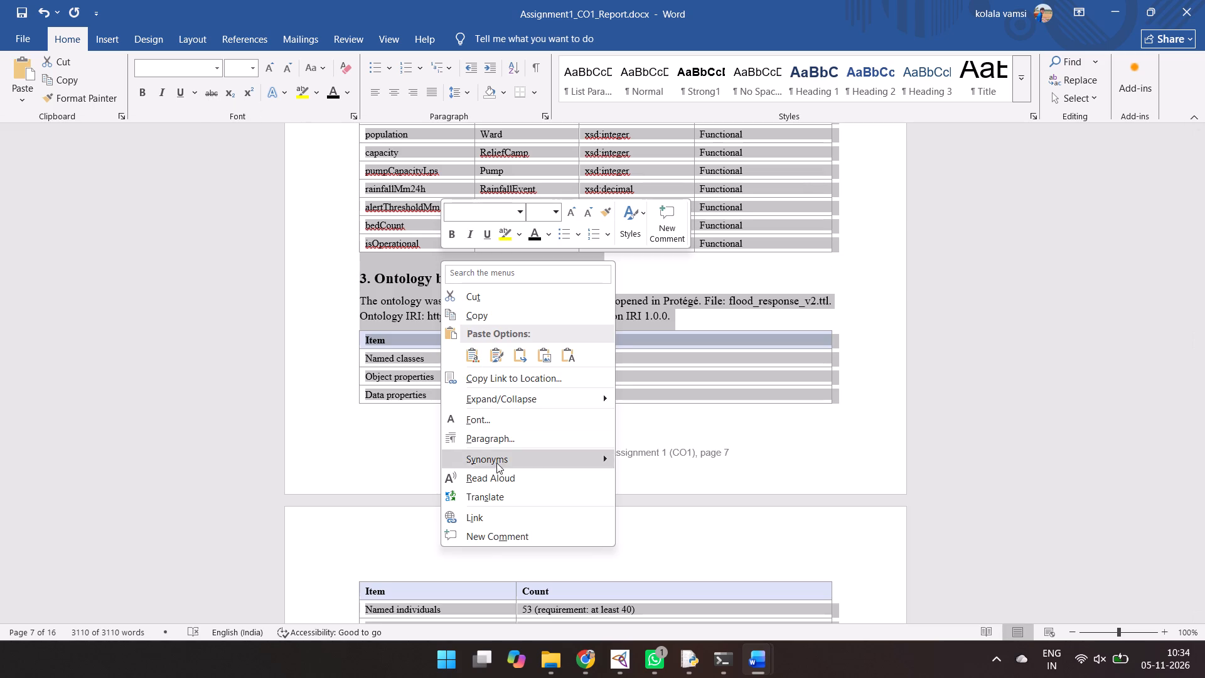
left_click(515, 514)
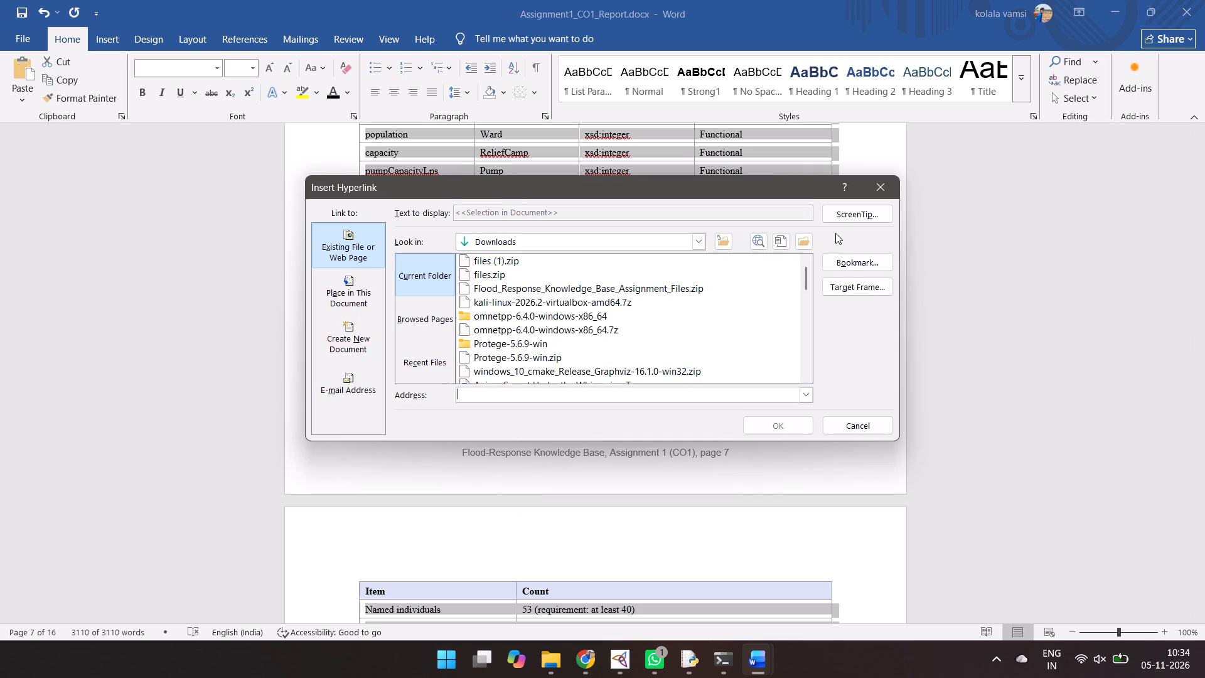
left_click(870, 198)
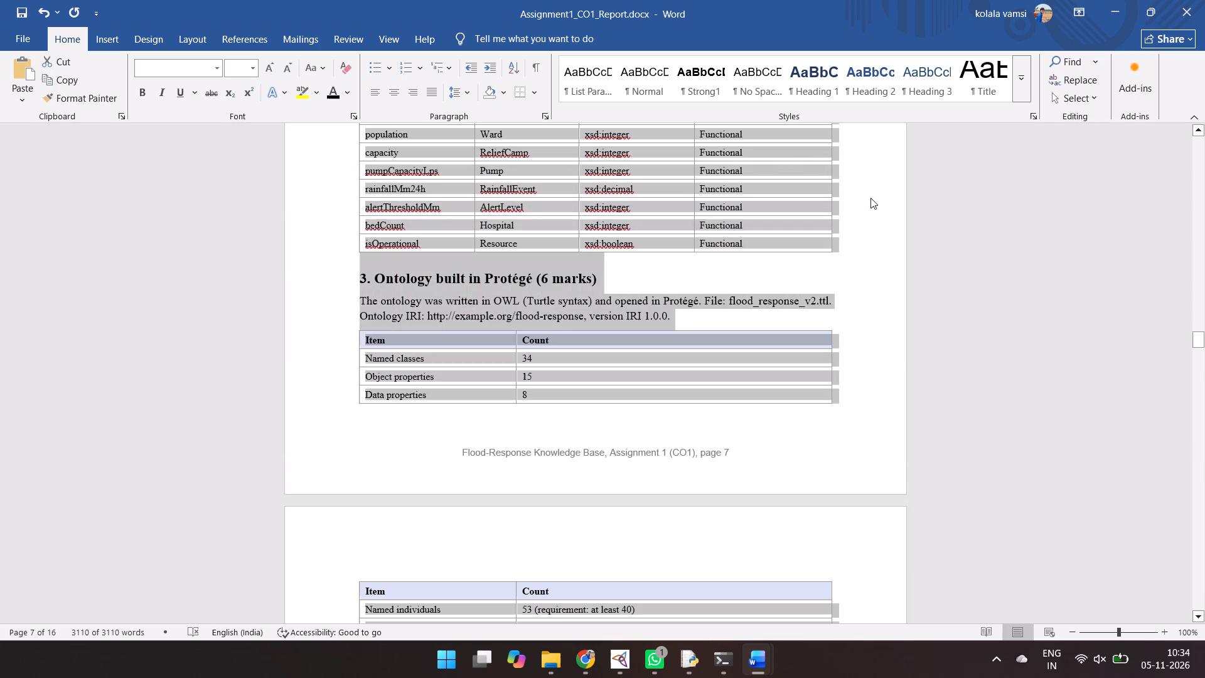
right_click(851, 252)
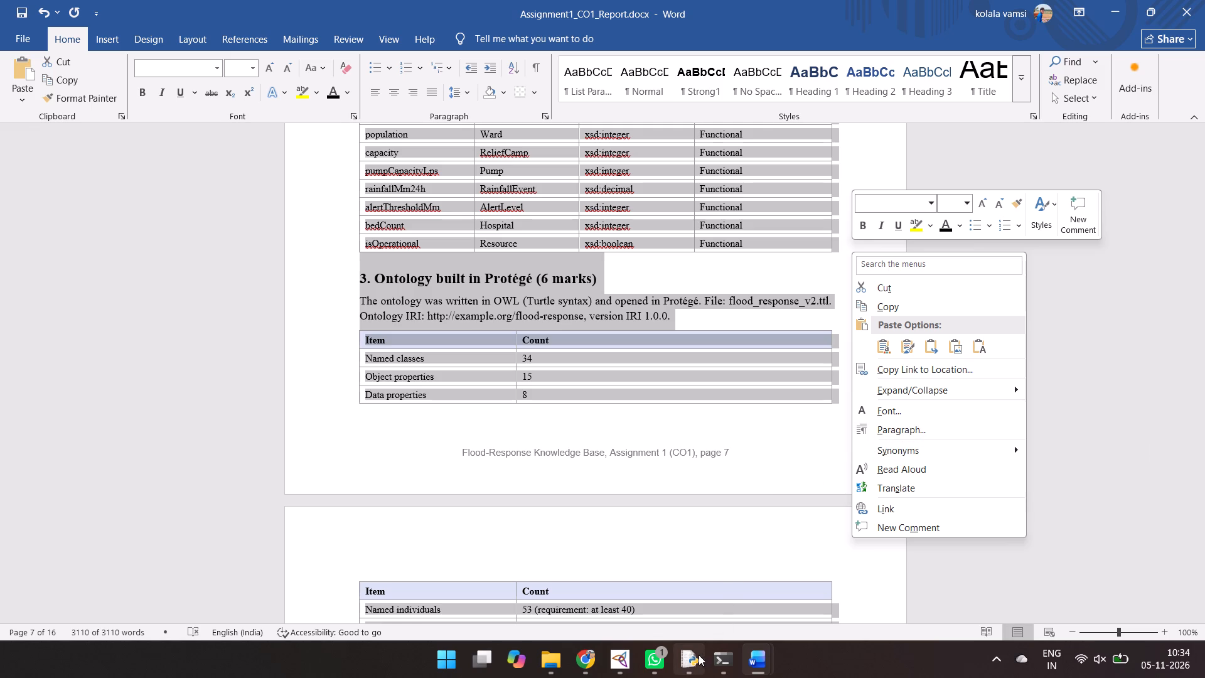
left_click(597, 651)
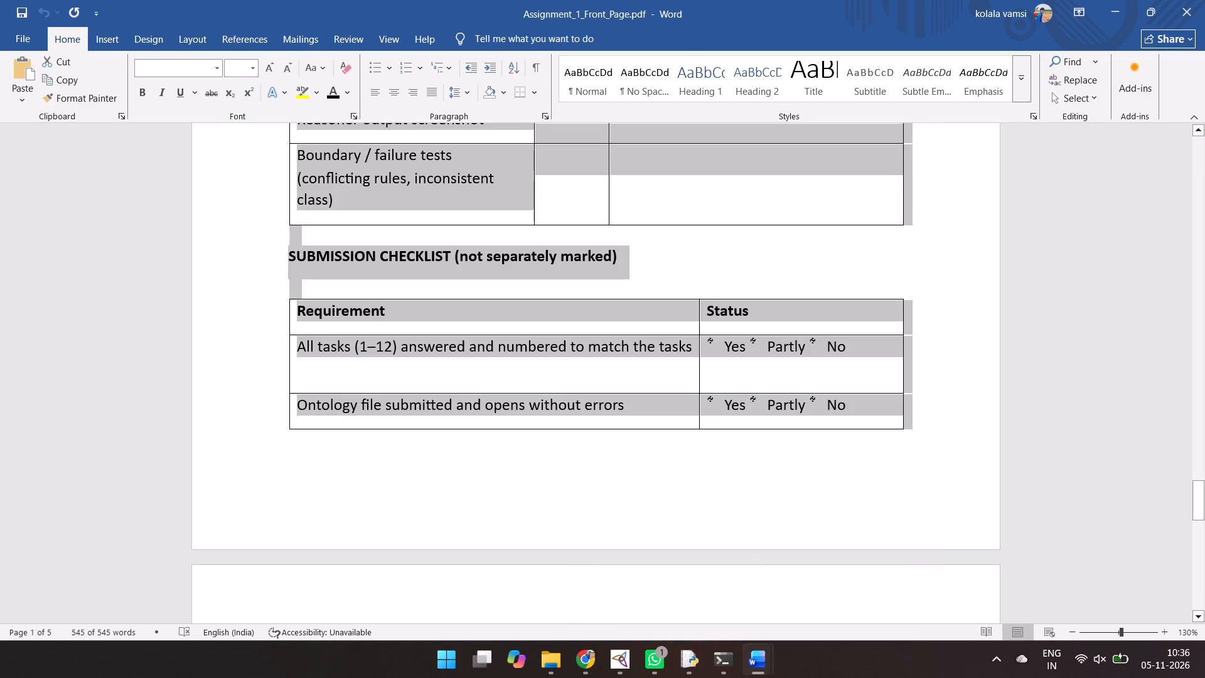
left_click(537, 190)
left_click(1169, 6)
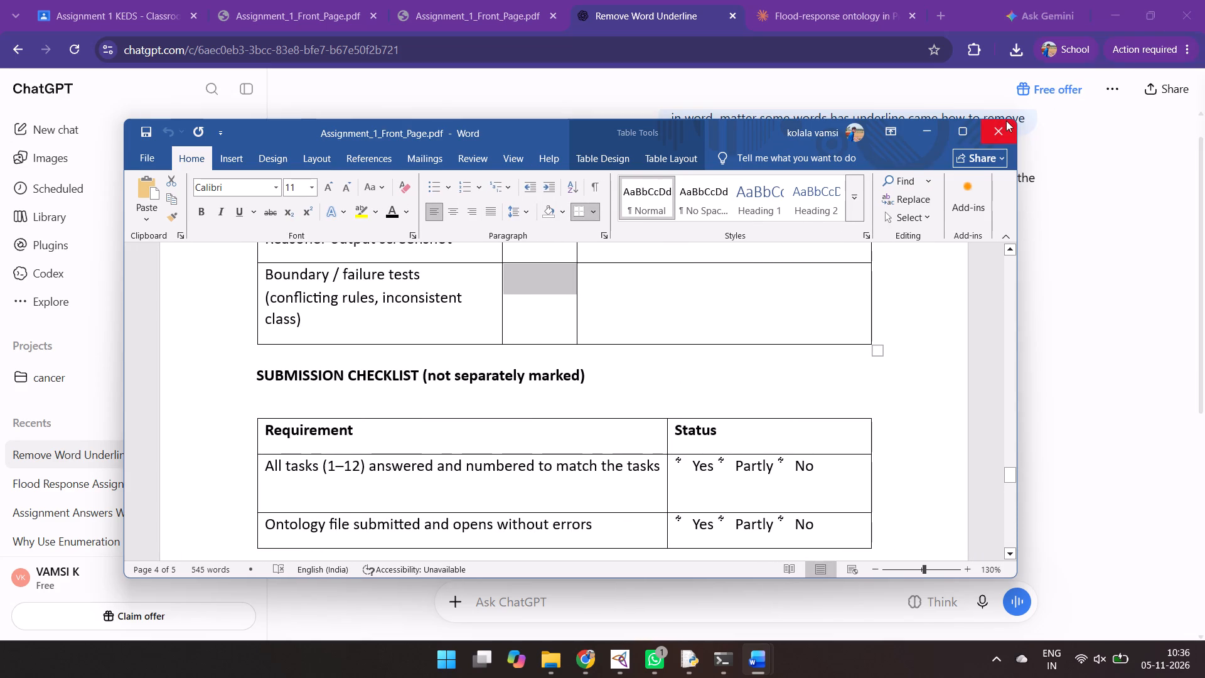
left_click(1006, 121)
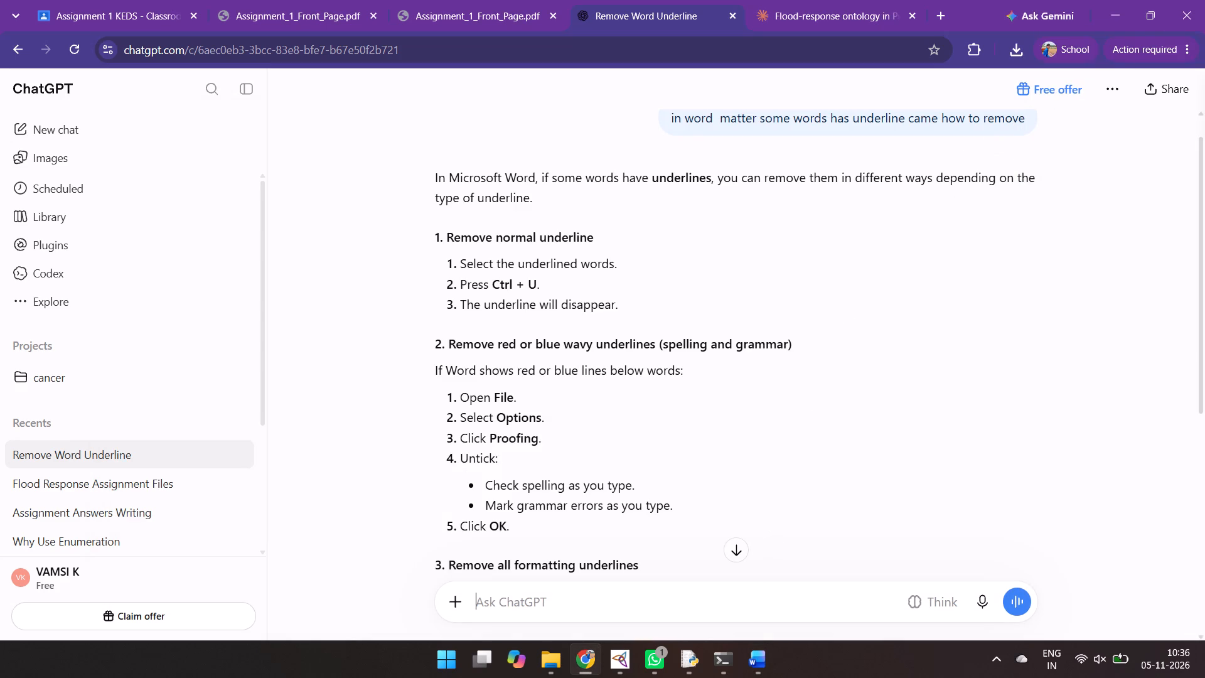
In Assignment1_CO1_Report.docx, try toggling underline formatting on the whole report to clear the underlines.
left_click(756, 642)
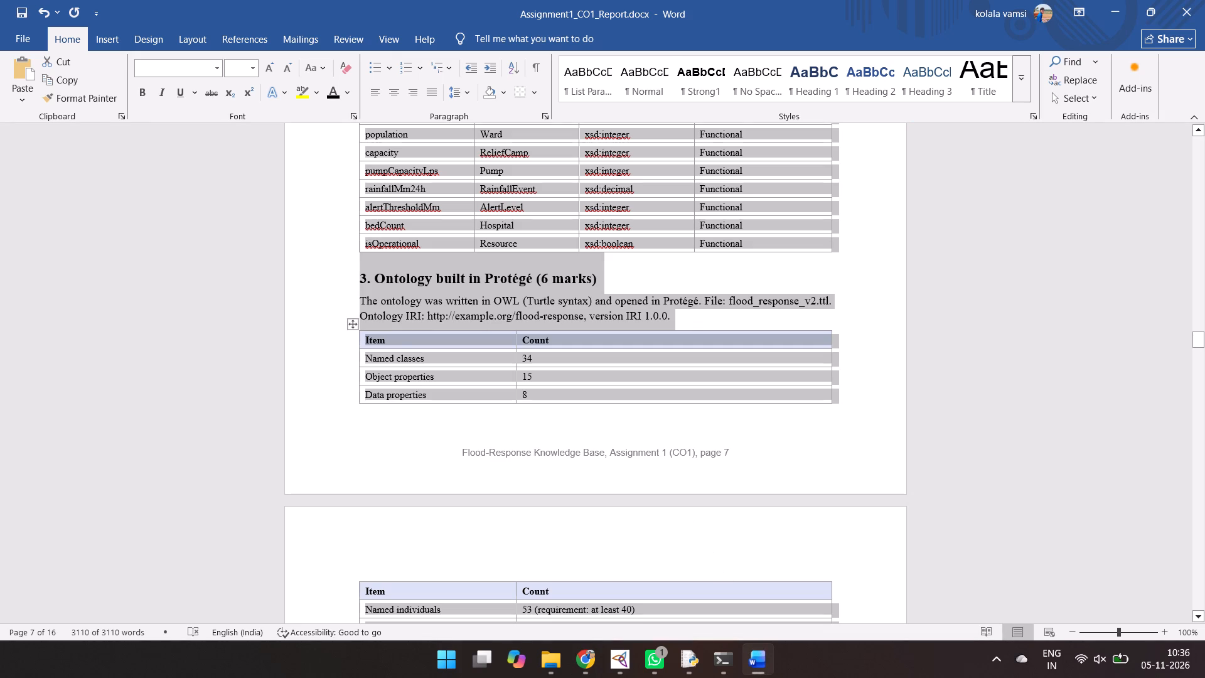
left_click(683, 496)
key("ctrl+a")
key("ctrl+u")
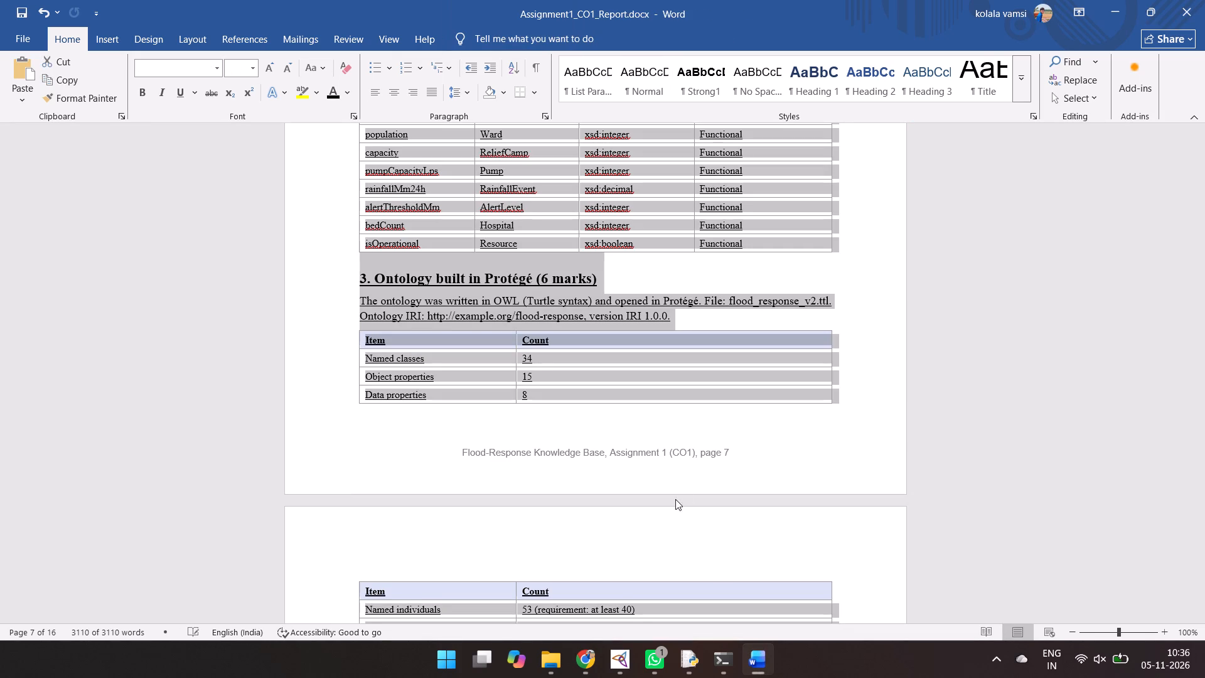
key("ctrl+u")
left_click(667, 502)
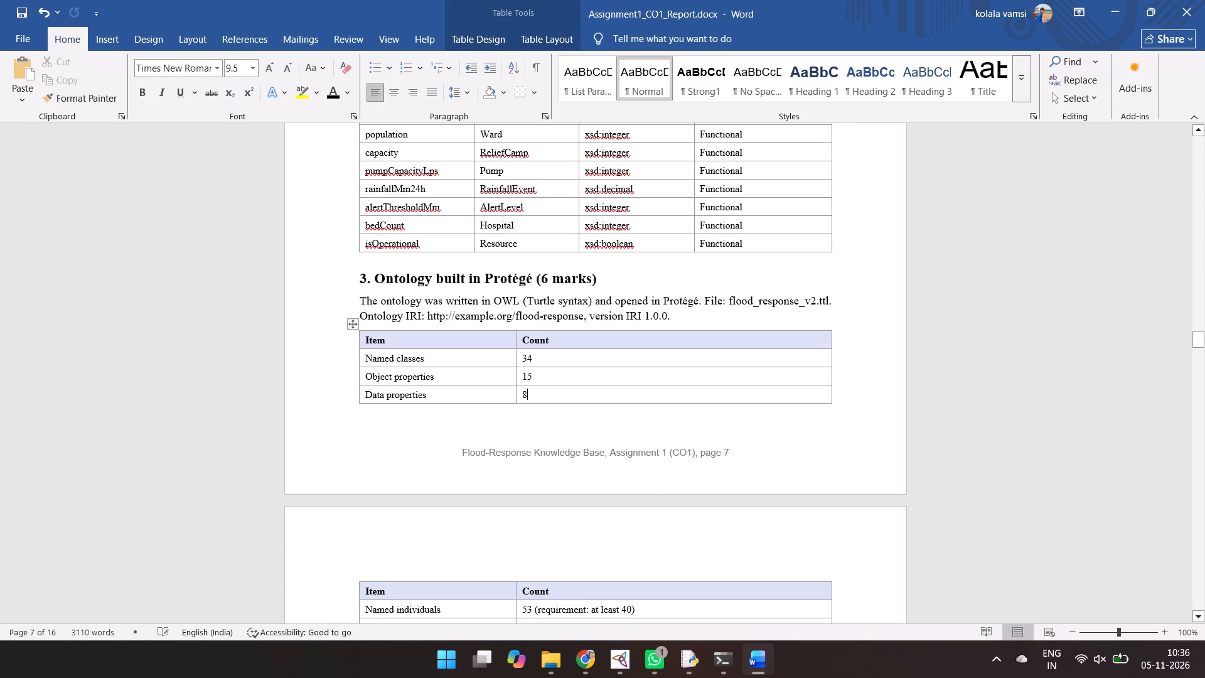
Split isOperational into "Is Operational" in the data property table and leave it without underline formatting.
left_click_drag(430, 244, 370, 237)
left_click_drag(370, 237, 360, 237)
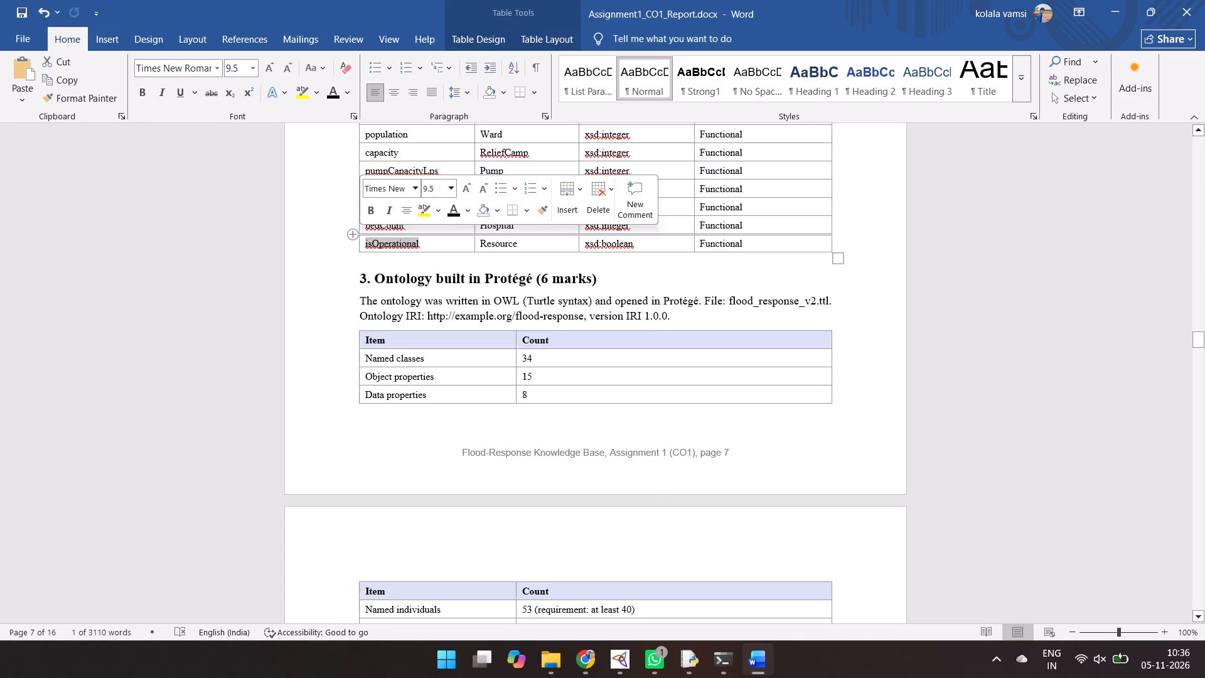
key("ctrl+u")
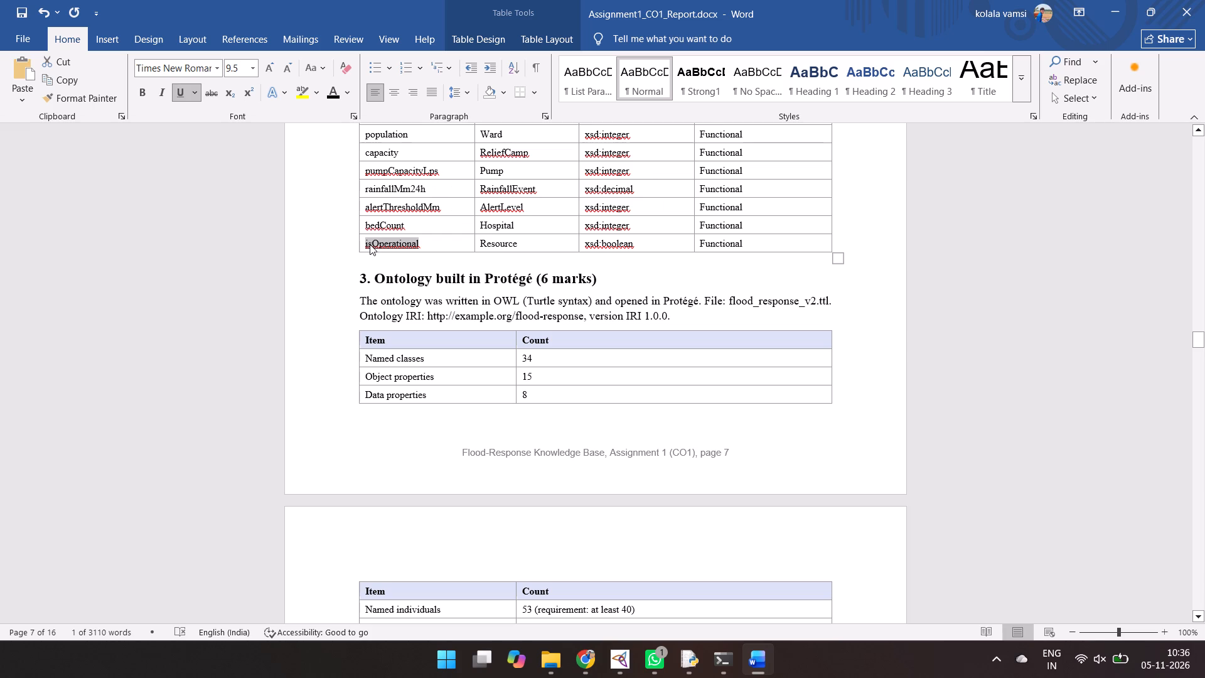
left_click(373, 246)
key("space")
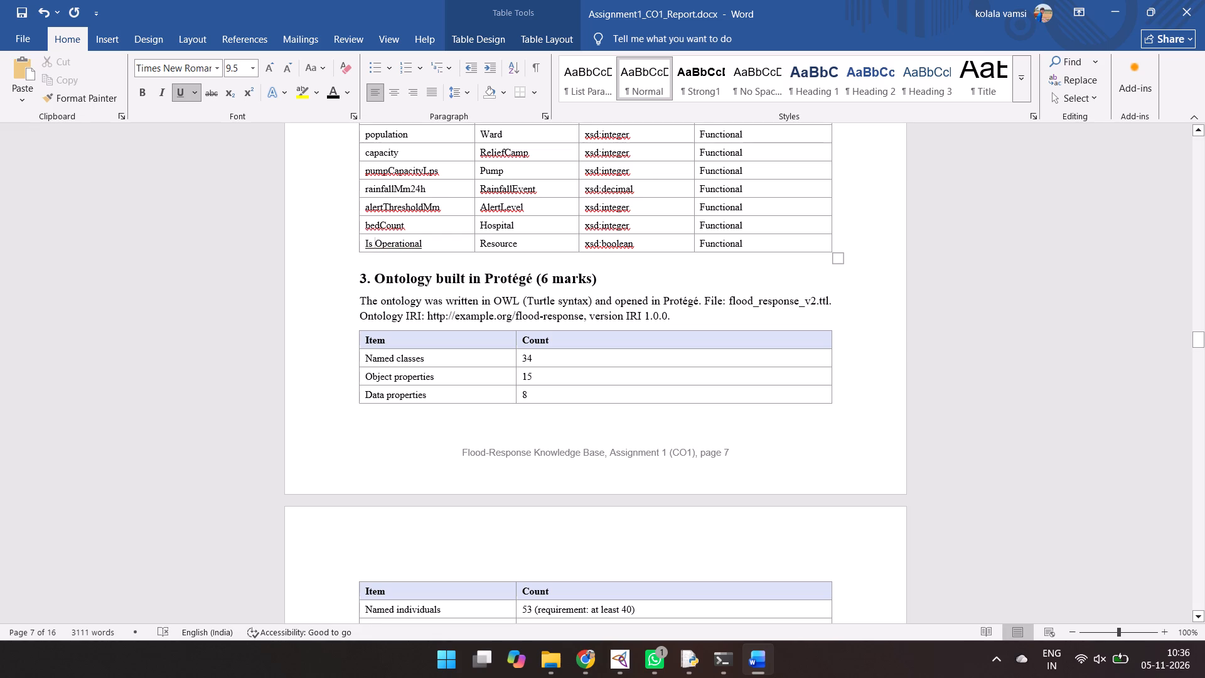
key("ctrl+a")
left_click(404, 250)
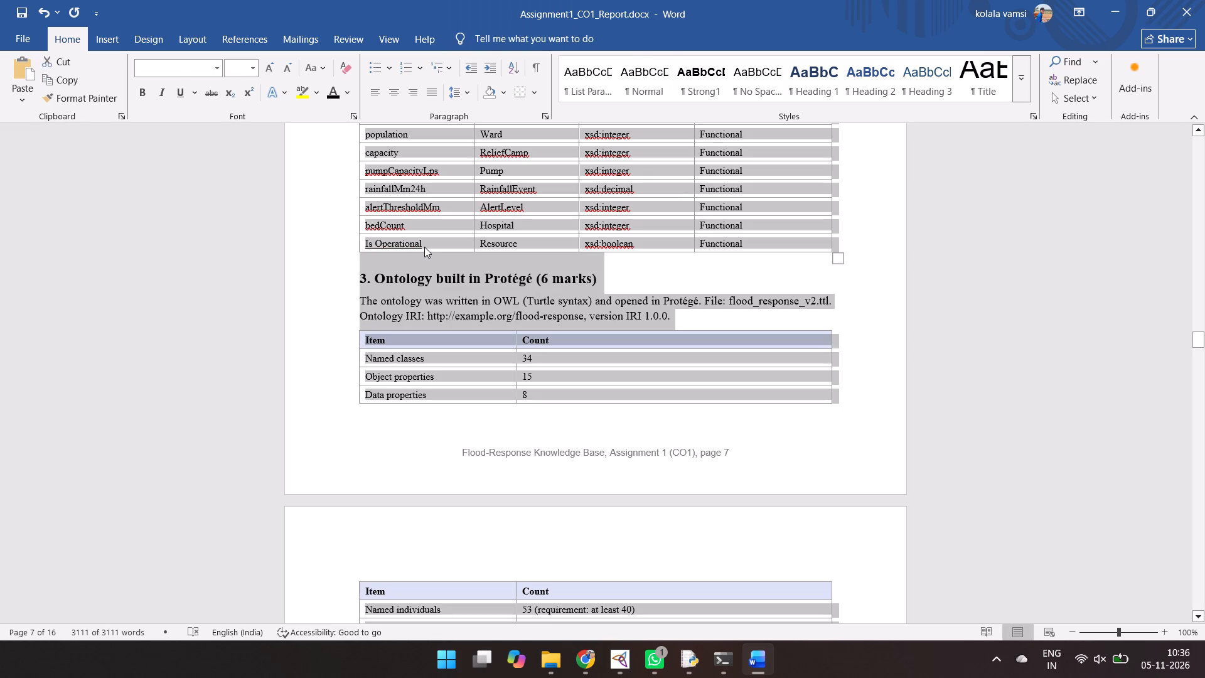
left_click(424, 247)
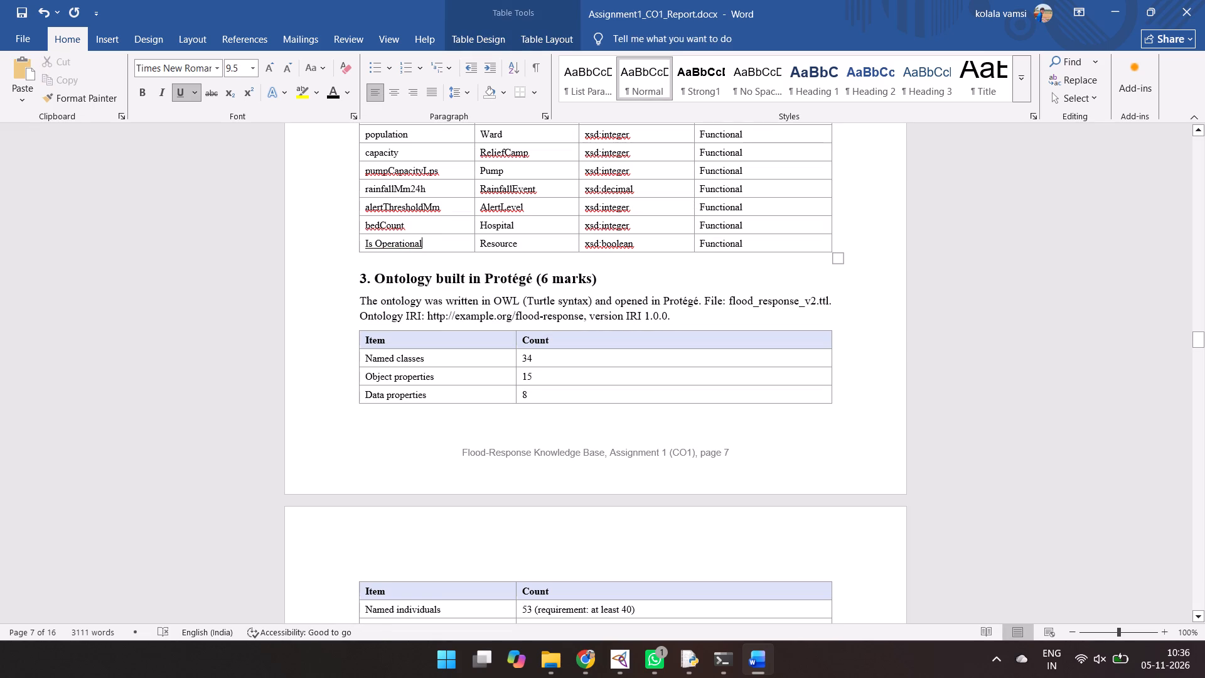
left_click_drag(424, 247, 365, 240)
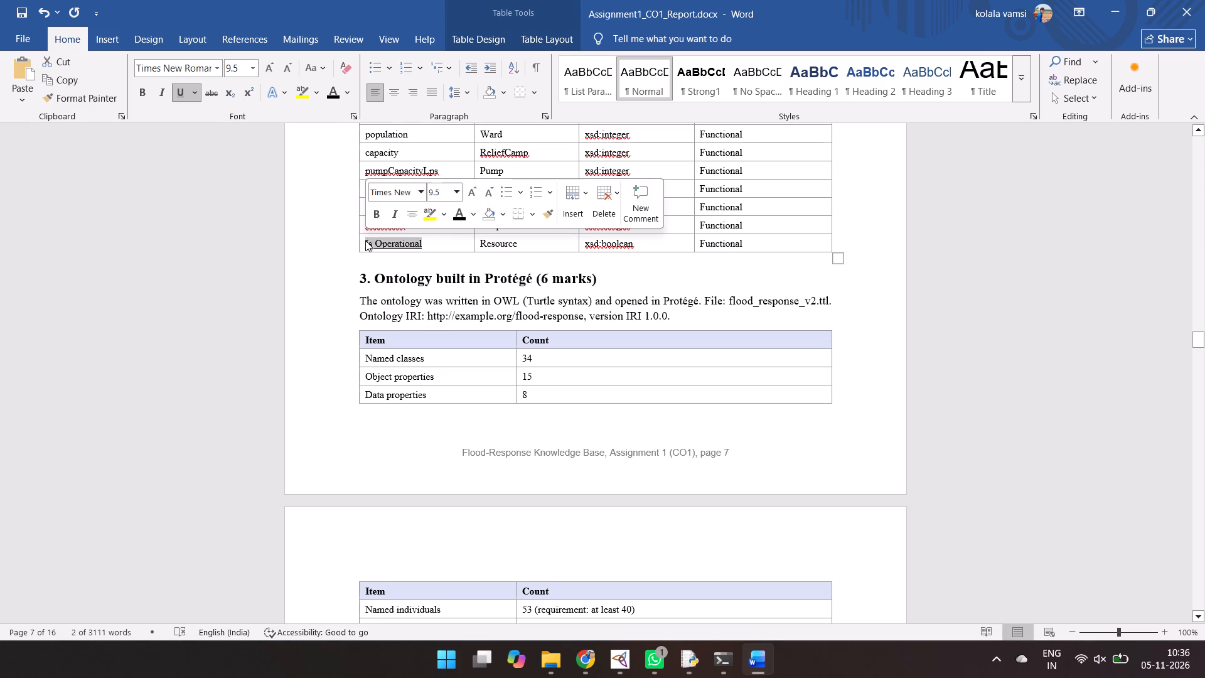
key("ctrl+u")
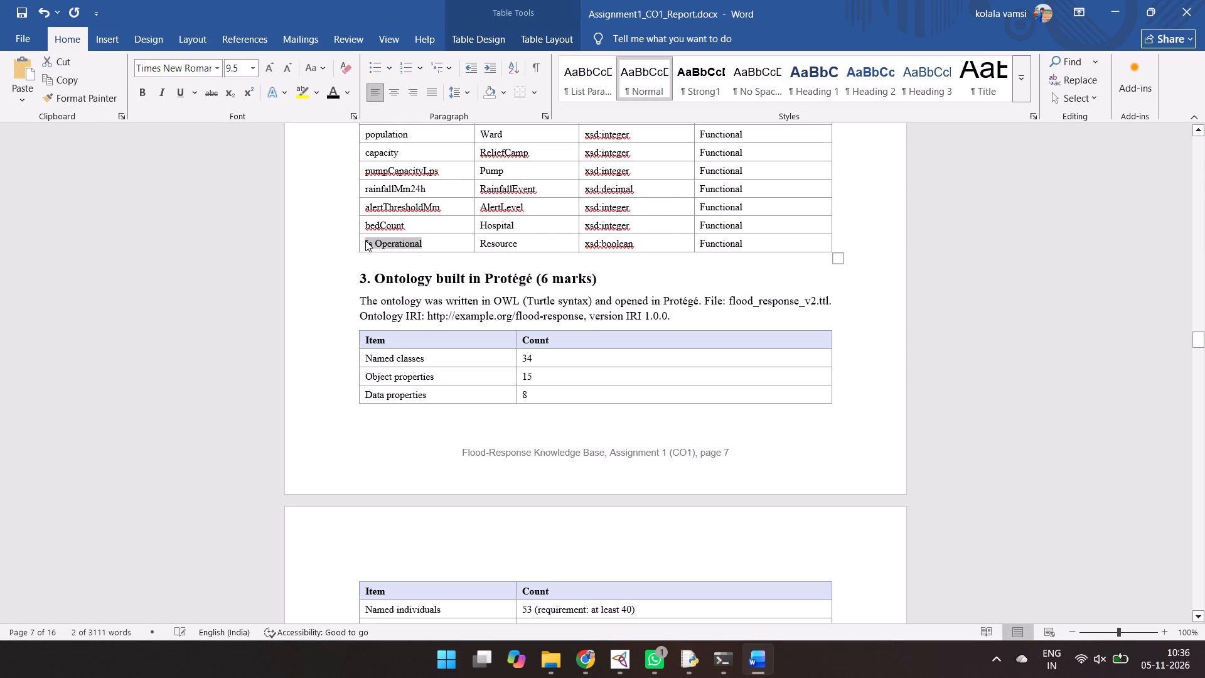
left_click(333, 311)
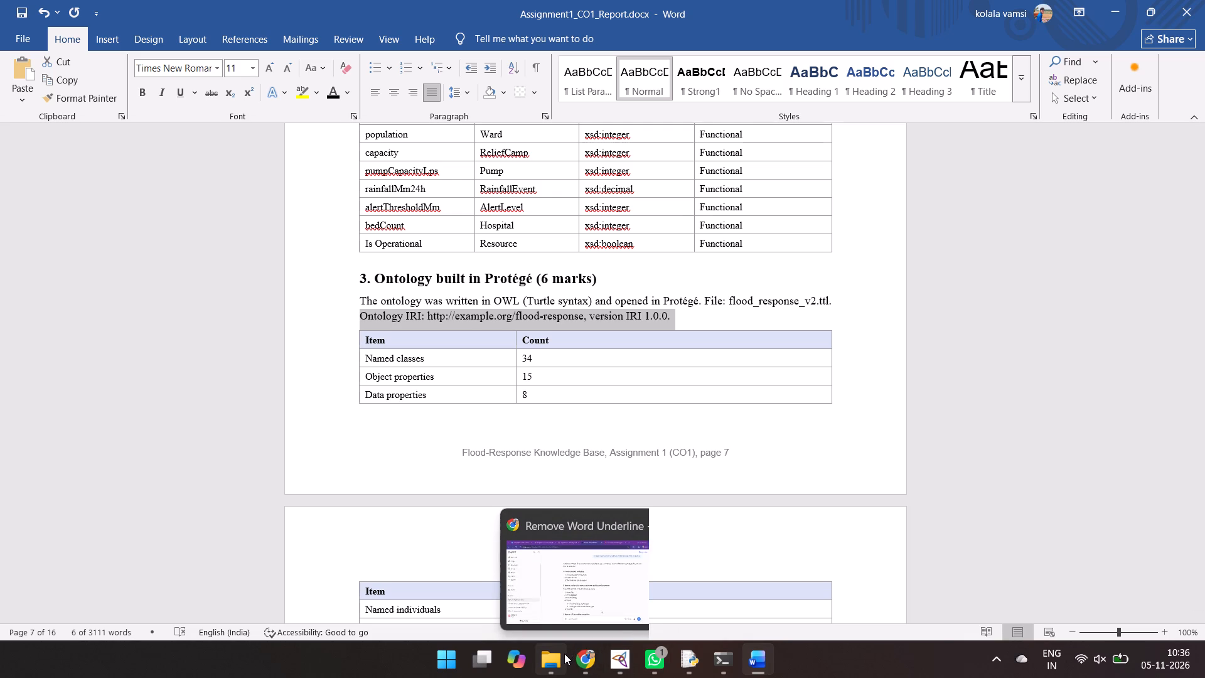
Capture a screenshot of the data property table rows from pumpCapacityLps to Is Operational.
left_click(583, 653)
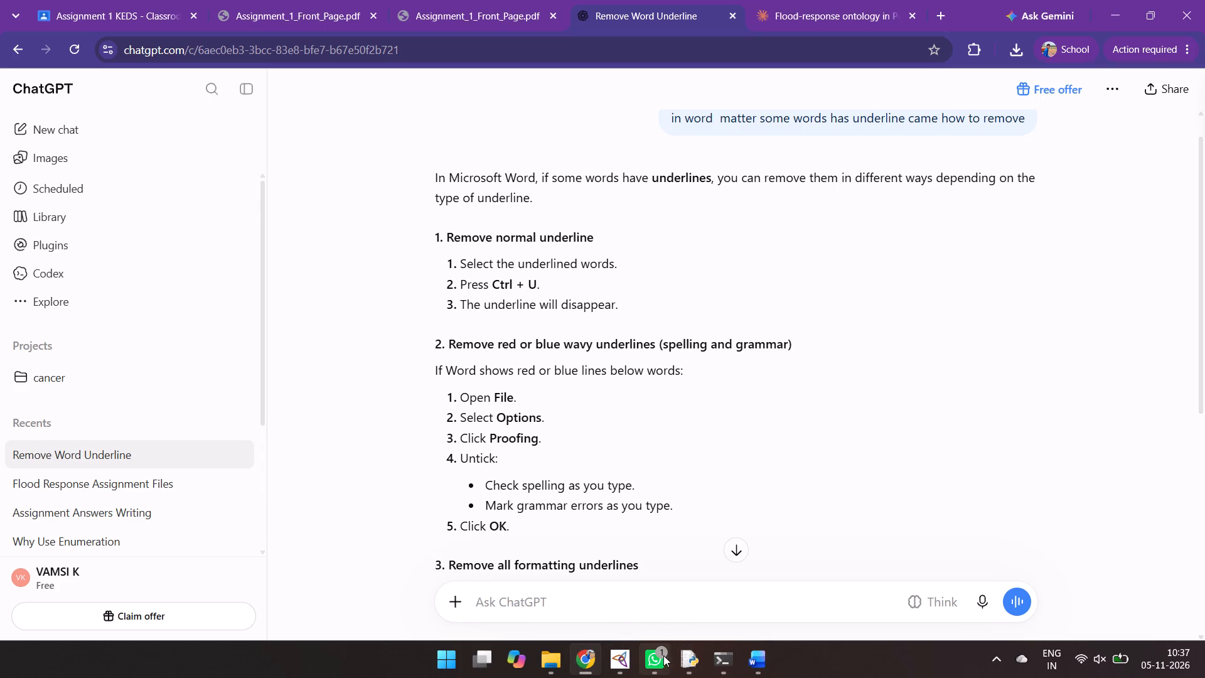
left_click(750, 654)
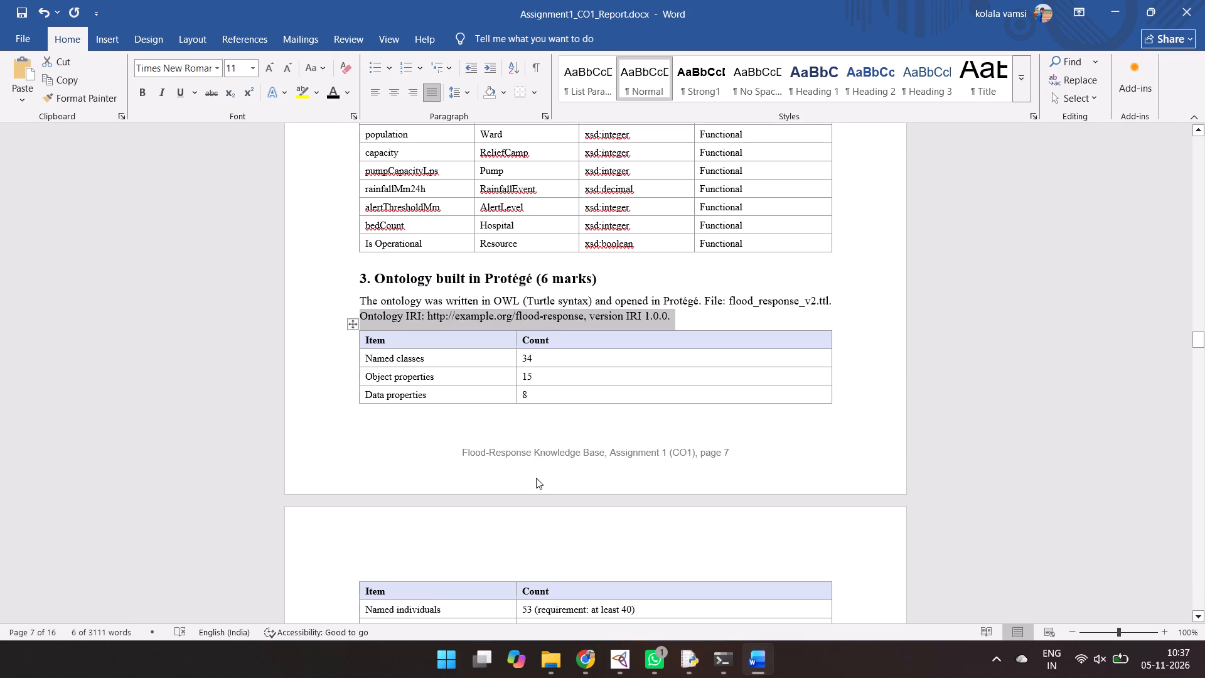
key("Print")
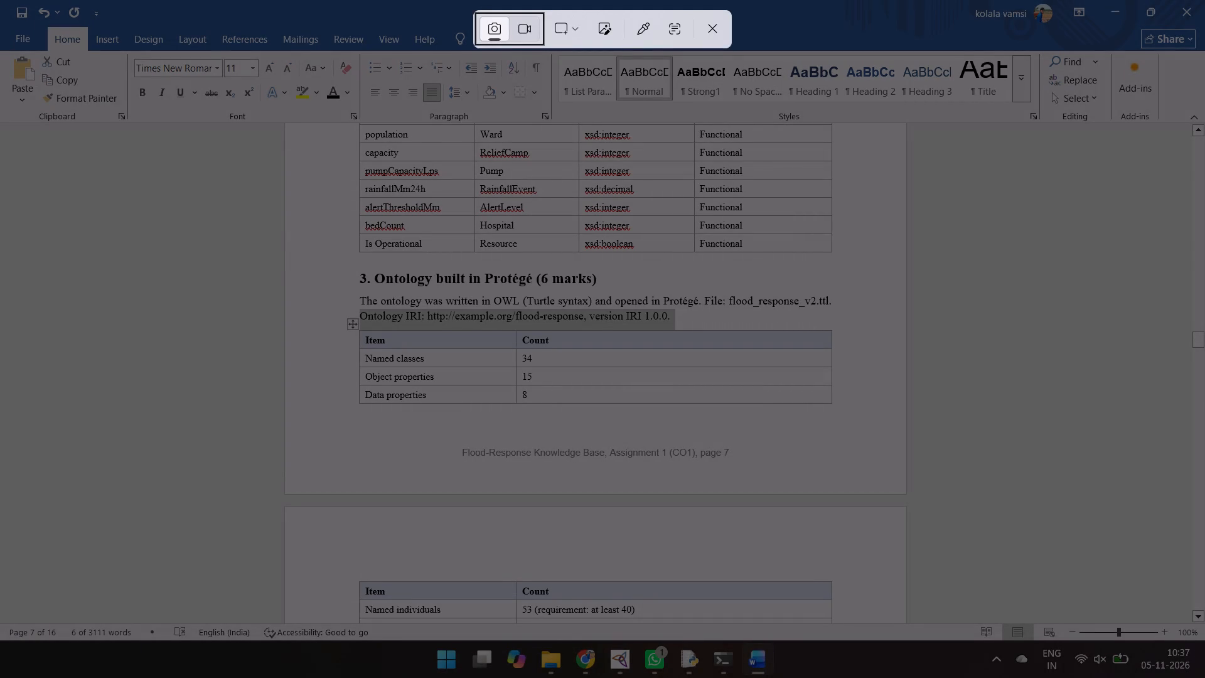
left_click_drag(357, 160, 496, 258)
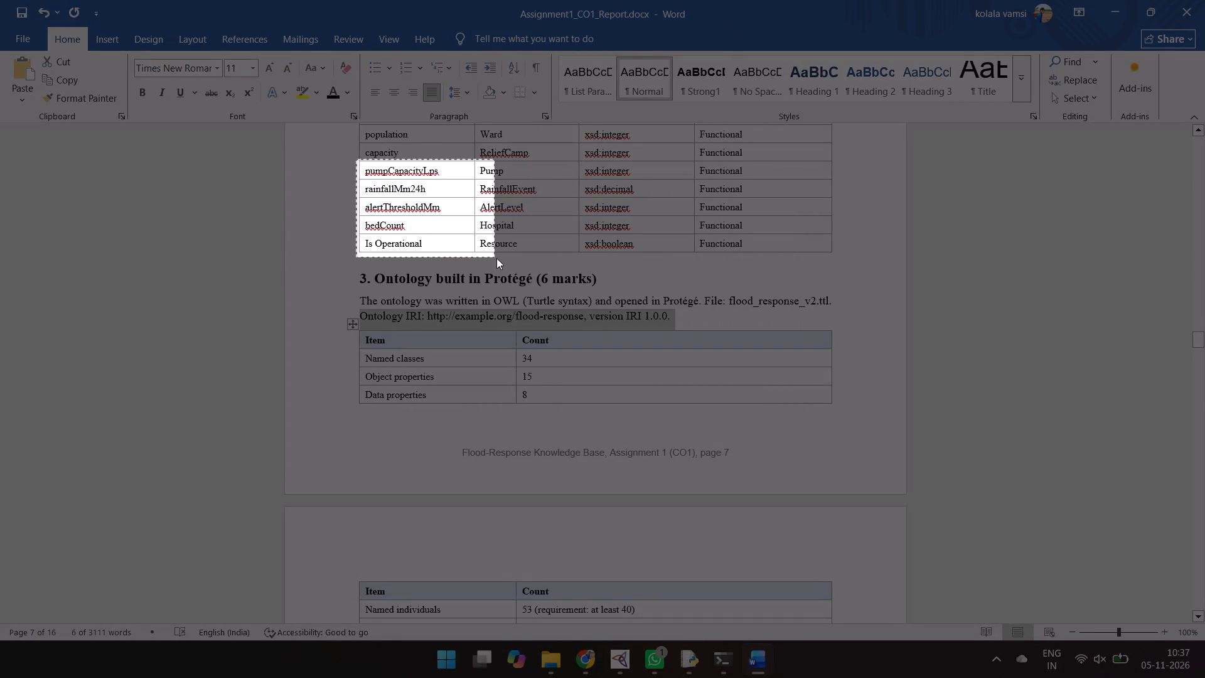
left_click_drag(496, 258, 498, 258)
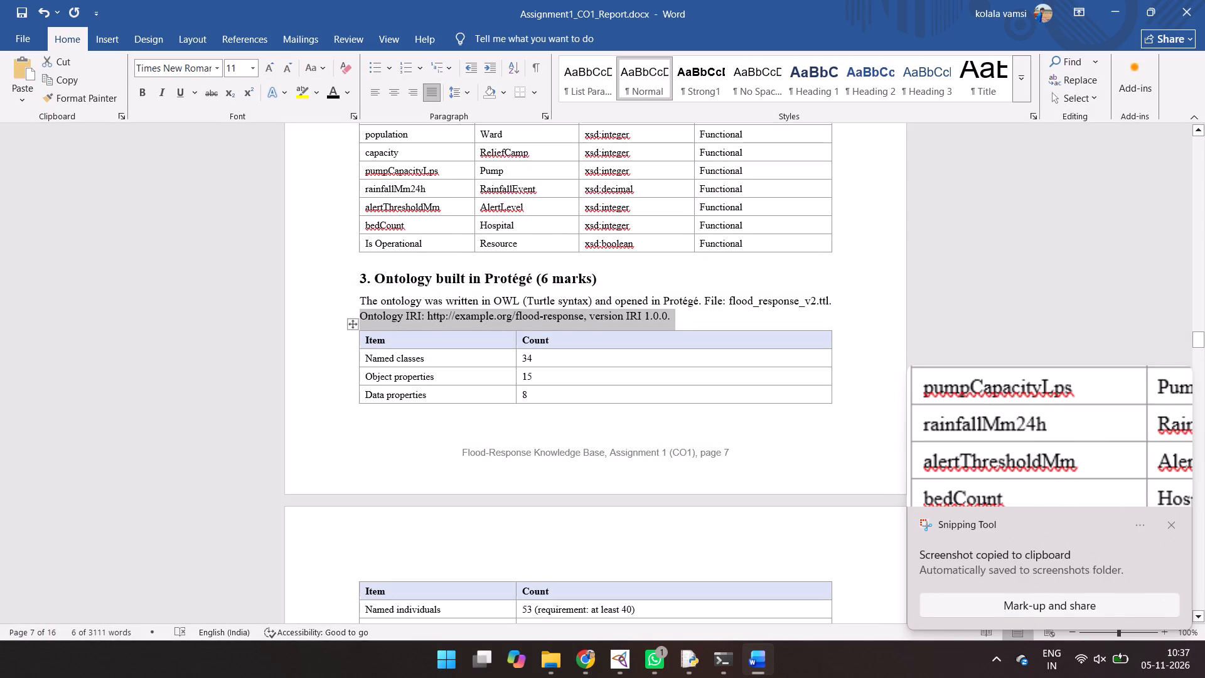
left_click(592, 677)
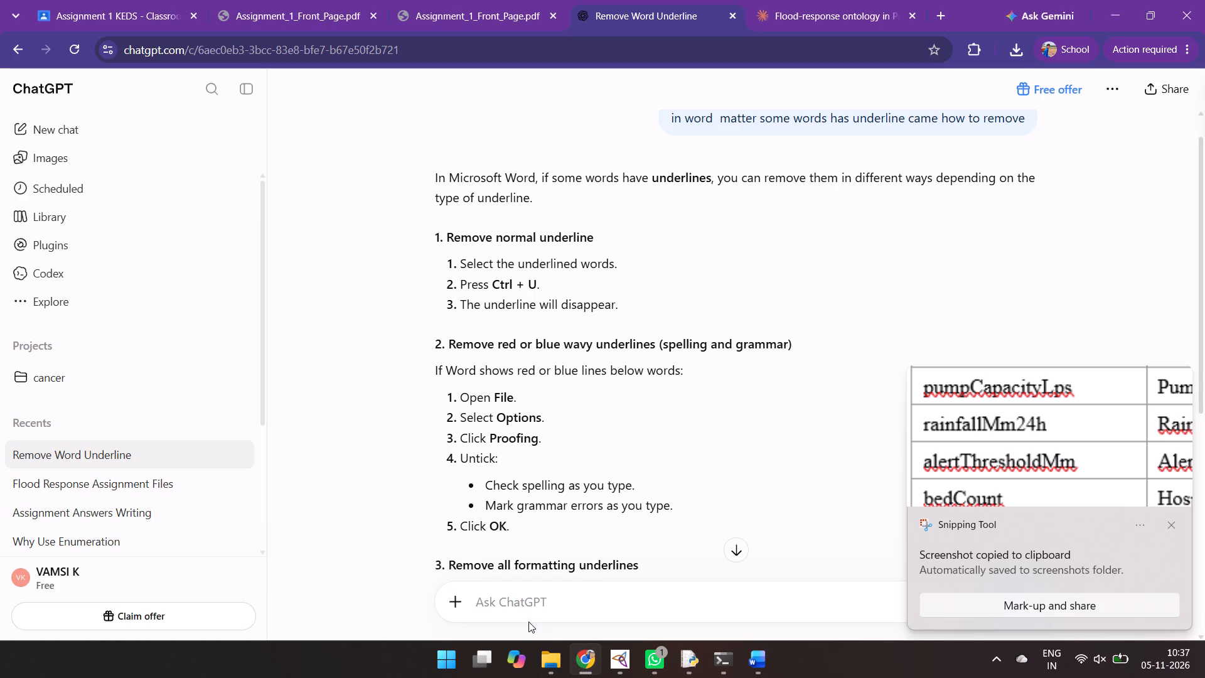
key("ctrl+v")
type("like this")
key("space")
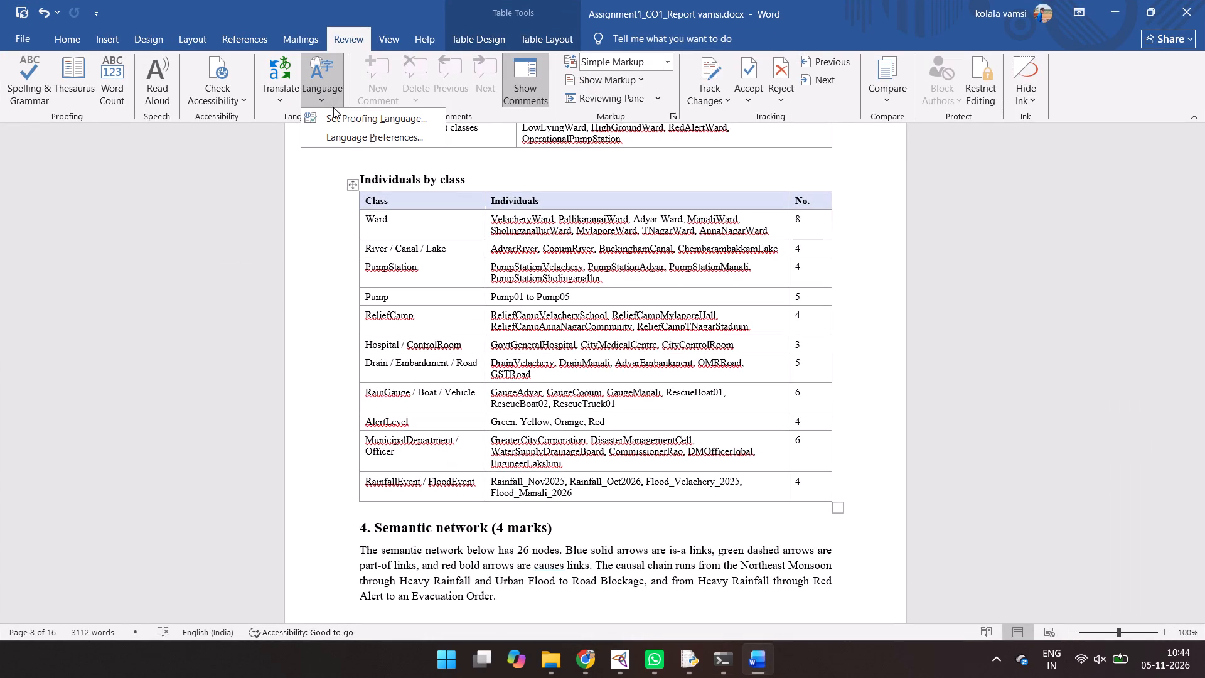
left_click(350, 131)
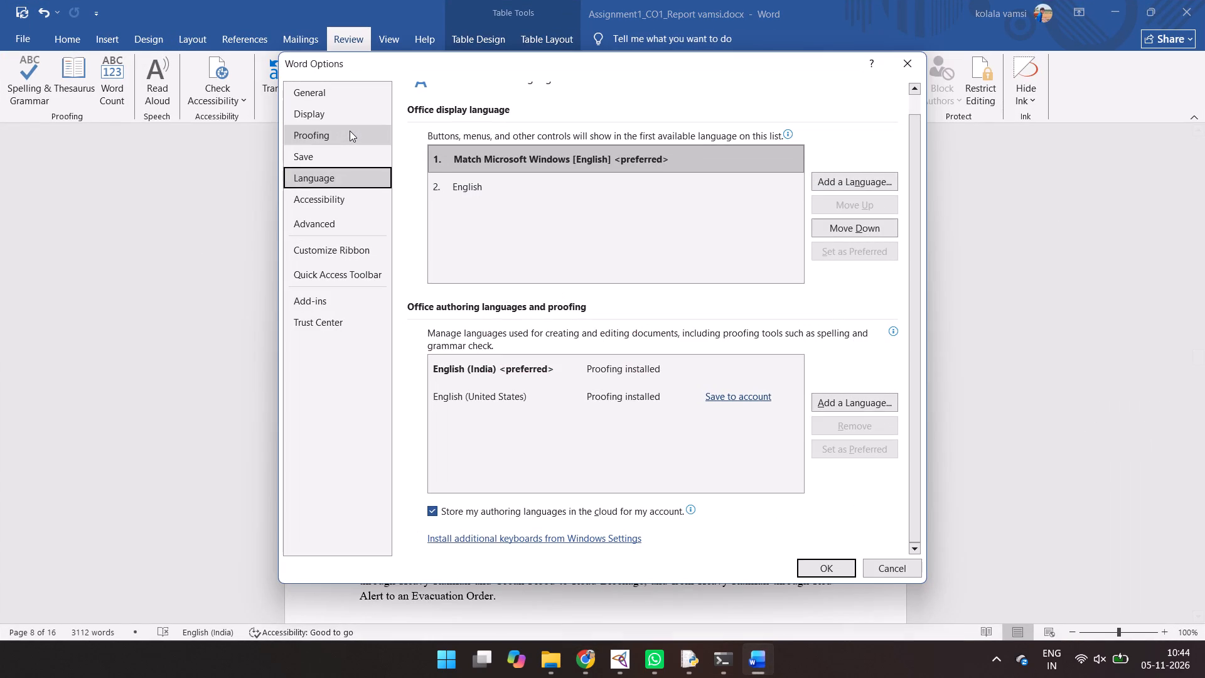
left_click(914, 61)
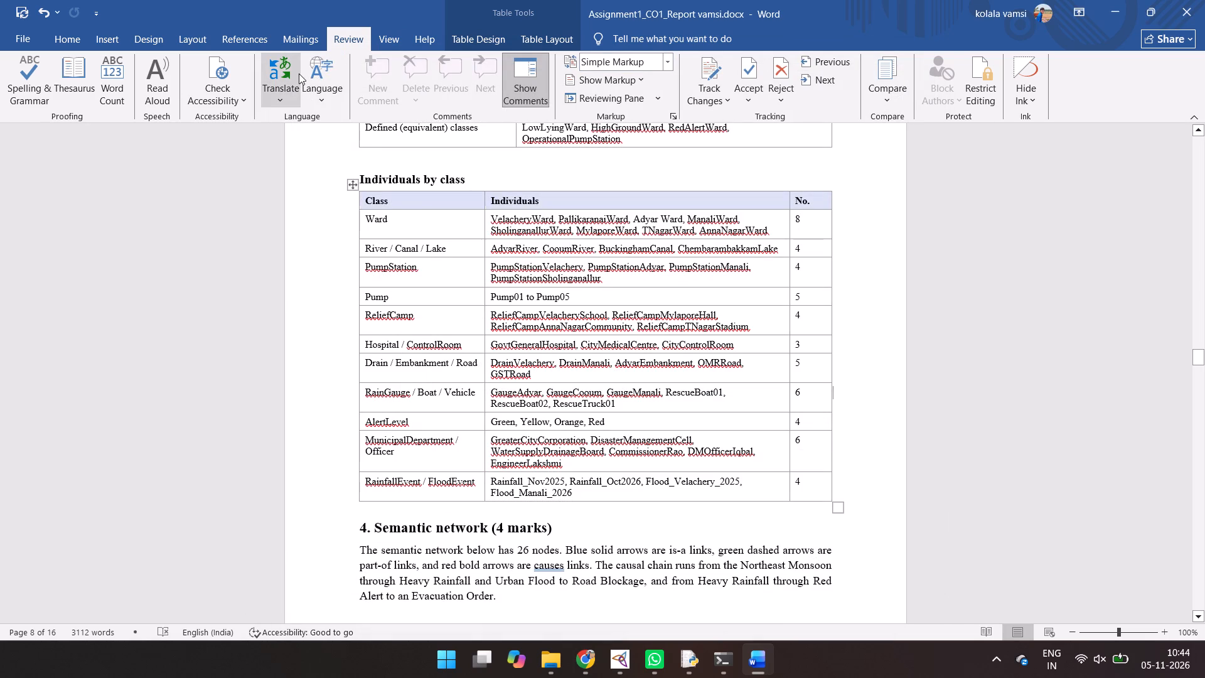
Set the proofing language of the current document to English (United States).
left_click(318, 77)
left_click(336, 112)
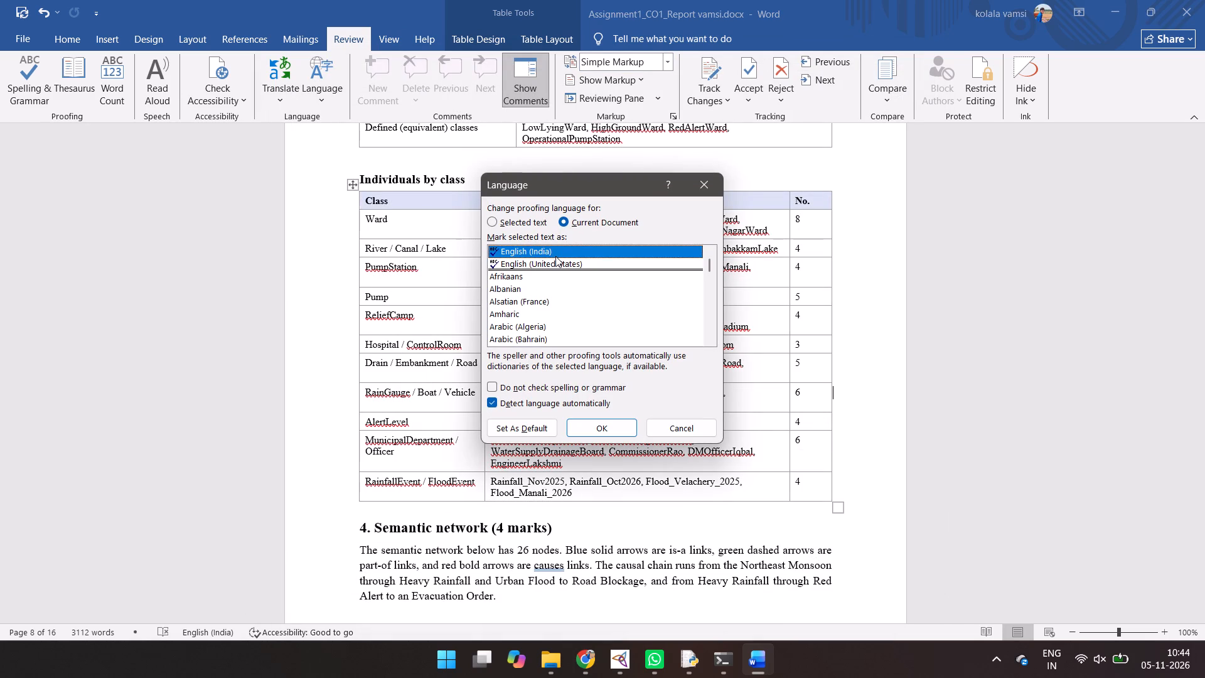
left_click(555, 262)
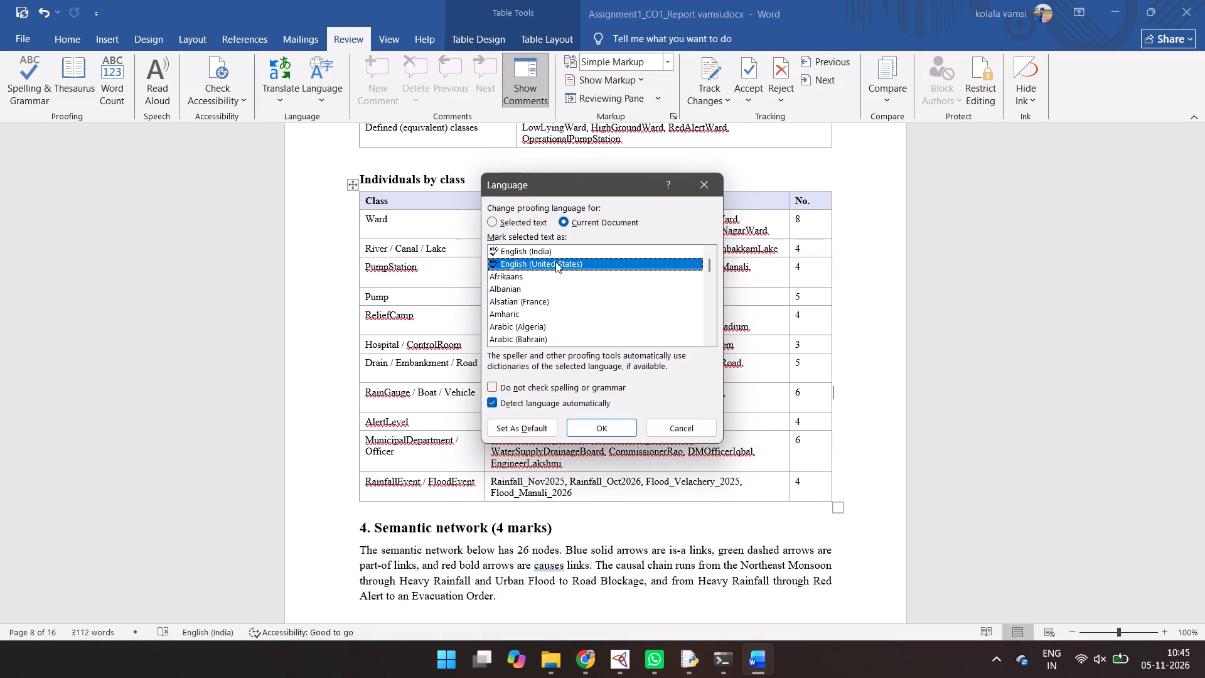
left_click(601, 423)
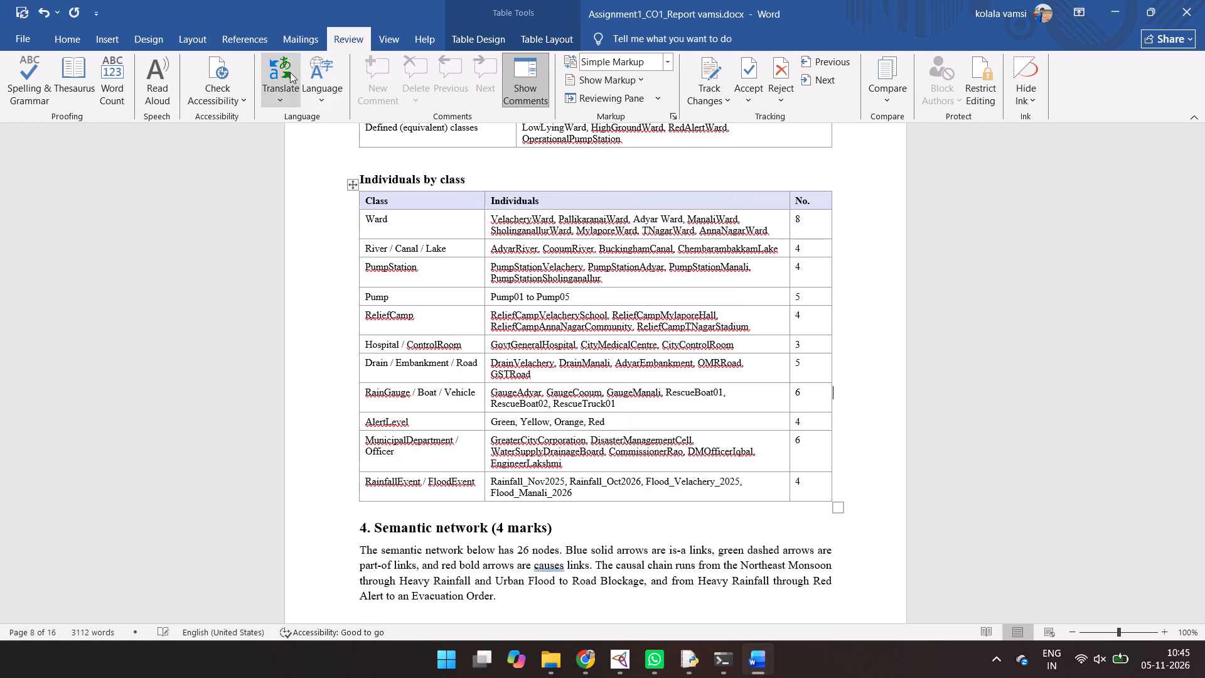
Enable "Do not check spelling or grammar" for the current document in the proofing language settings.
left_click(309, 80)
left_click(340, 114)
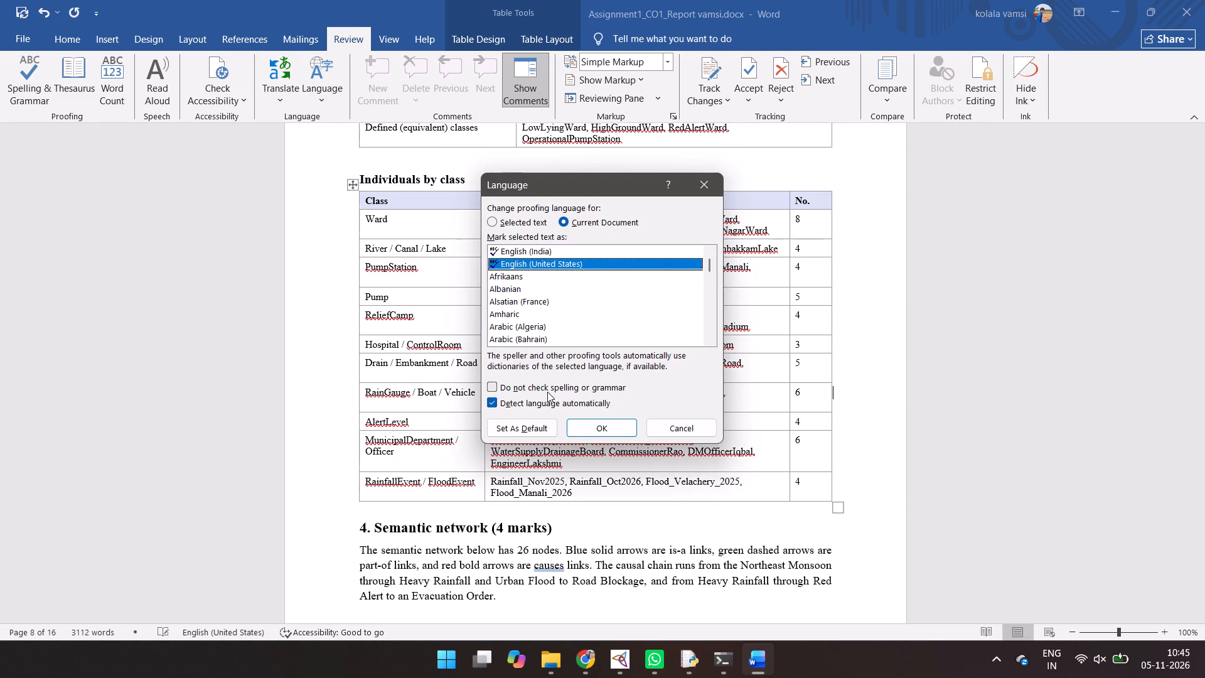
left_click(545, 389)
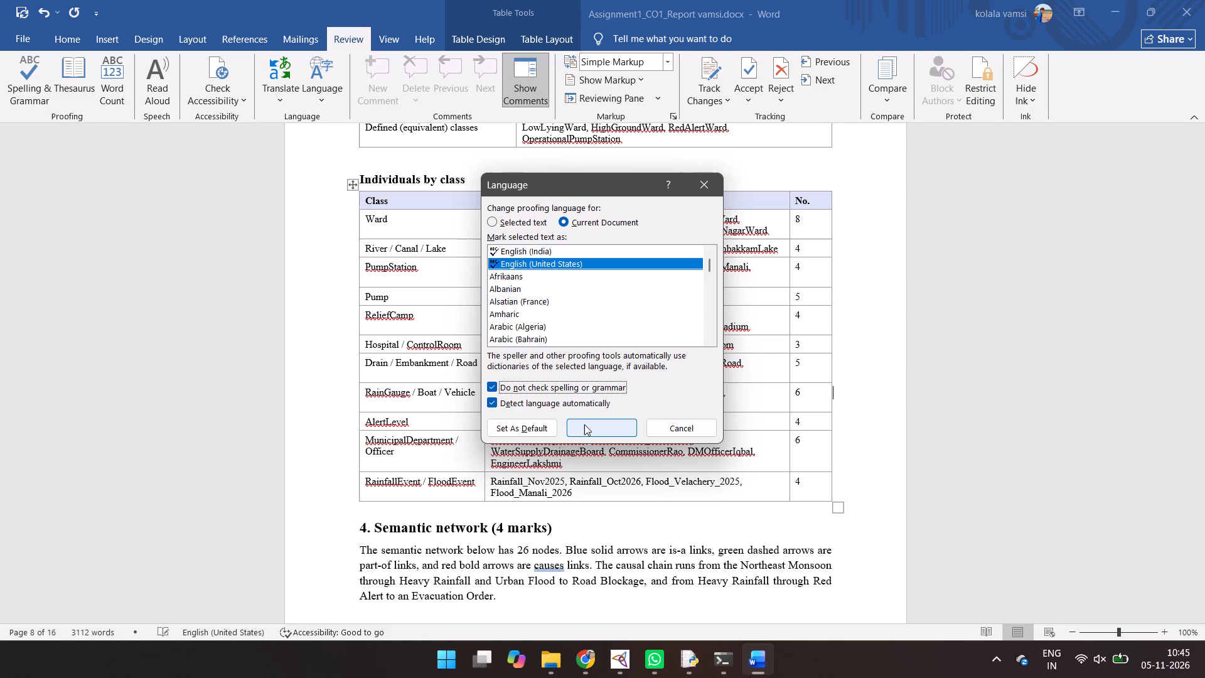
left_click(584, 424)
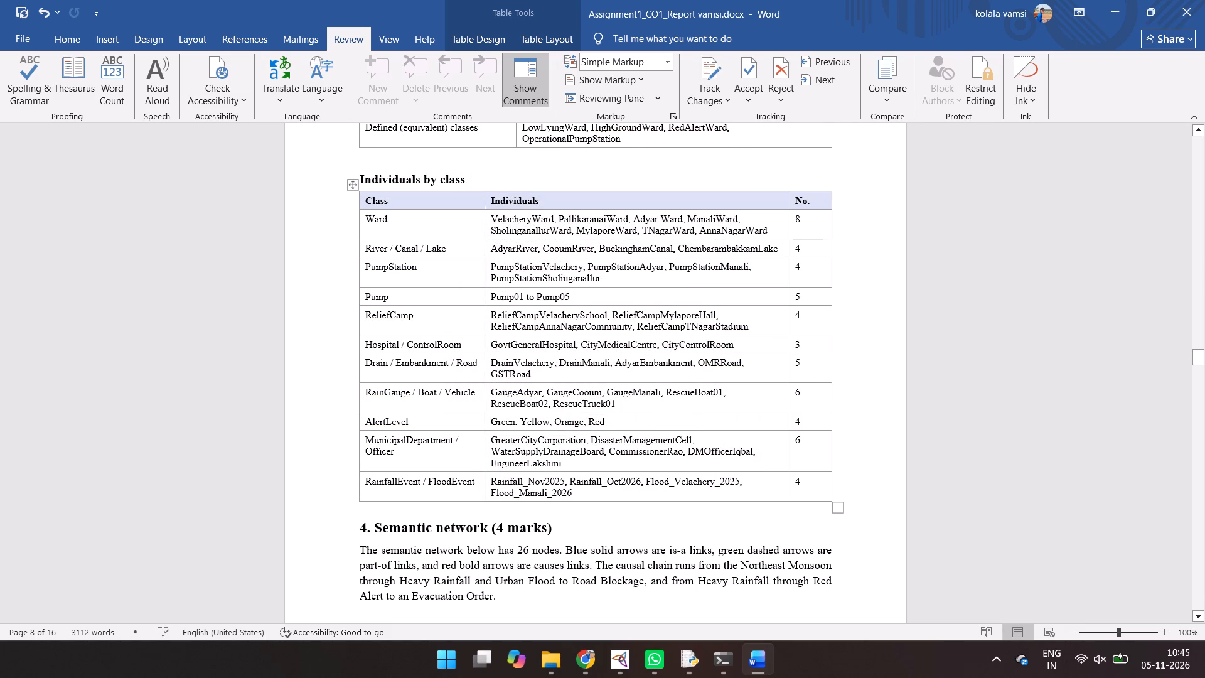
Examine the report's tables, semantic network and class hierarchy sections for remaining spelling underlines.
scroll(923, 406, "down", 3)
scroll(923, 406, "up", 1)
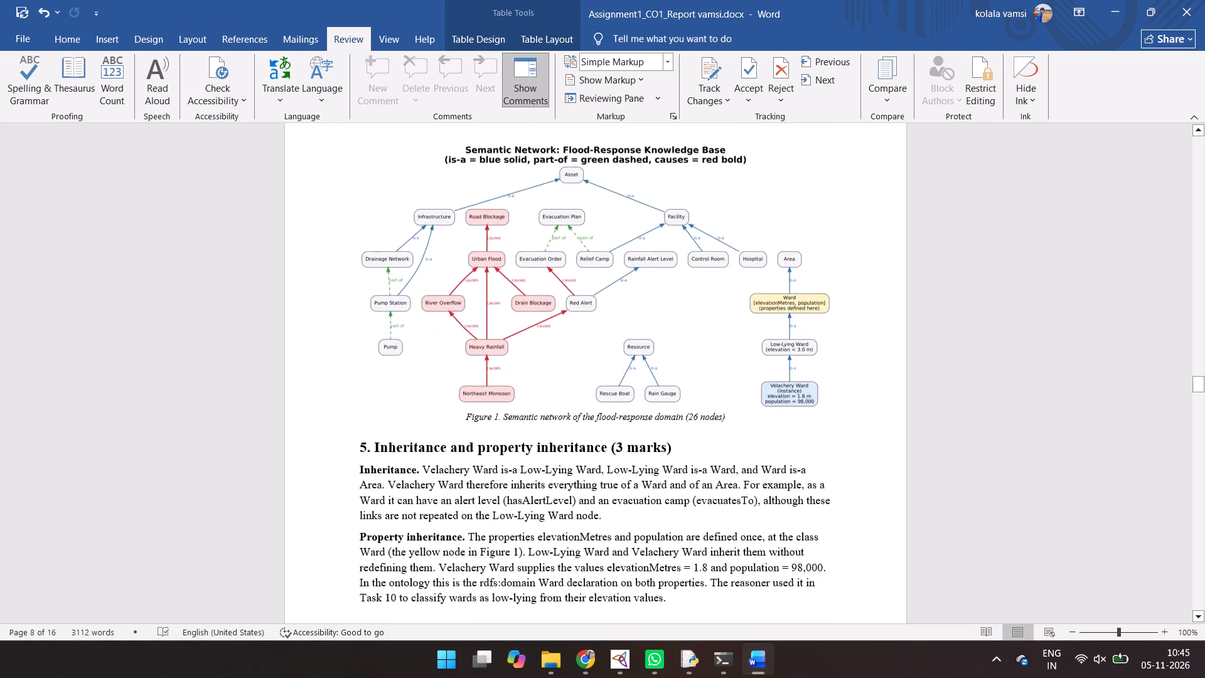
scroll(923, 406, "up", 3)
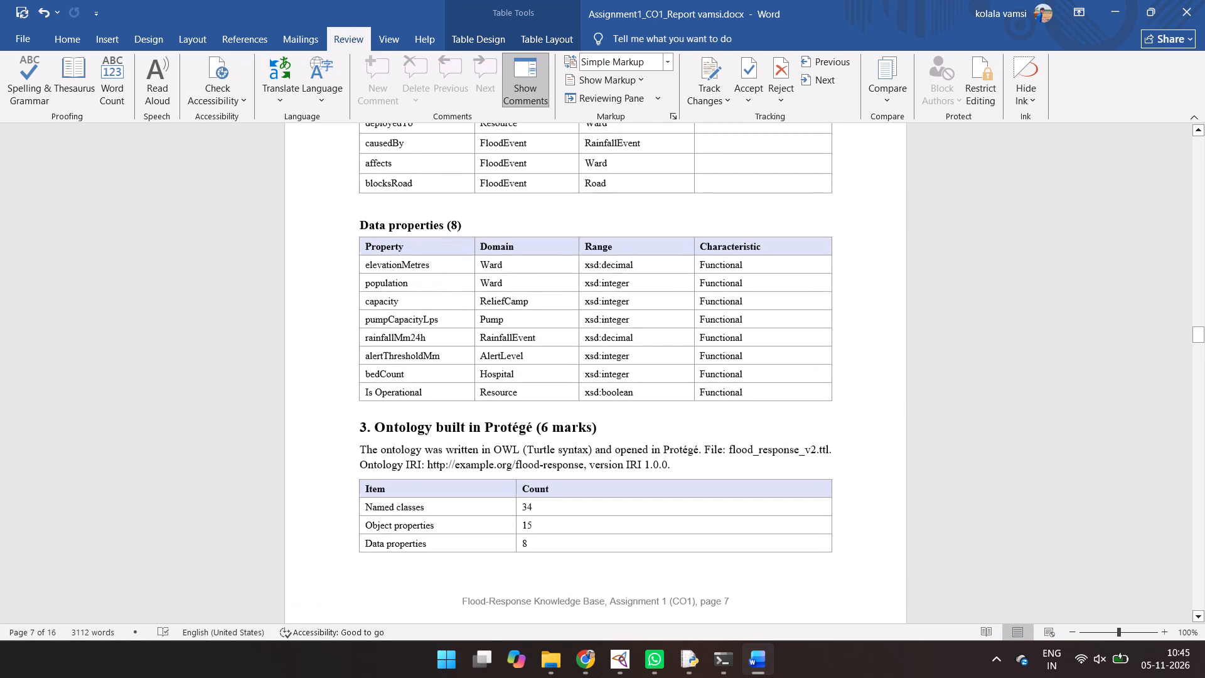
scroll(923, 406, "up", 4)
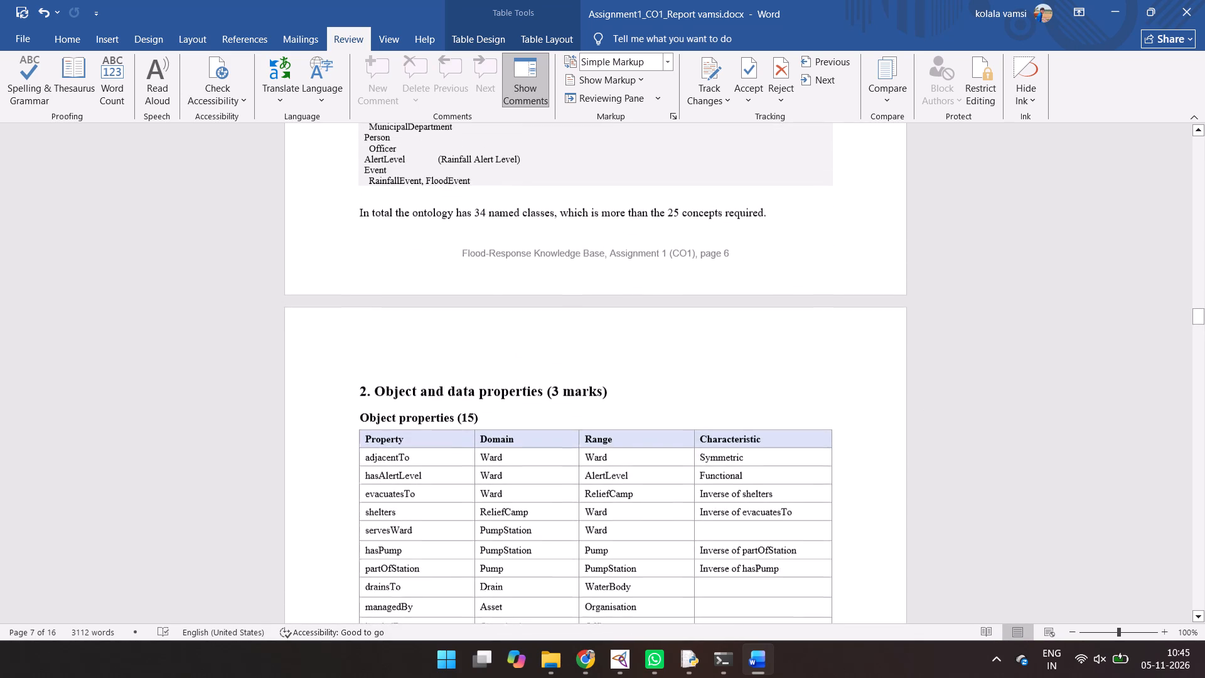
scroll(923, 406, "up", 2)
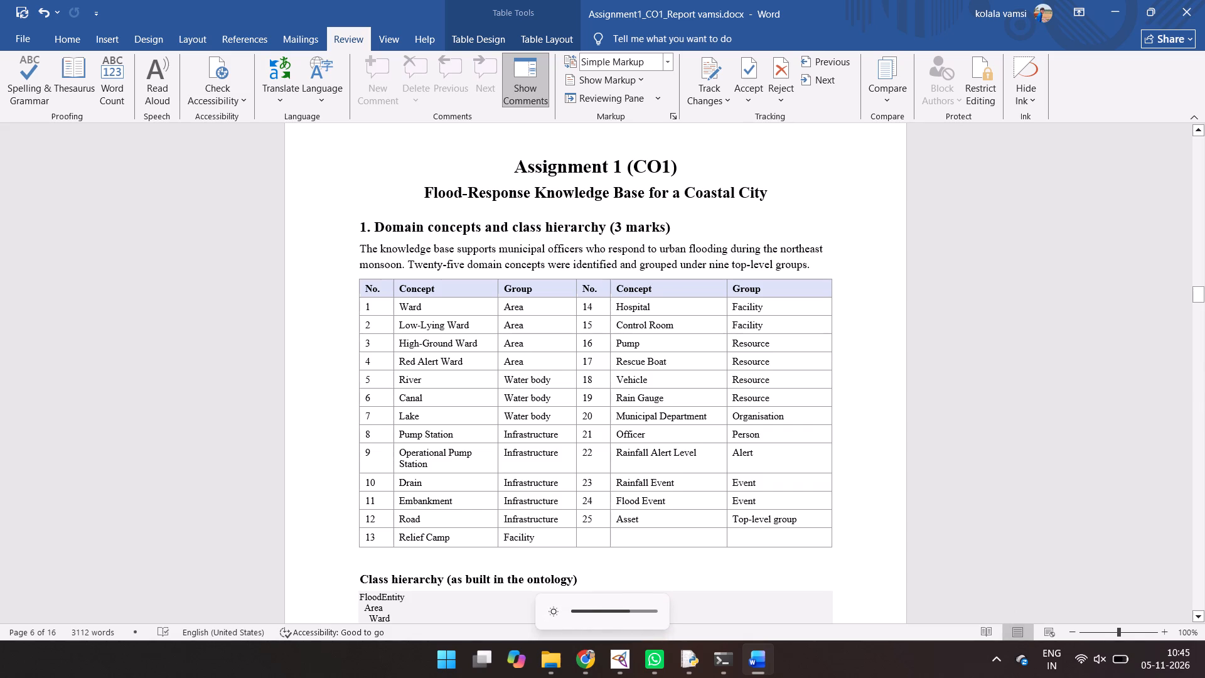
scroll(530, 438, "down", 1)
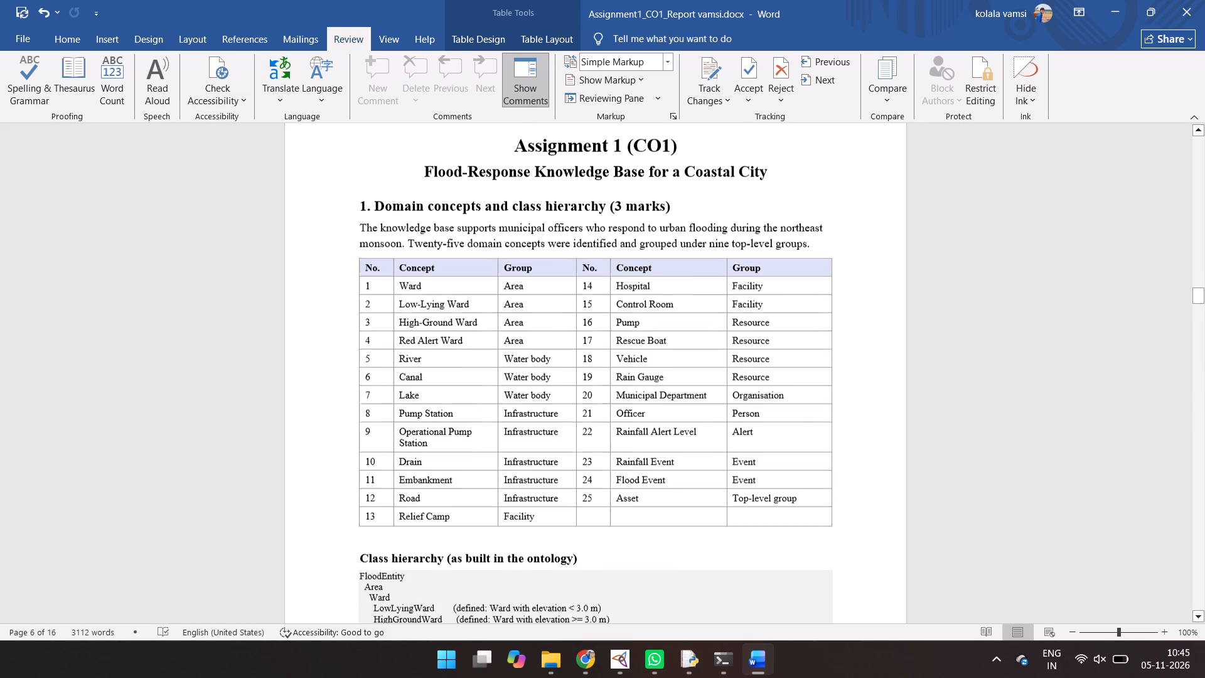
scroll(530, 438, "down", 6)
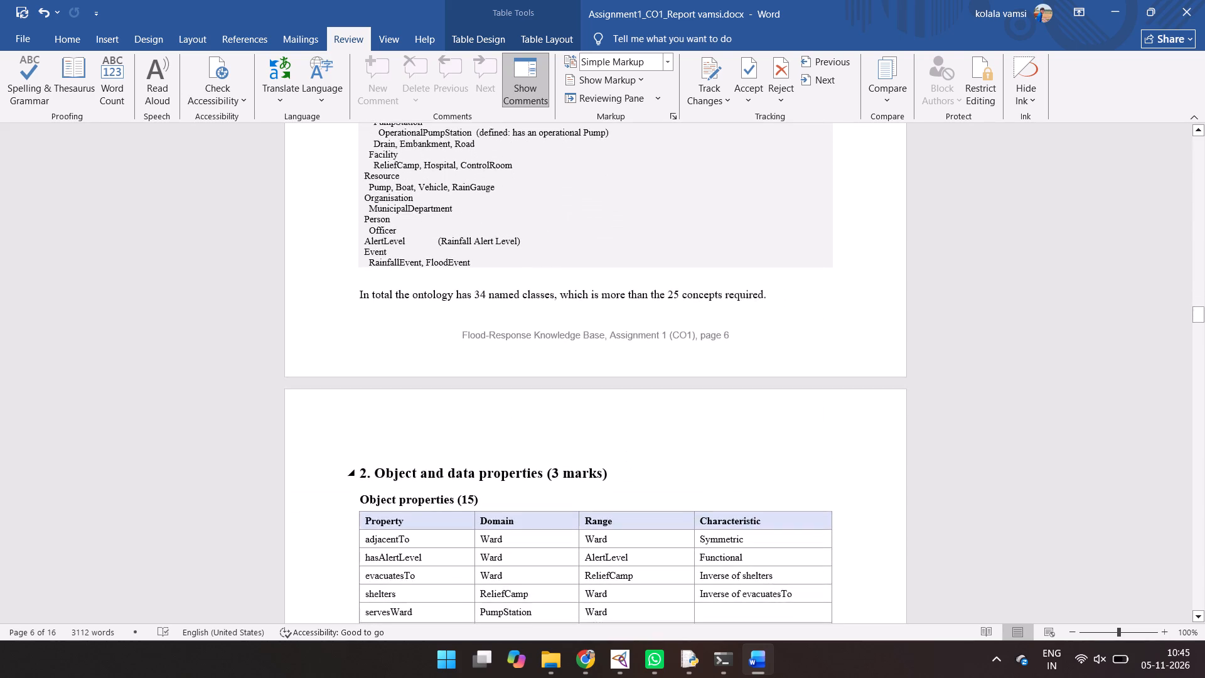
Examine the rest of the report for spelling underlines, from the object and data properties tables through the section 12 critique.
scroll(530, 438, "down", 7)
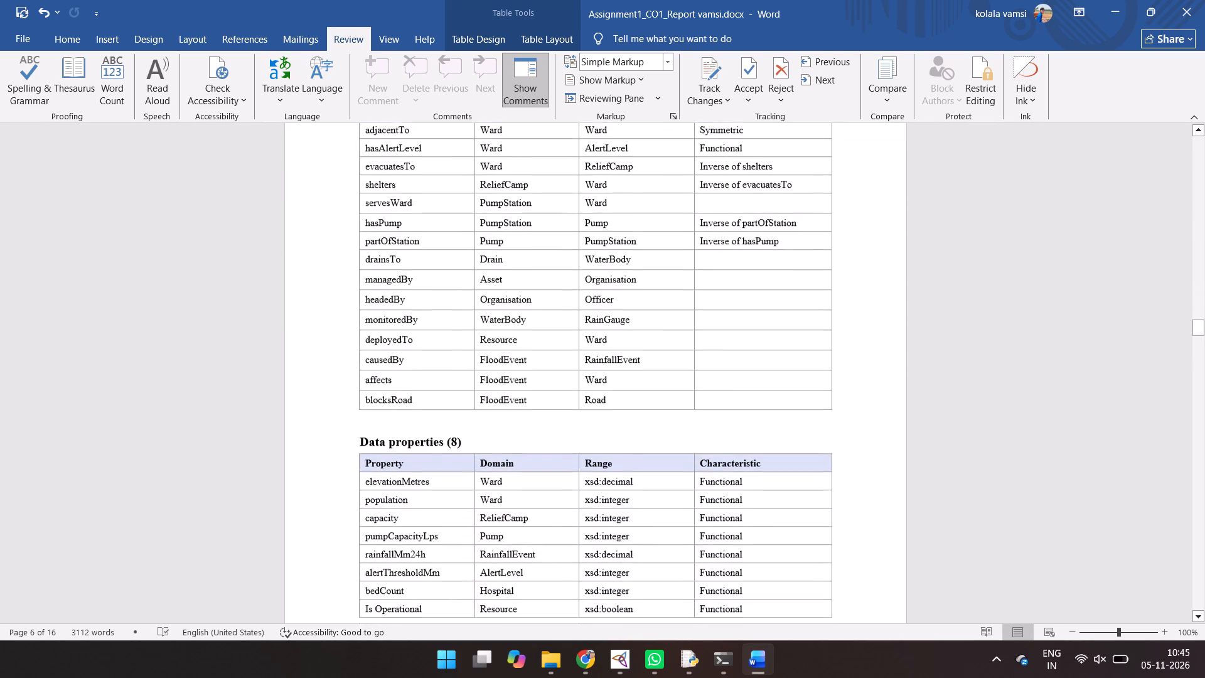
scroll(530, 438, "down", 9)
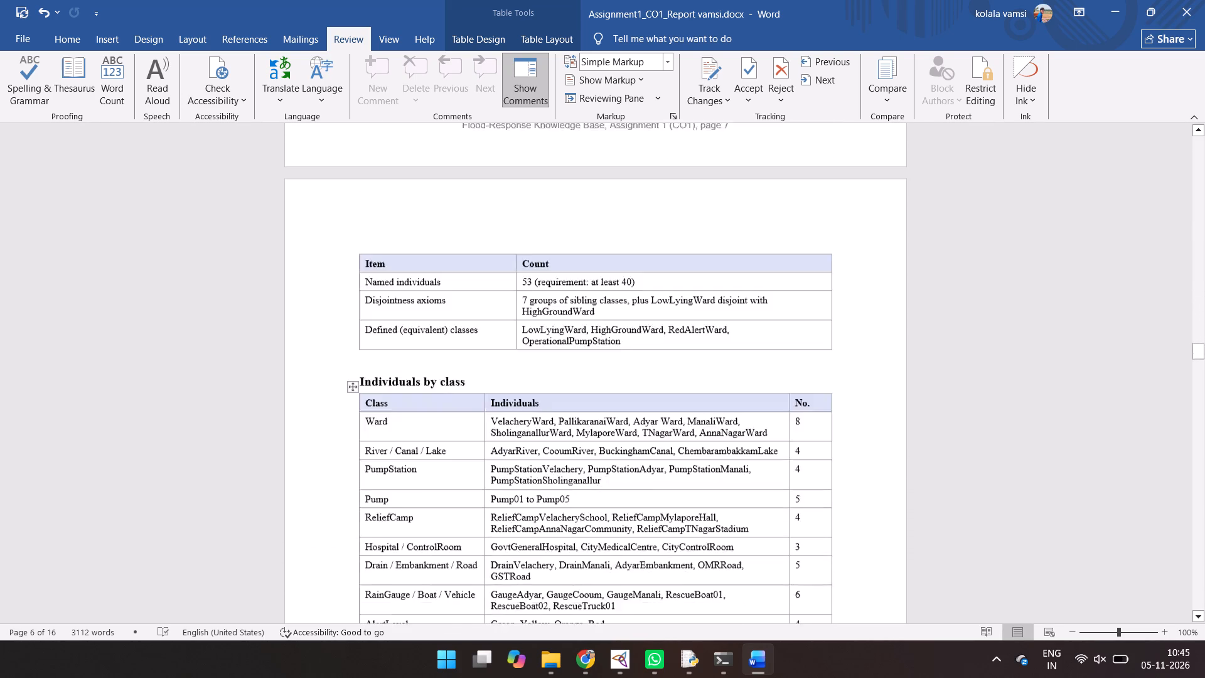
scroll(530, 438, "down", 8)
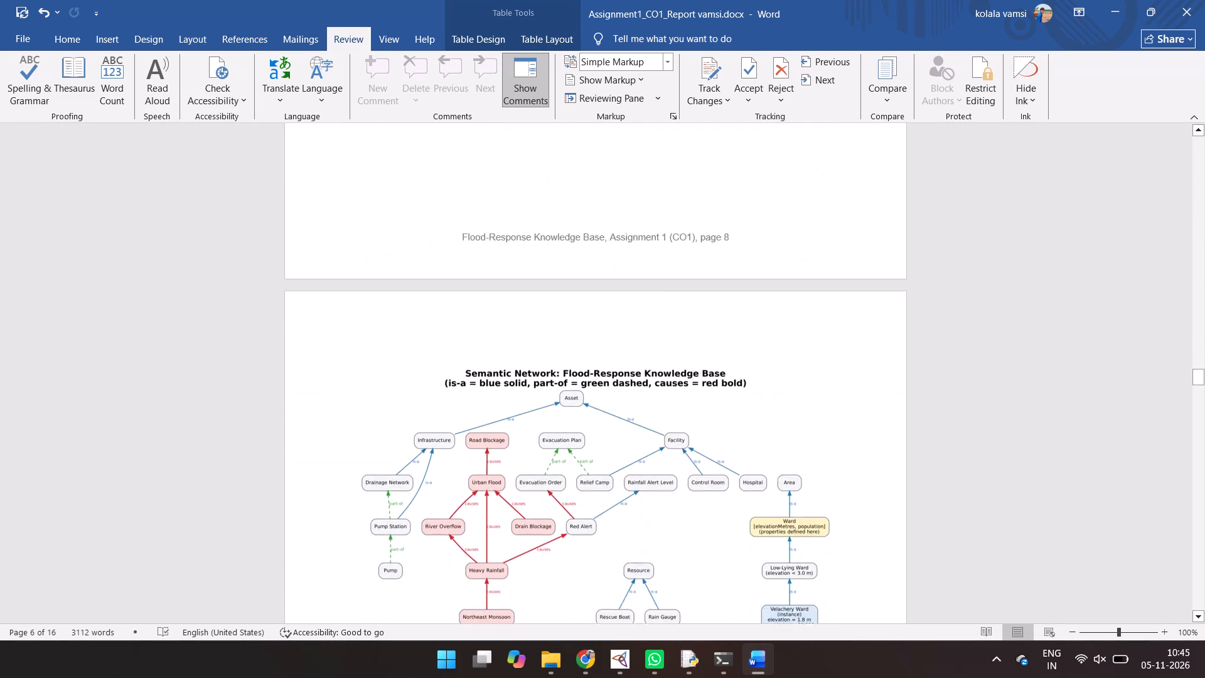
scroll(530, 438, "down", 8)
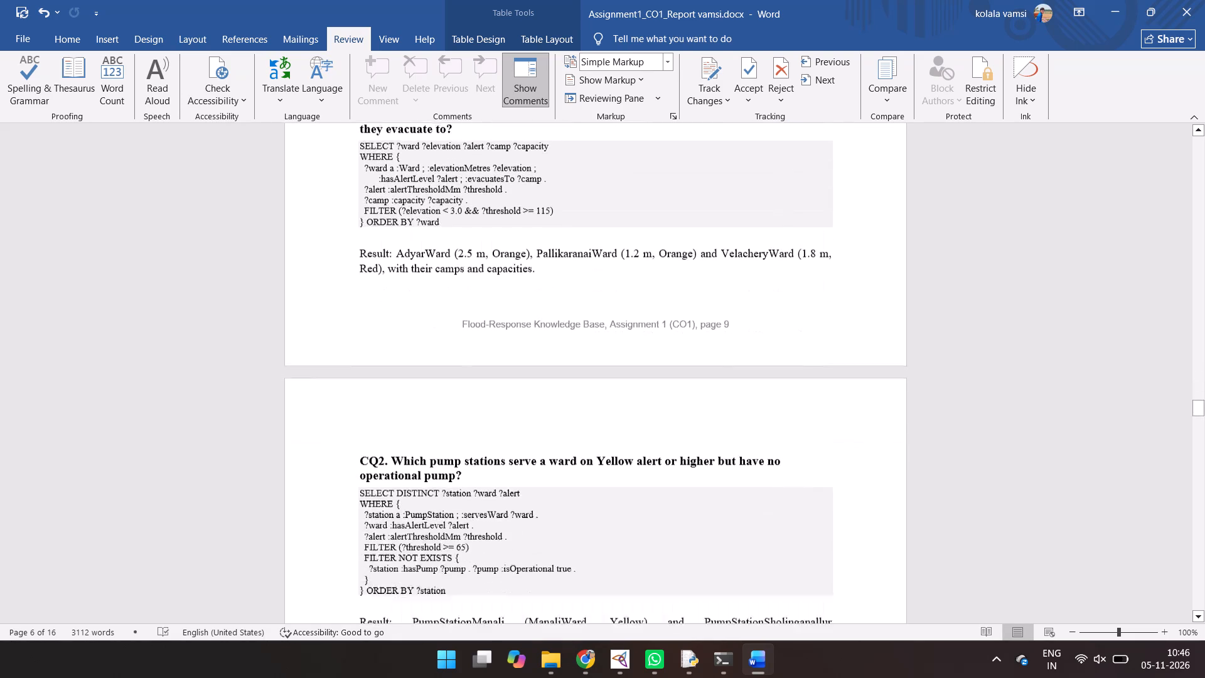
scroll(530, 438, "down", 8)
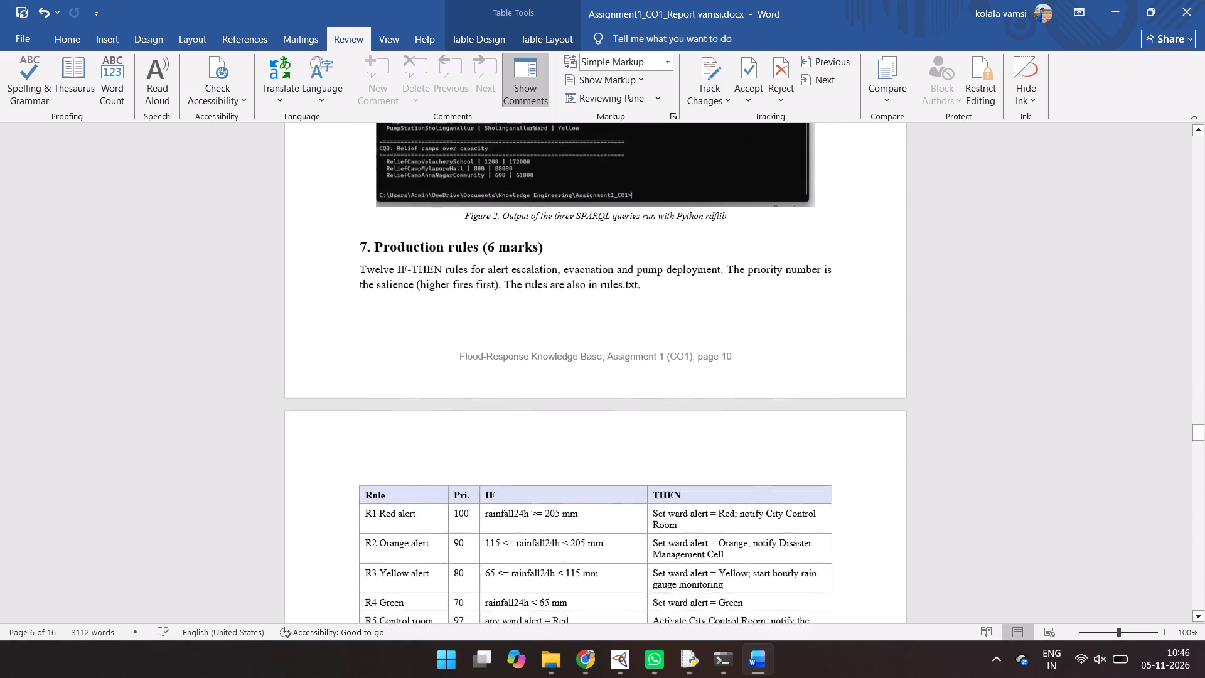
scroll(530, 438, "down", 8)
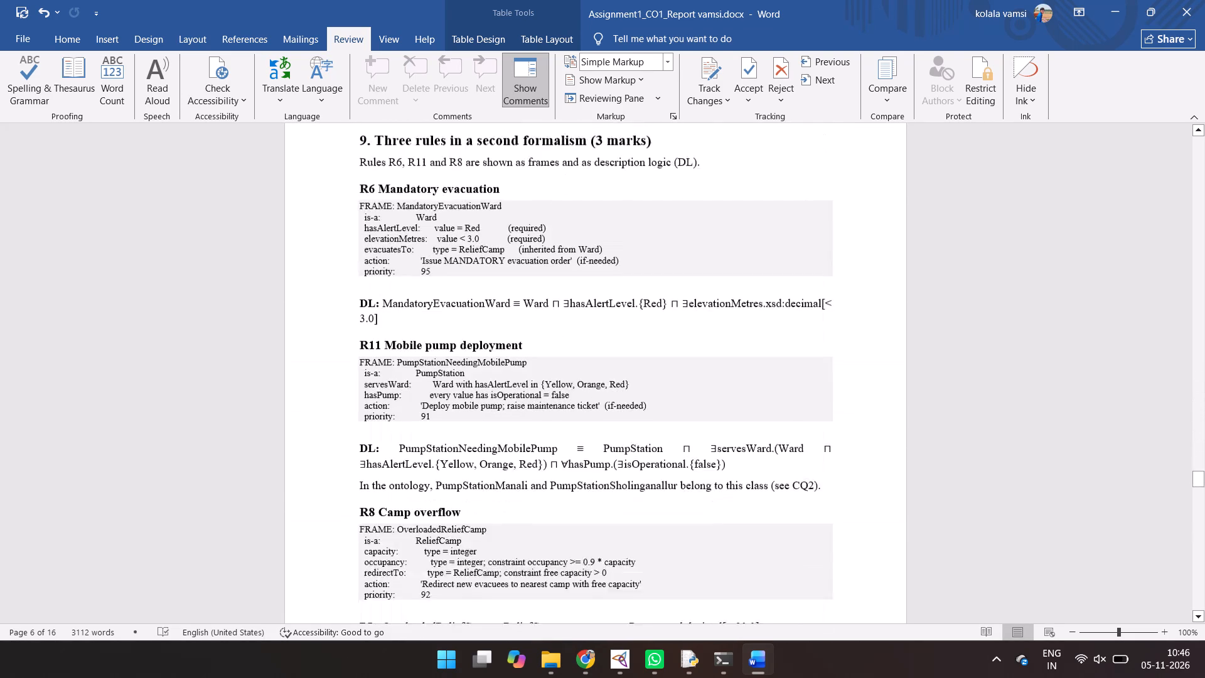
scroll(530, 438, "down", 8)
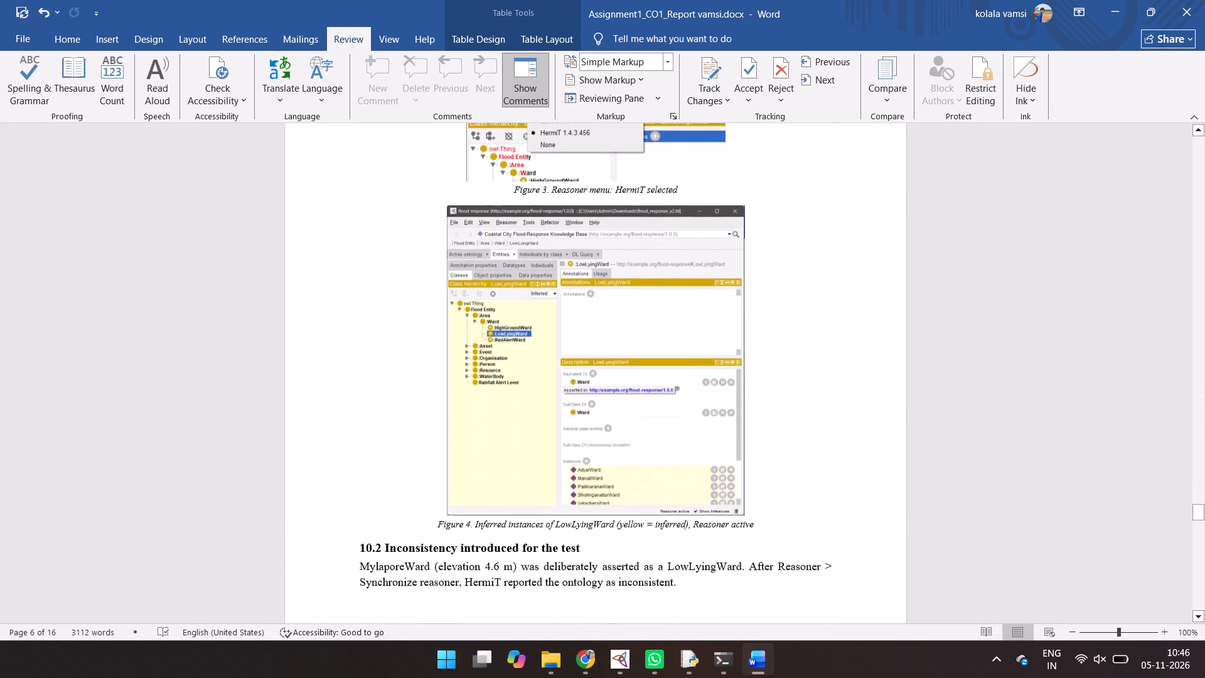
scroll(530, 438, "down", 7)
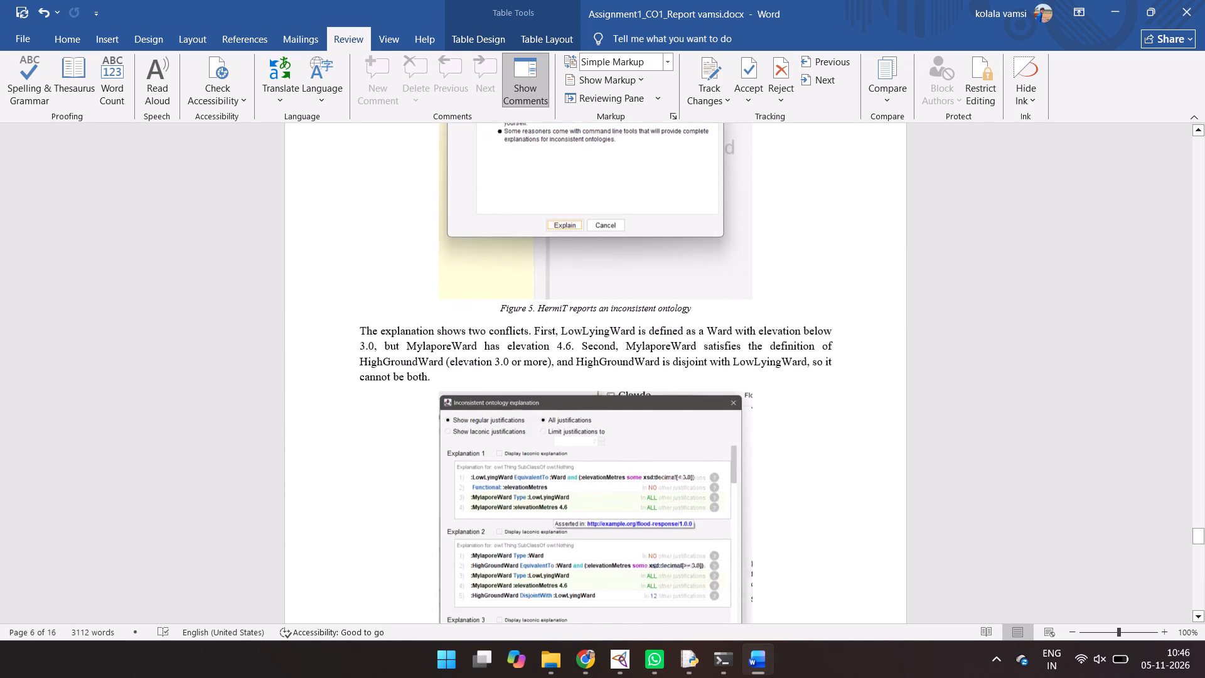
scroll(530, 438, "down", 8)
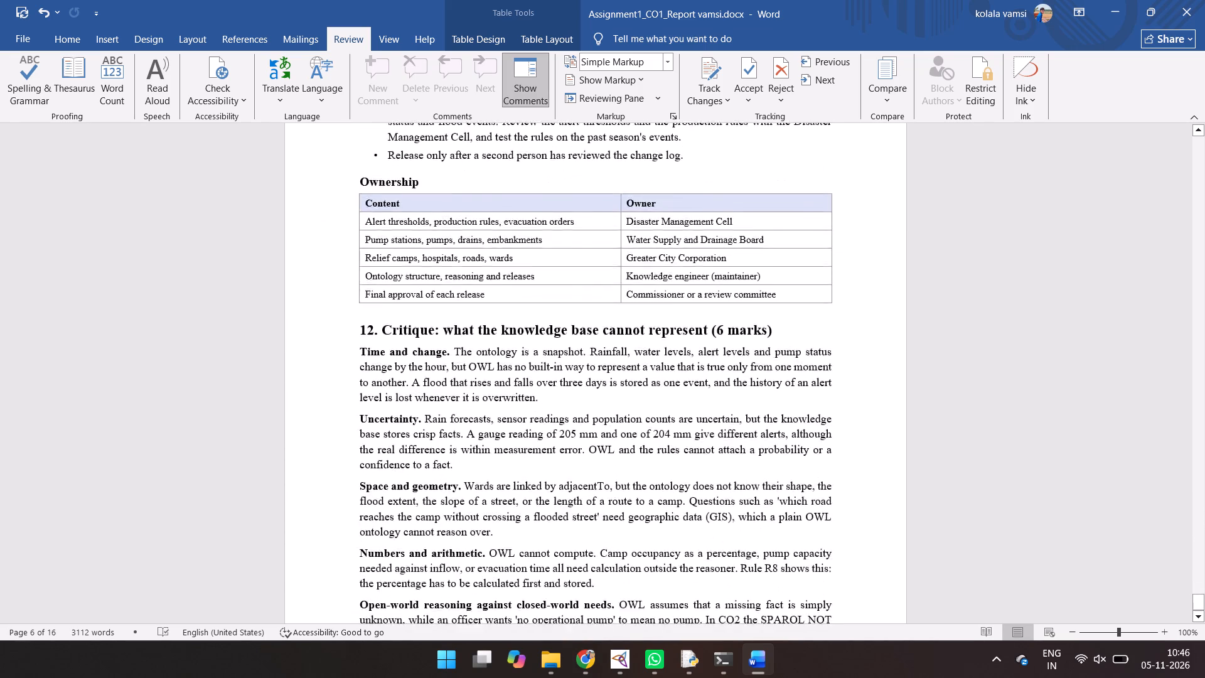
scroll(530, 438, "down", 7)
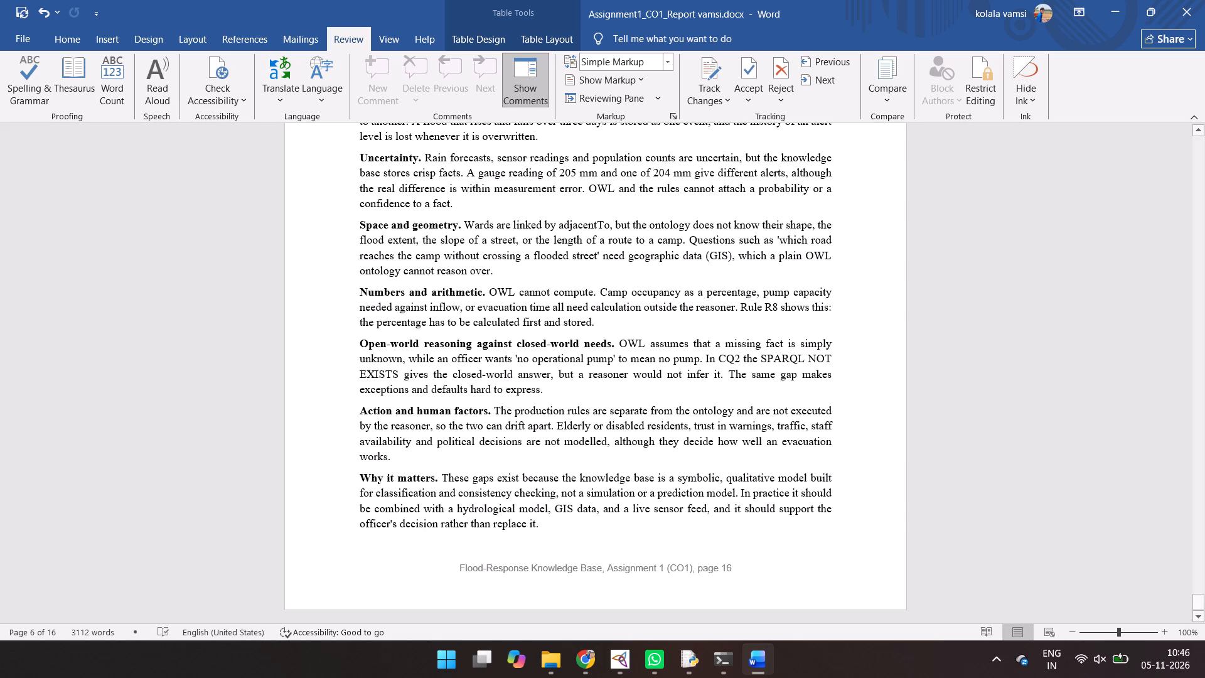
Review the report backwards from the critique to the cover page and check the assignment details table there.
right_click(624, 418)
scroll(624, 418, "up", 1)
scroll(409, 151, "up", 4)
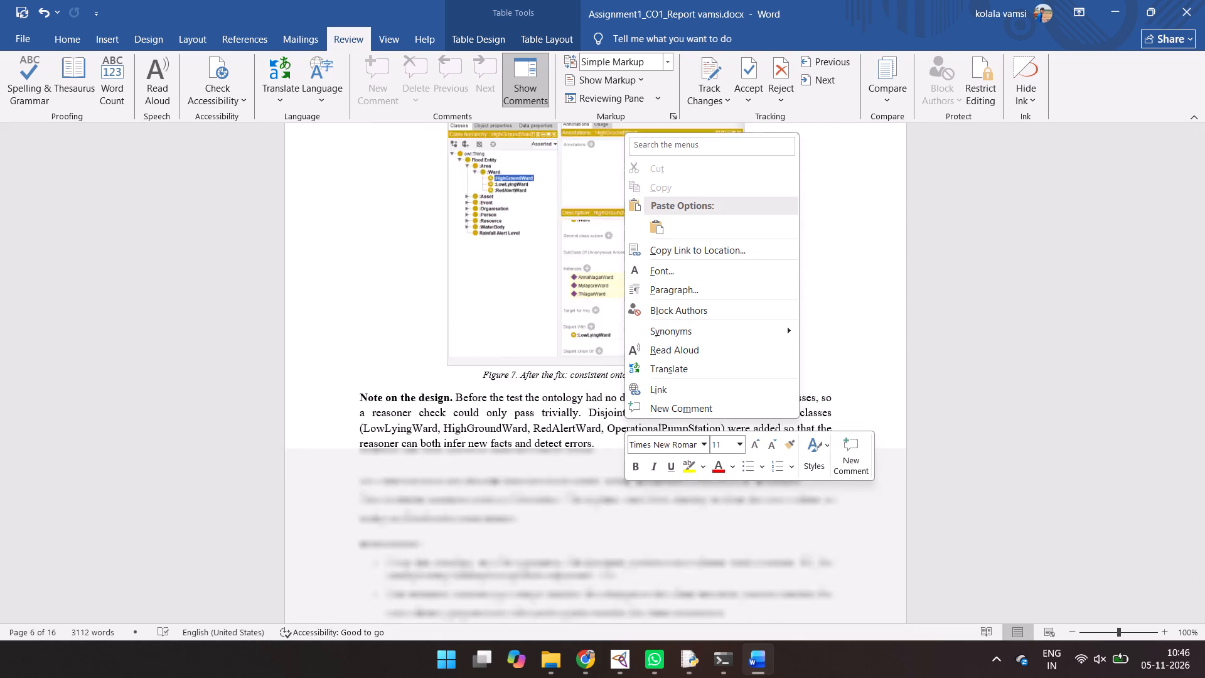
scroll(409, 151, "up", 5)
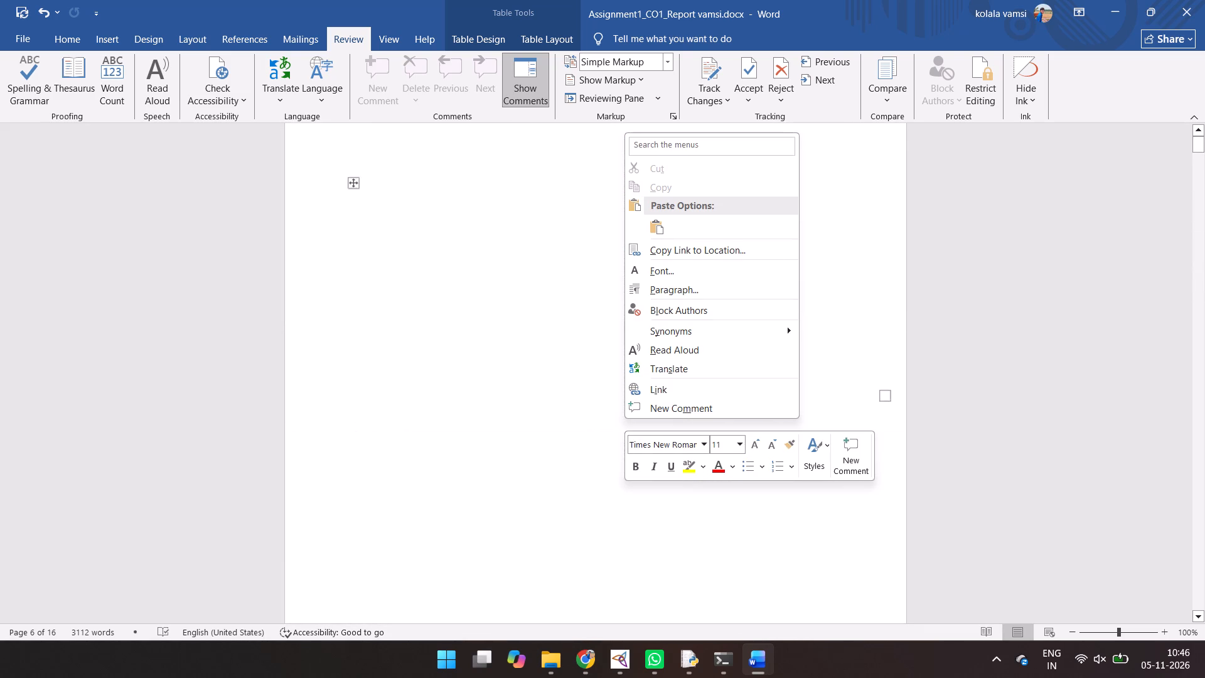
scroll(409, 151, "up", 3)
left_click(442, 233)
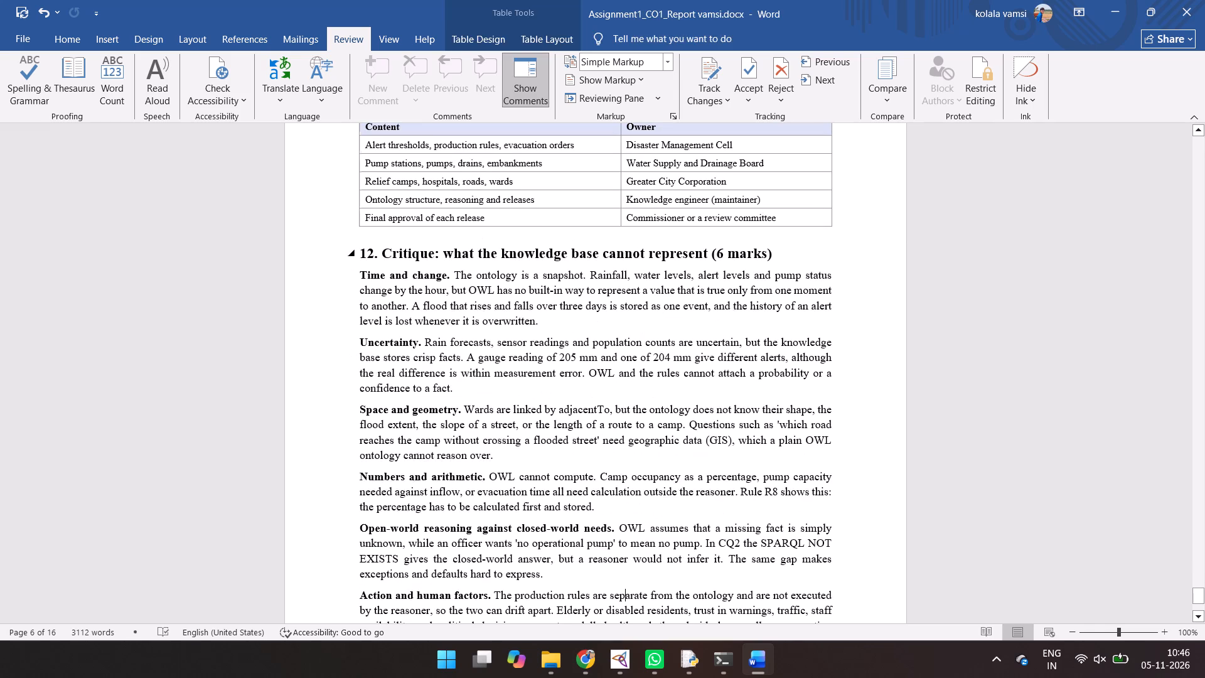
scroll(509, 288, "up", 2)
scroll(515, 370, "up", 2)
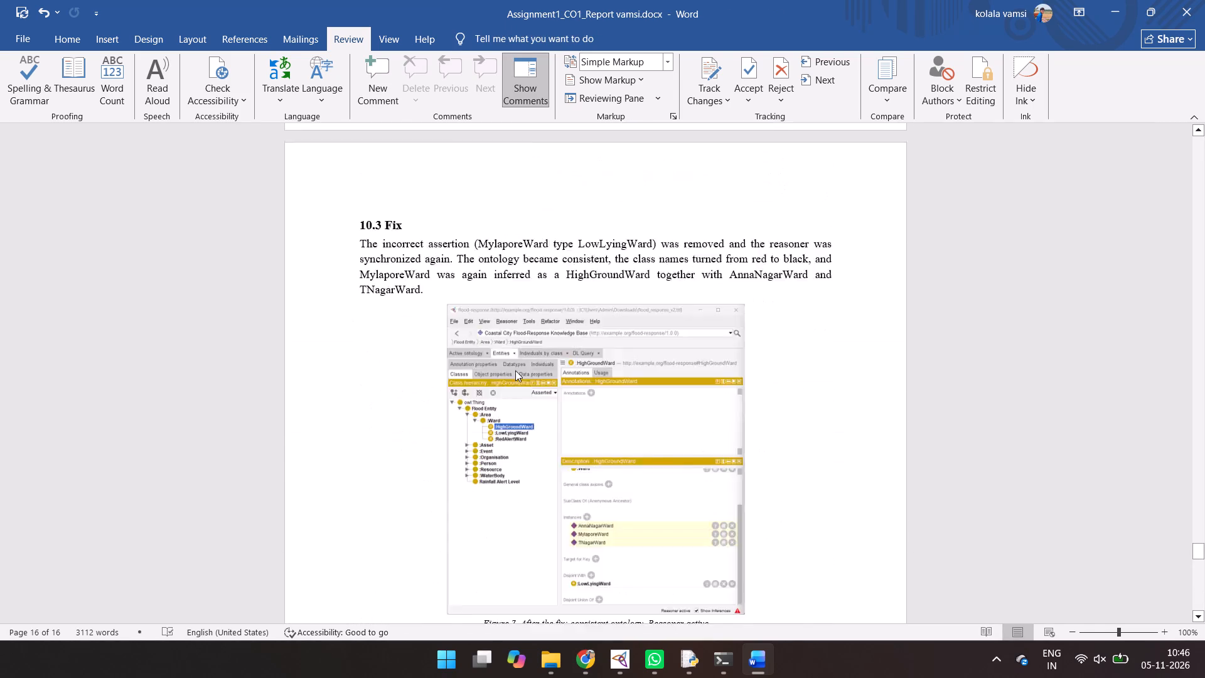
scroll(515, 370, "up", 2)
scroll(515, 370, "down", 3)
scroll(515, 370, "up", 18)
right_click(515, 370)
scroll(515, 370, "up", 1)
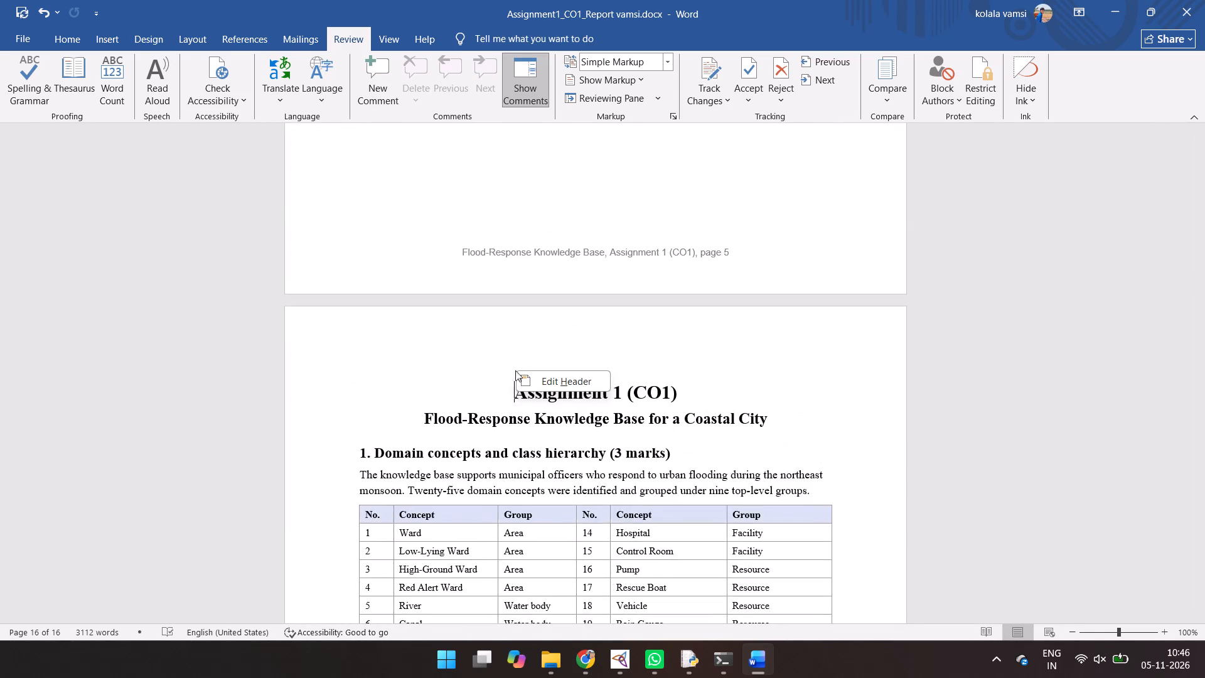
scroll(515, 370, "up", 17)
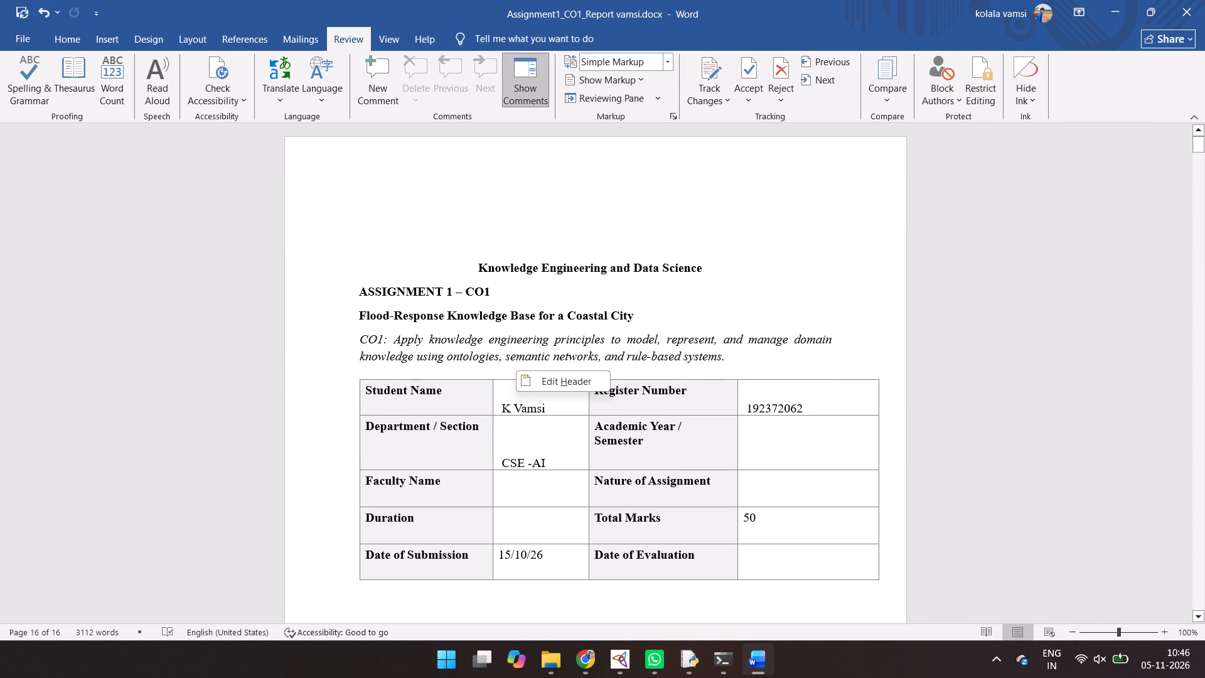
scroll(515, 370, "up", 3)
left_click(526, 495)
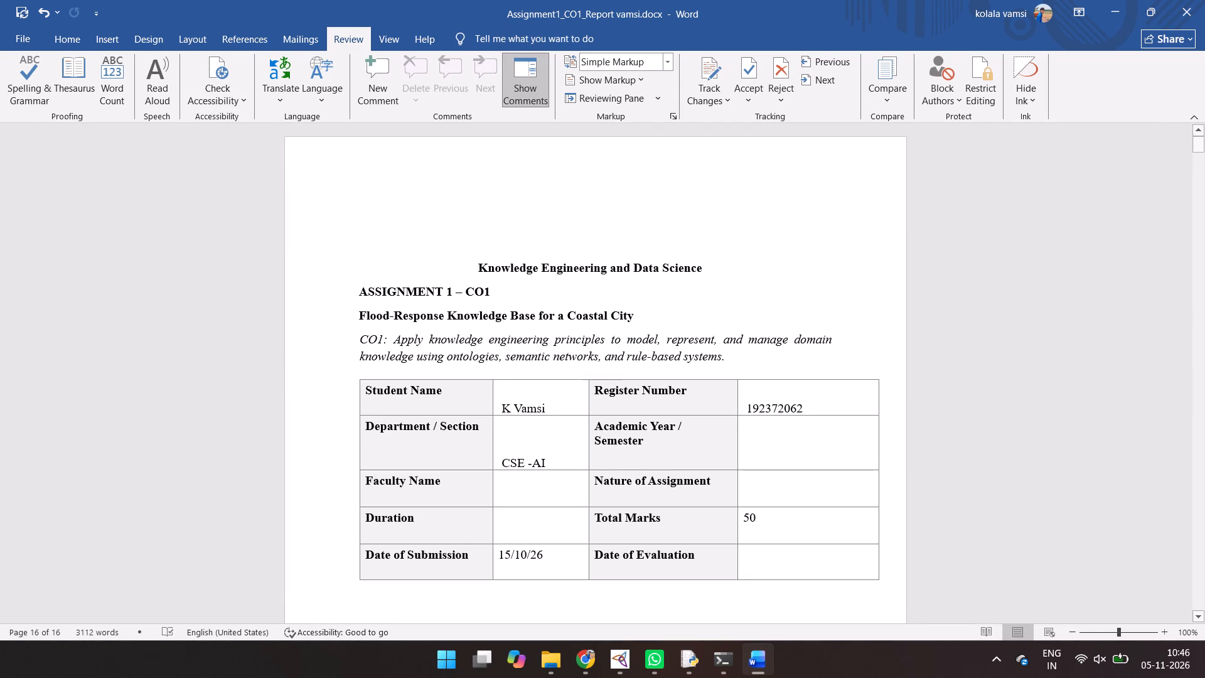
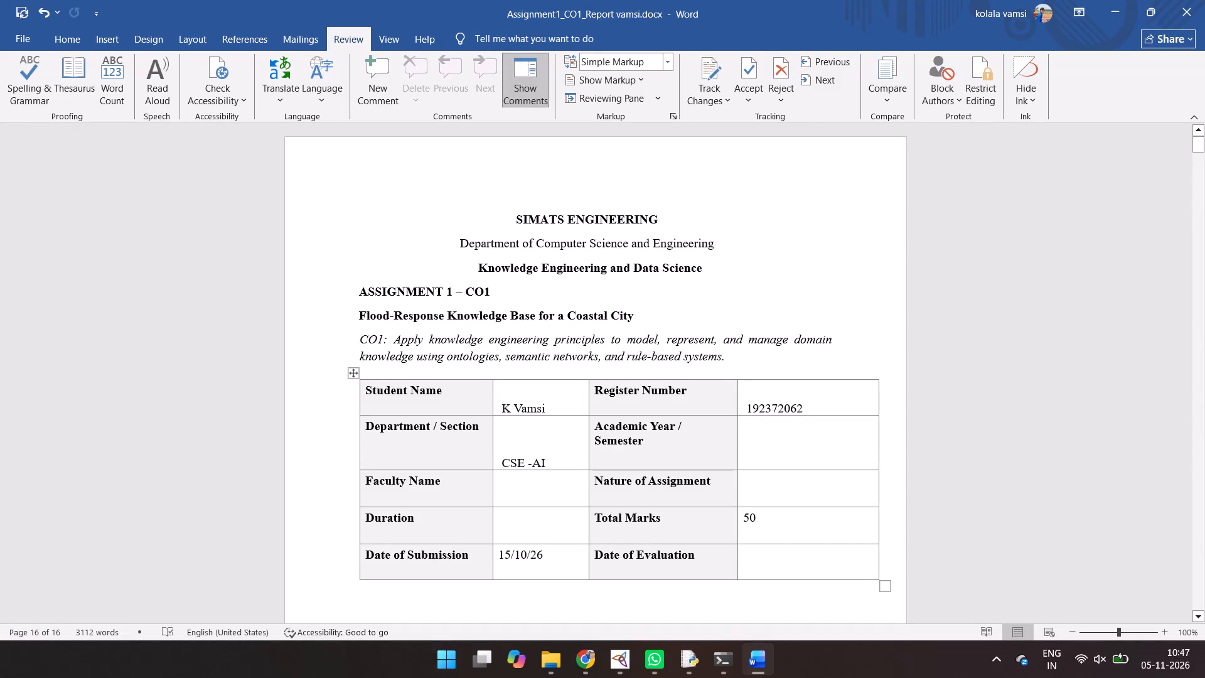
Switch to Chrome and close the two front-page PDF tabs, the ChatGPT tab and the Claude tab.
left_click(533, 500)
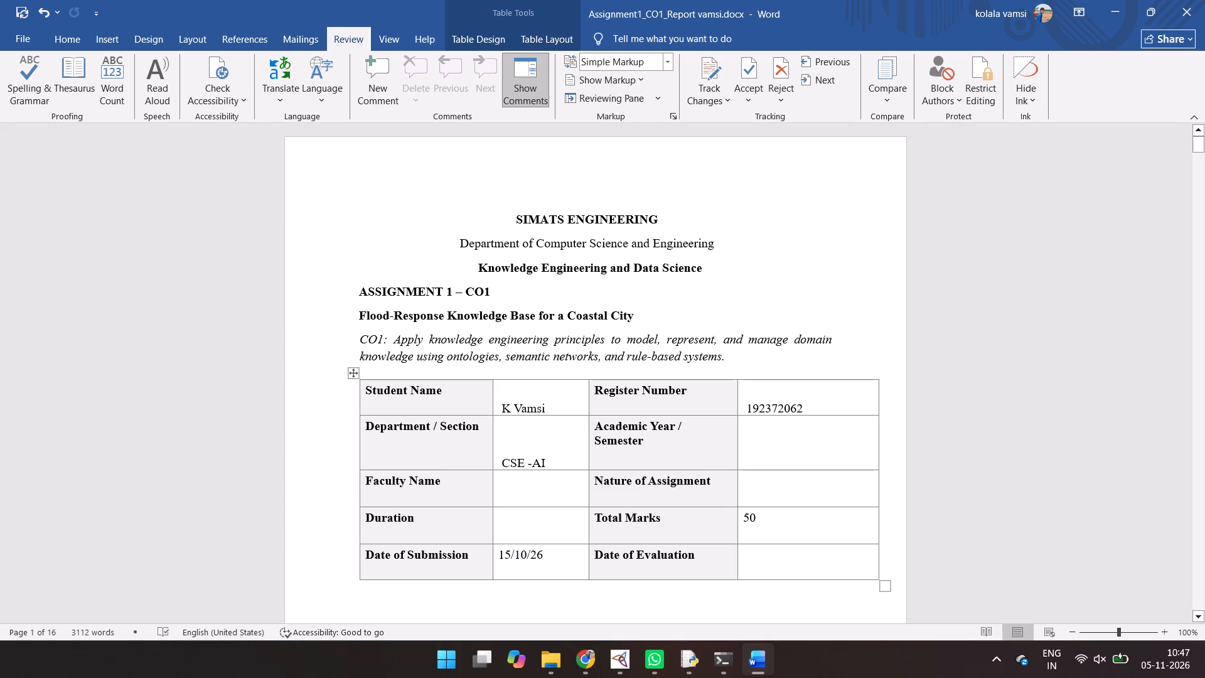
left_click(586, 662)
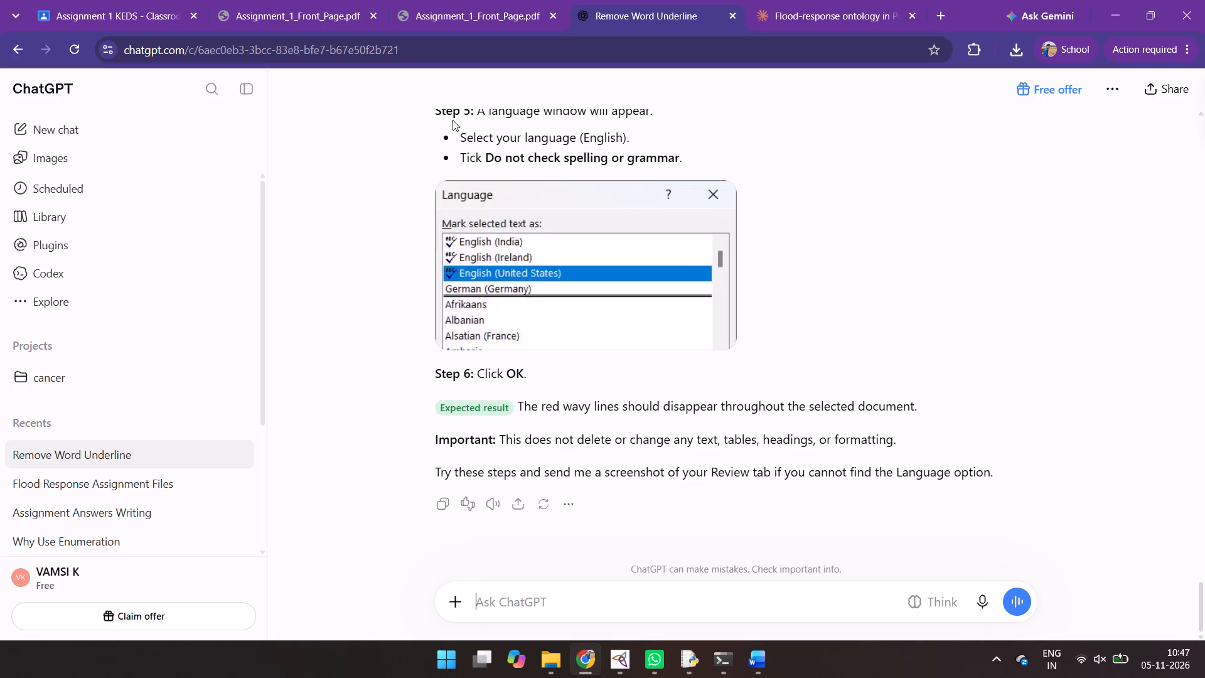
left_click(443, 23)
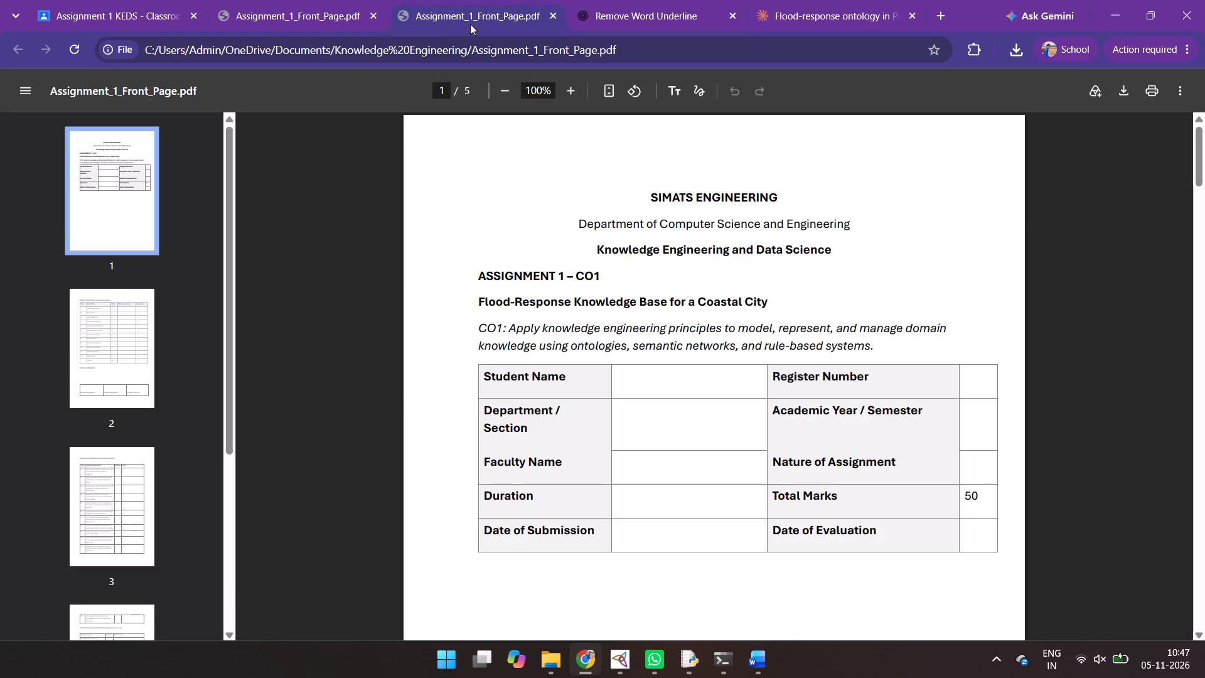
left_click(555, 14)
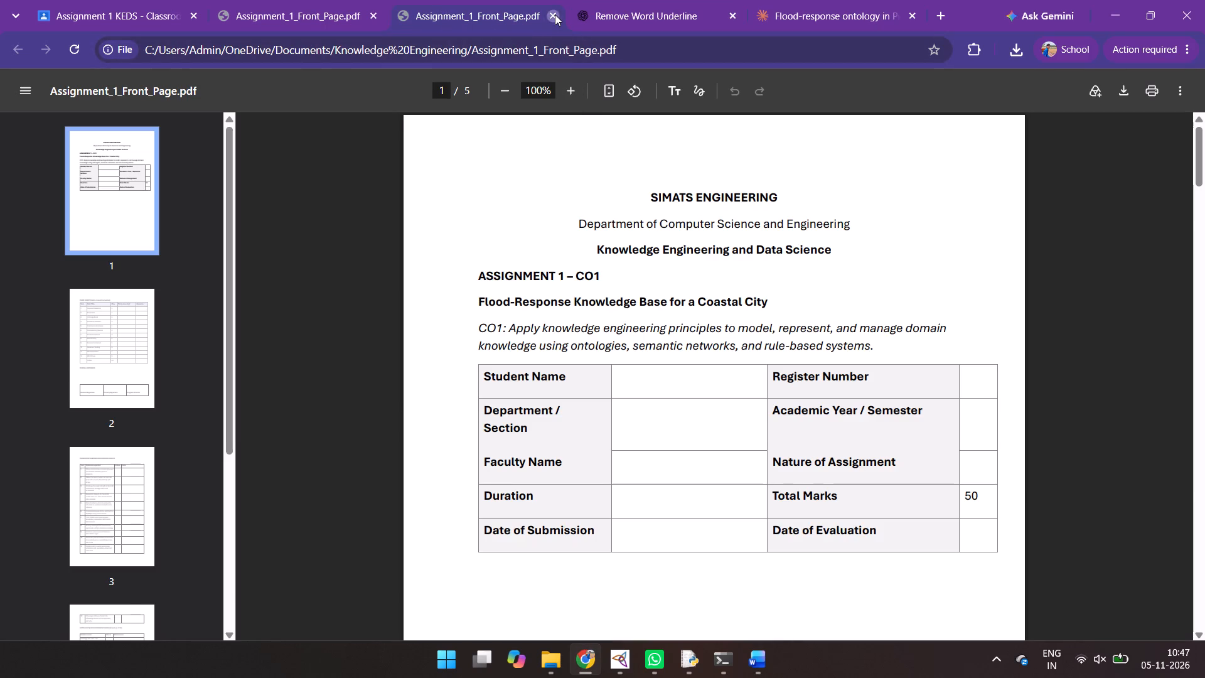
left_click(555, 14)
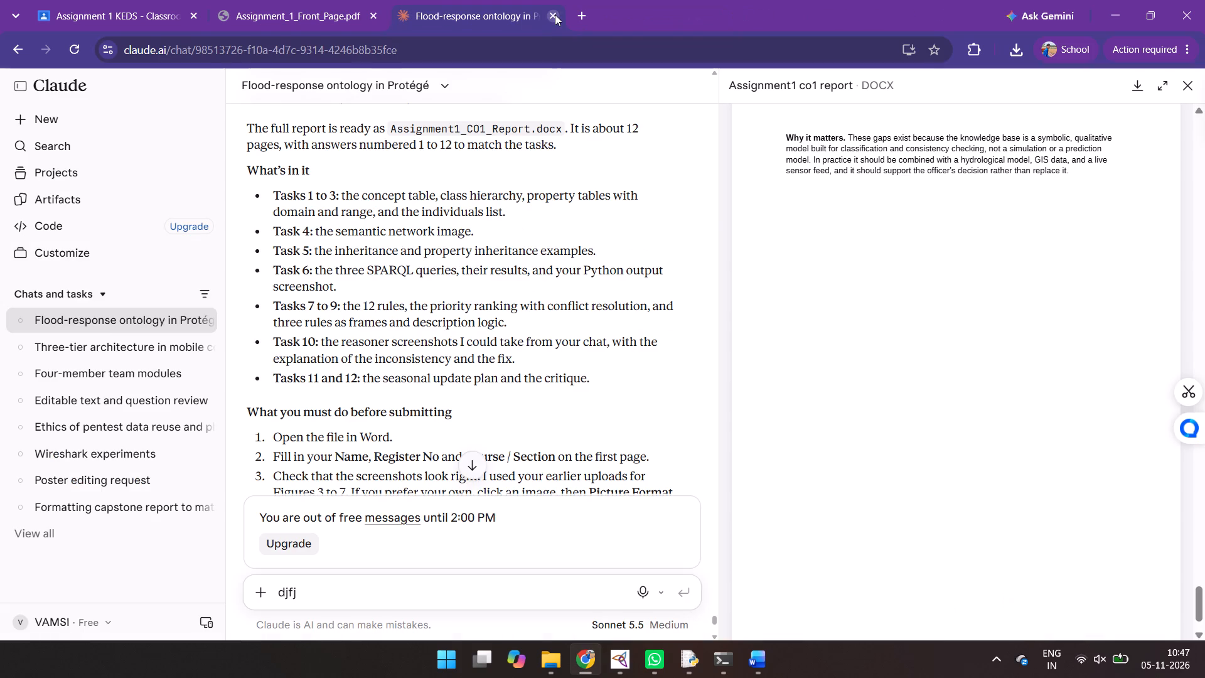
left_click(555, 14)
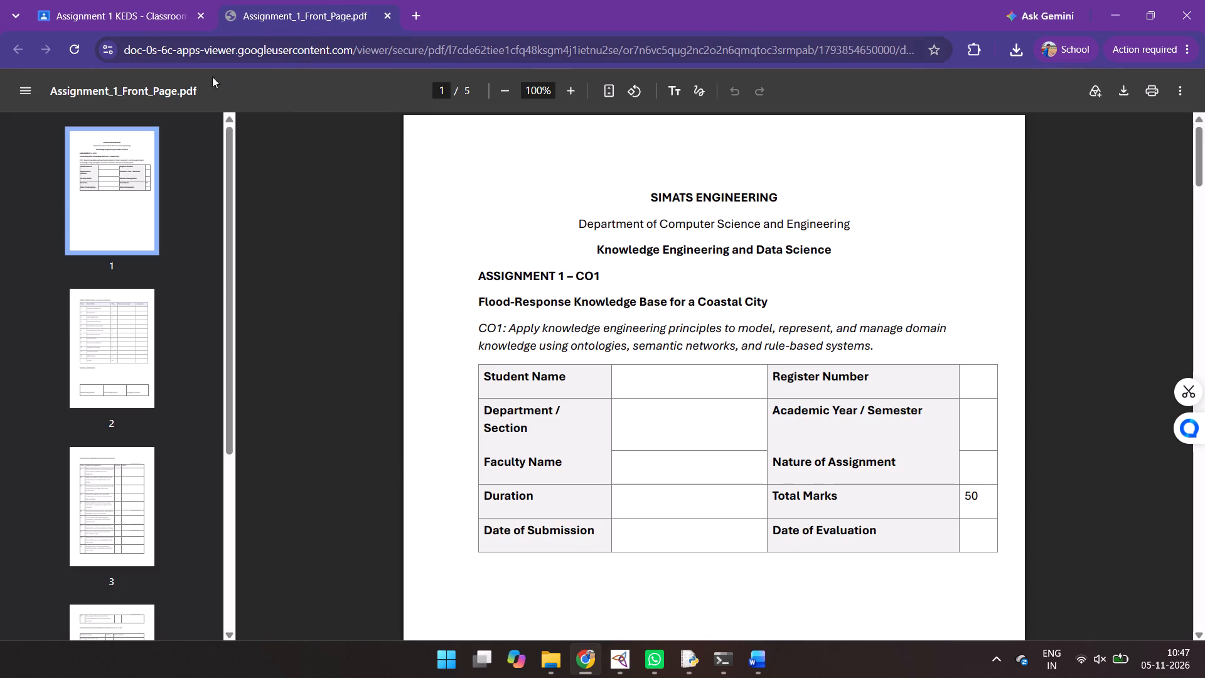
left_click(384, 16)
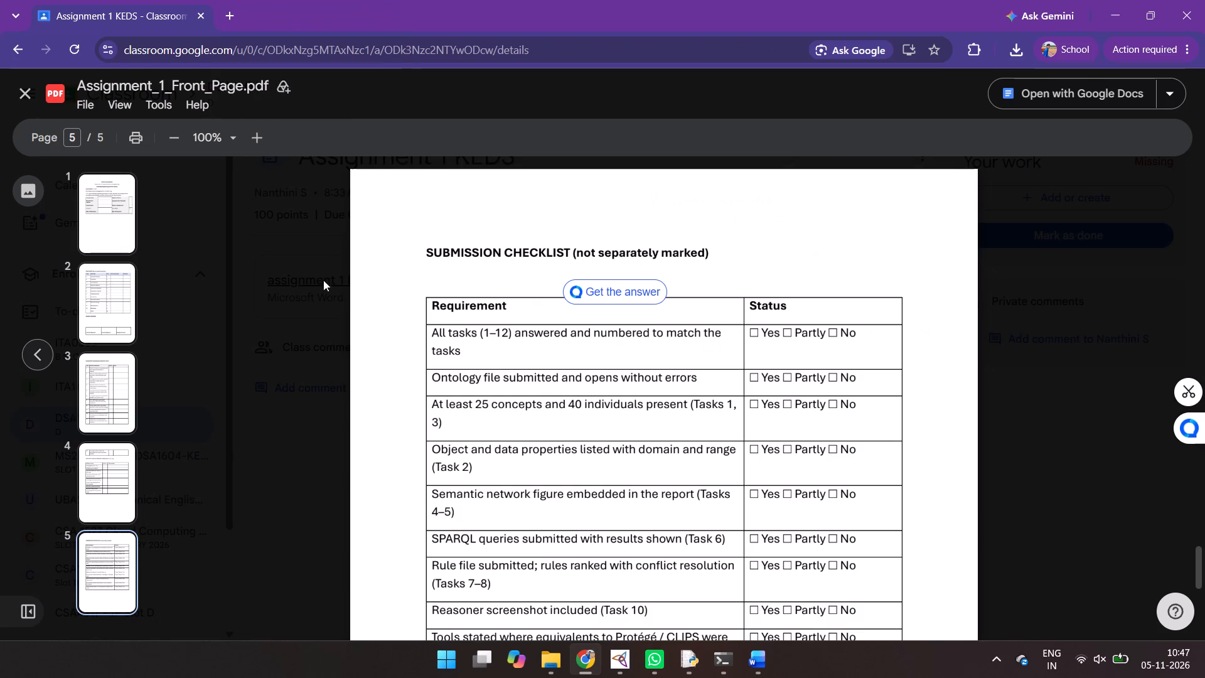
Close the front-page PDF preview in Classroom and look up the teacher's name in the DSA1604 class stream.
left_click(15, 90)
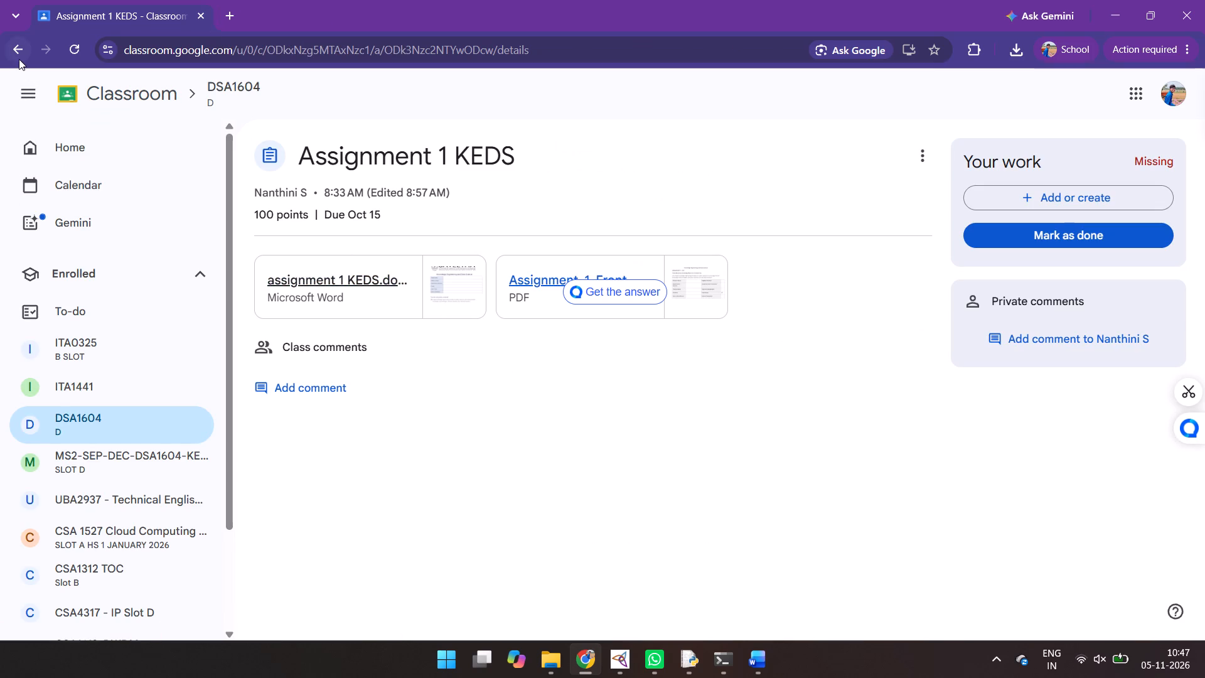
left_click(19, 59)
scroll(394, 296, "up", 2)
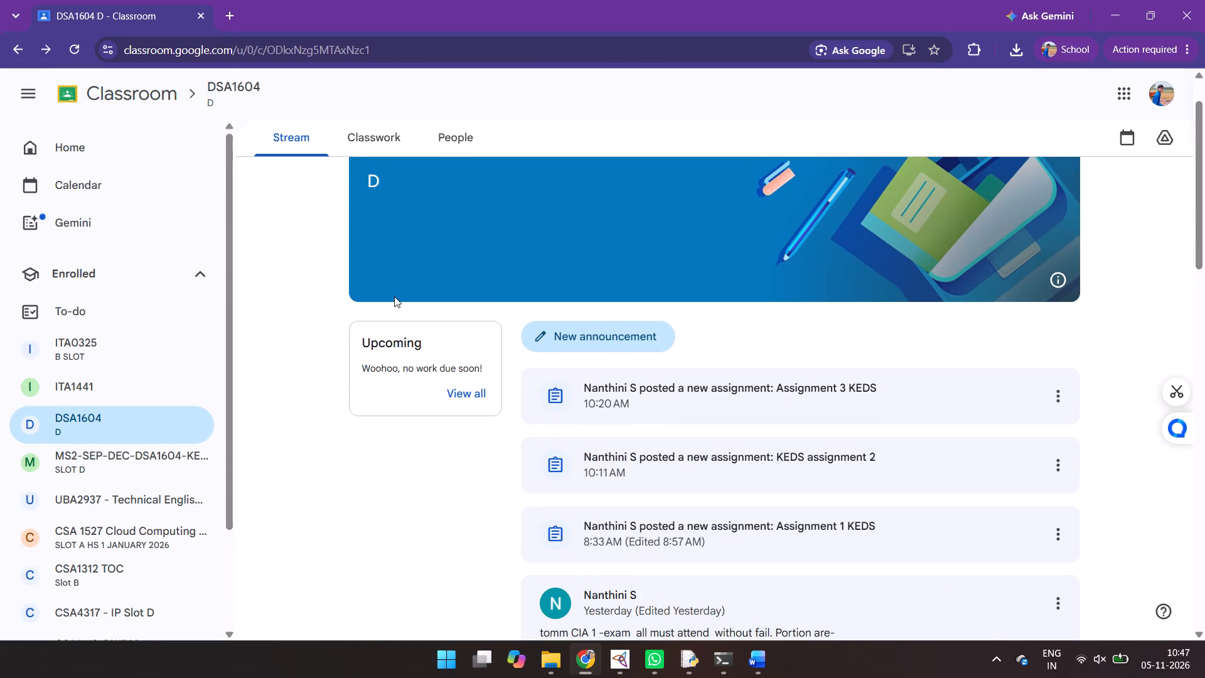
scroll(394, 296, "down", 1)
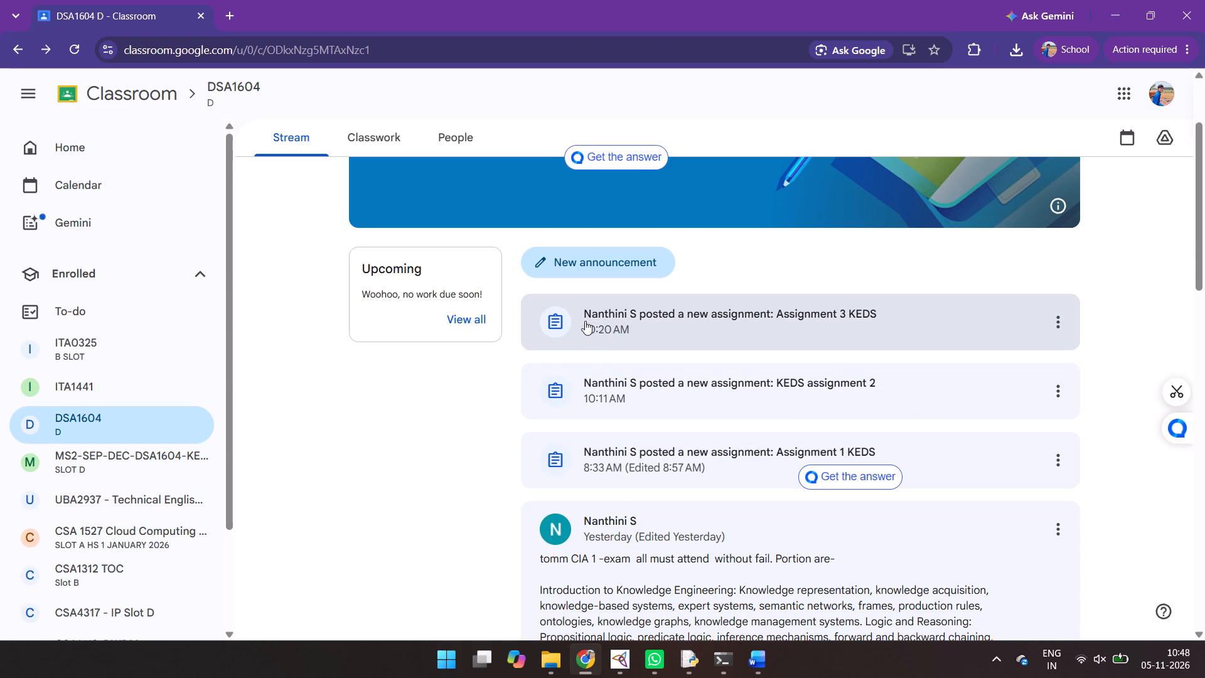
Back in the Word report, fill in Faculty Name on the cover page with the class teacher's name, prefixed "Dr.".
left_click(747, 653)
key("shift+d")
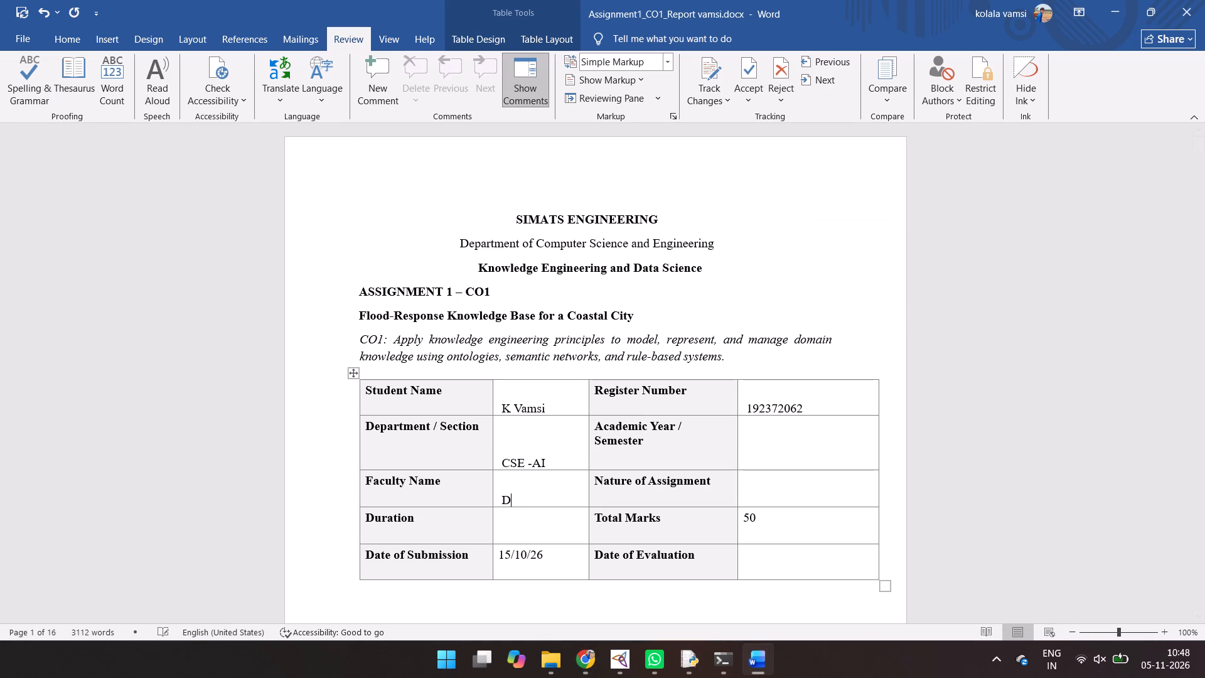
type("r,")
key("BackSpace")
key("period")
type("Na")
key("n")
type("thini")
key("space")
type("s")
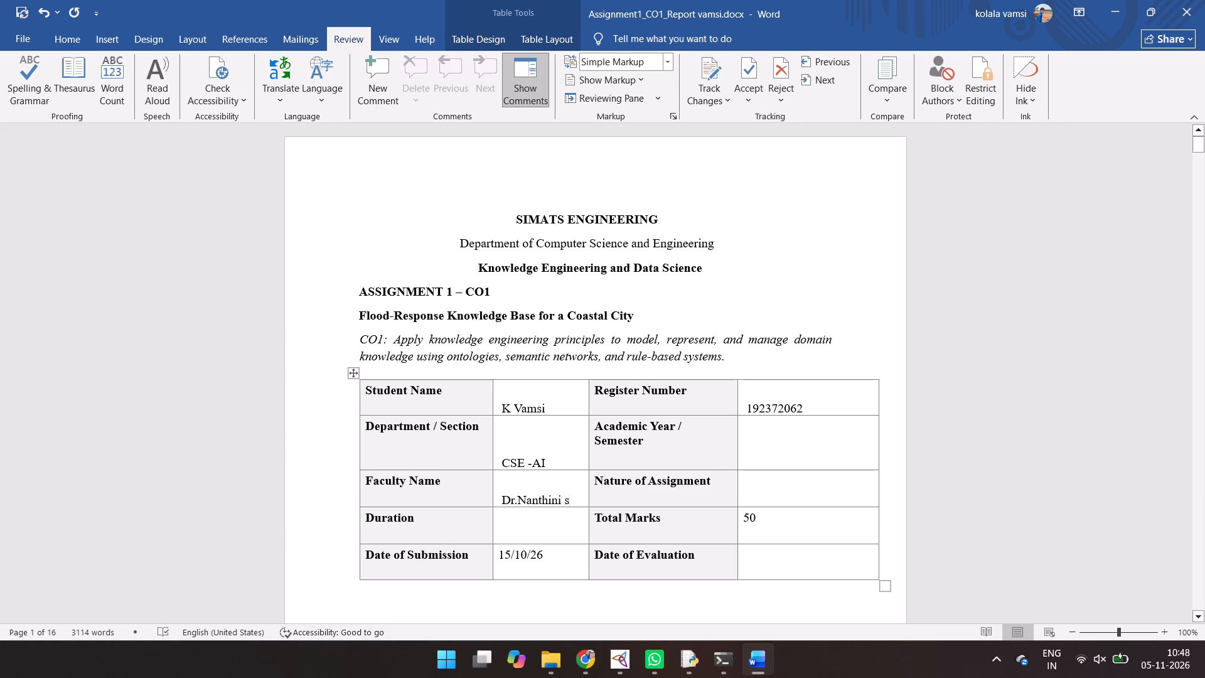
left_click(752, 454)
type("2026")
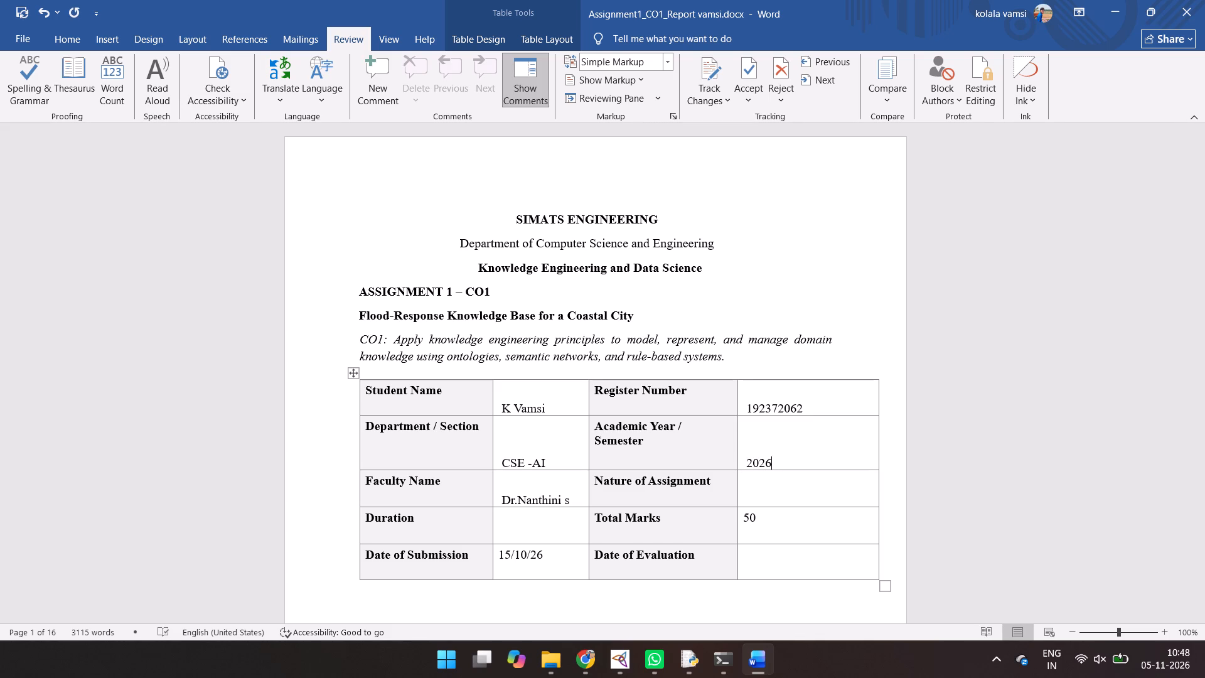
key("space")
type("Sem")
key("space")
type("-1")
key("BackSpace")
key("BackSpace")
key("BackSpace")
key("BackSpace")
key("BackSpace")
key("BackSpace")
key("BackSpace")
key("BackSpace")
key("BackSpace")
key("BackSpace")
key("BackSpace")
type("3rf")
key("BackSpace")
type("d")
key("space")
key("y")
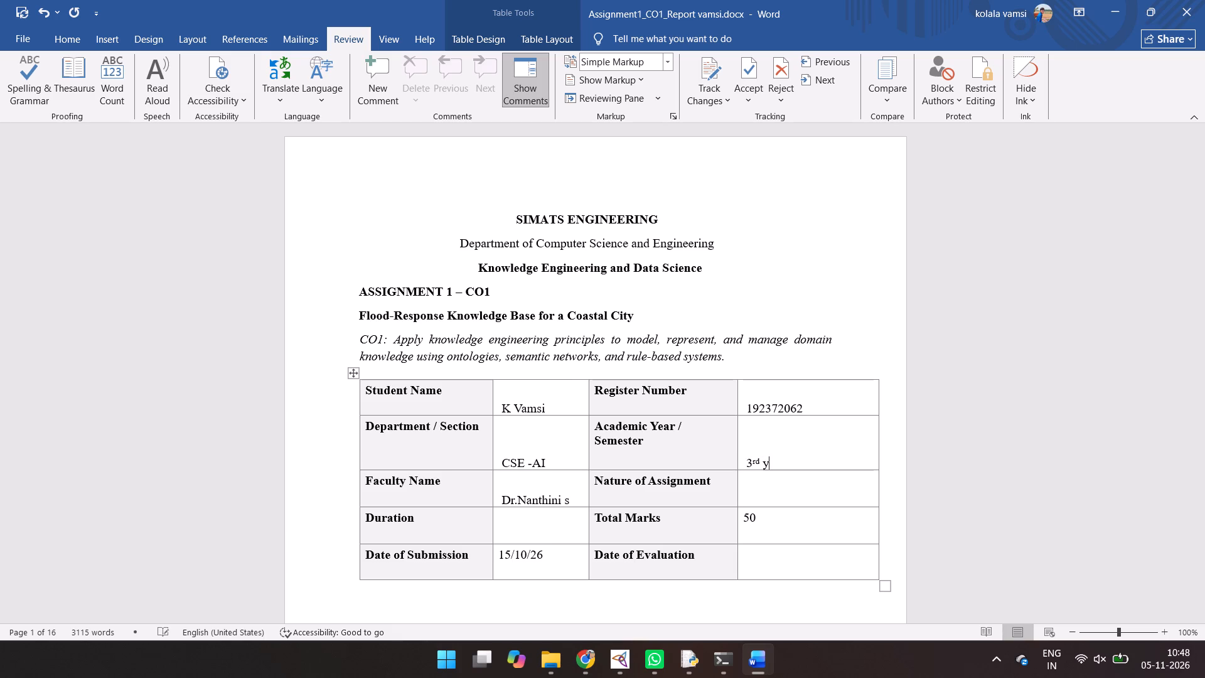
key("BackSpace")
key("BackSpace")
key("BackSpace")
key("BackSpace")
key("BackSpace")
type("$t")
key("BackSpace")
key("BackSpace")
Enter "4th year,sem 1" in the cover table's Academic Year / Semester cell.
type("4th")
key("space")
type("year")
type(",sem 1")
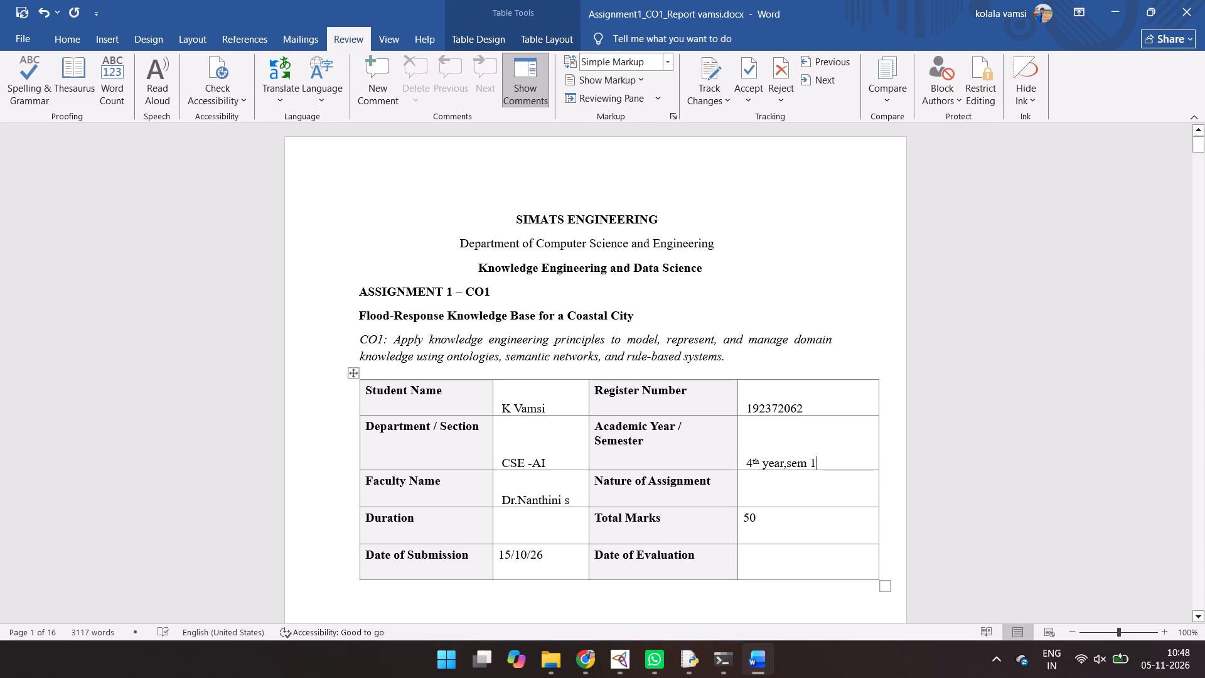
Save a copy of the report as a PDF in the Knowledge Engineering folder under Documents, keeping the same file name.
scroll(752, 326, "down", 1)
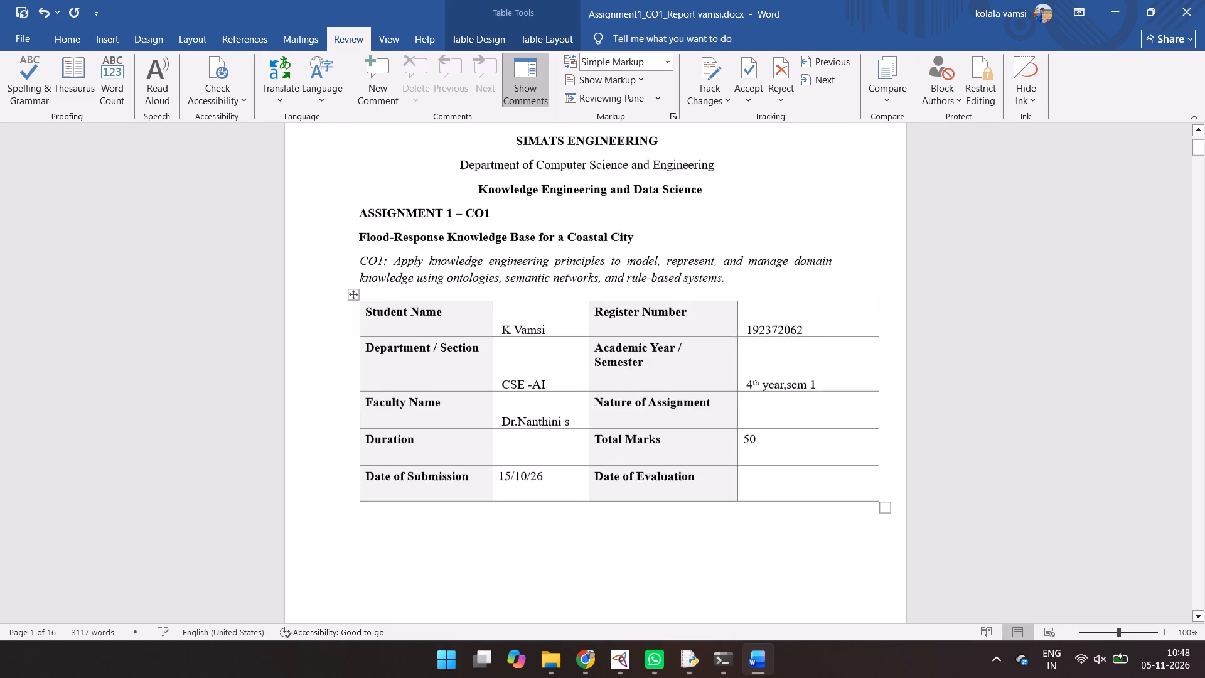
scroll(752, 326, "down", 2)
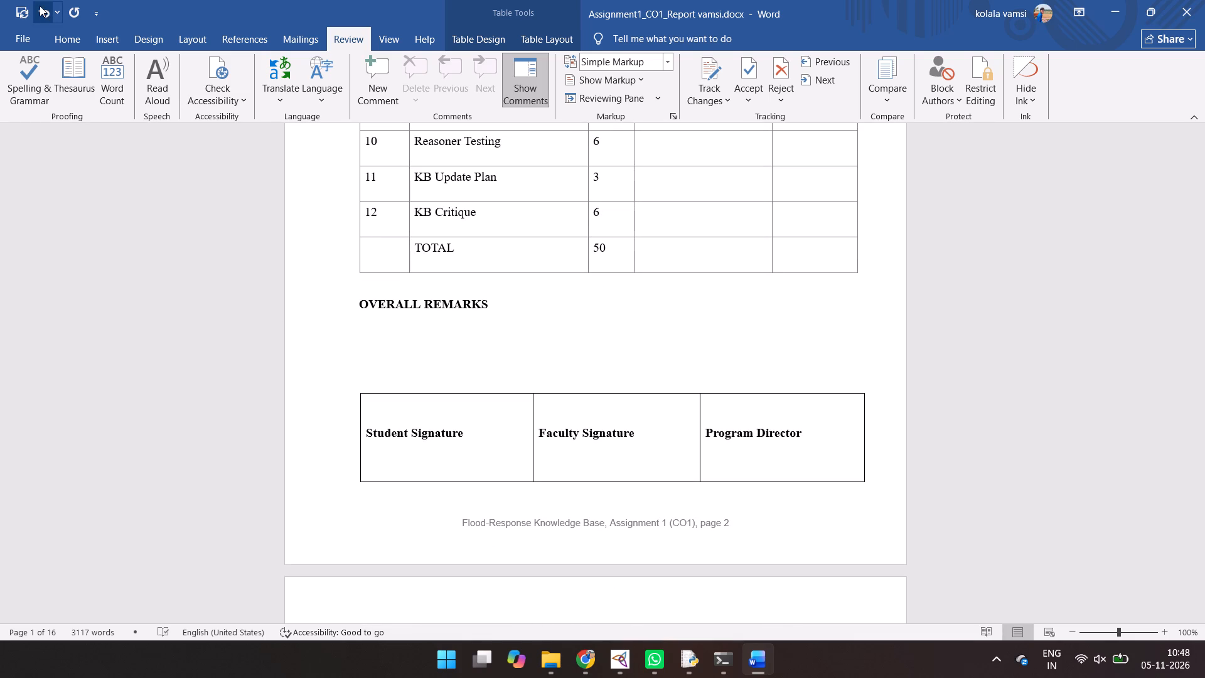
left_click(39, 41)
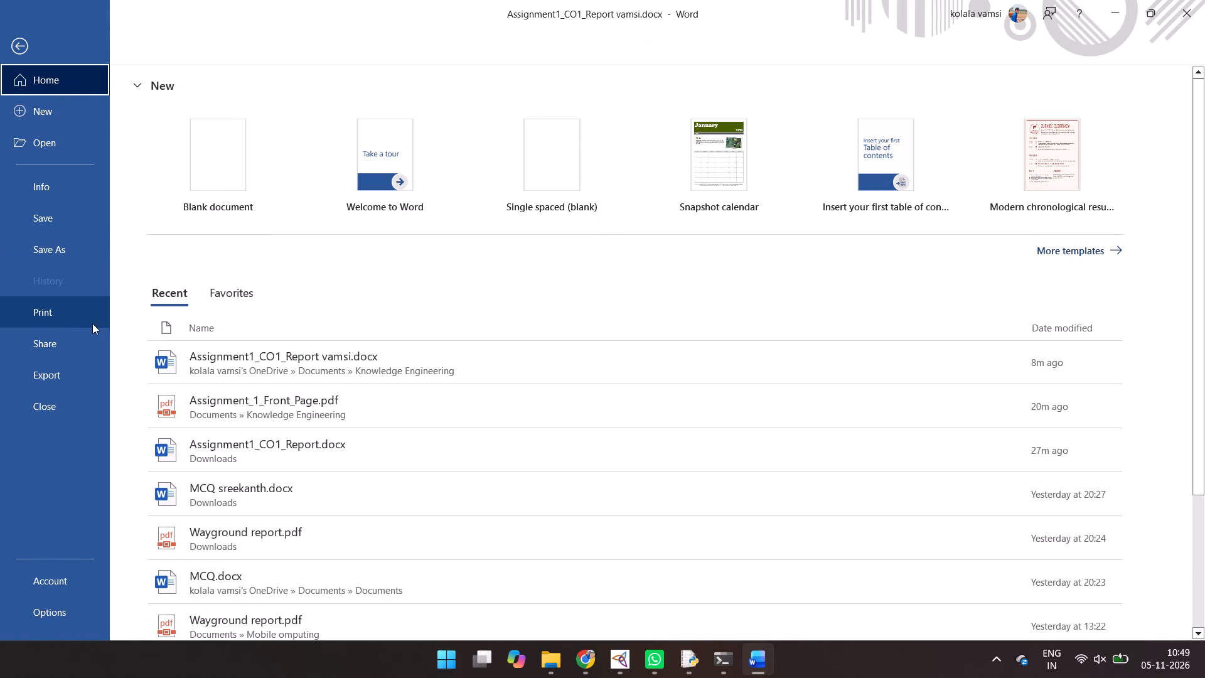
left_click(41, 246)
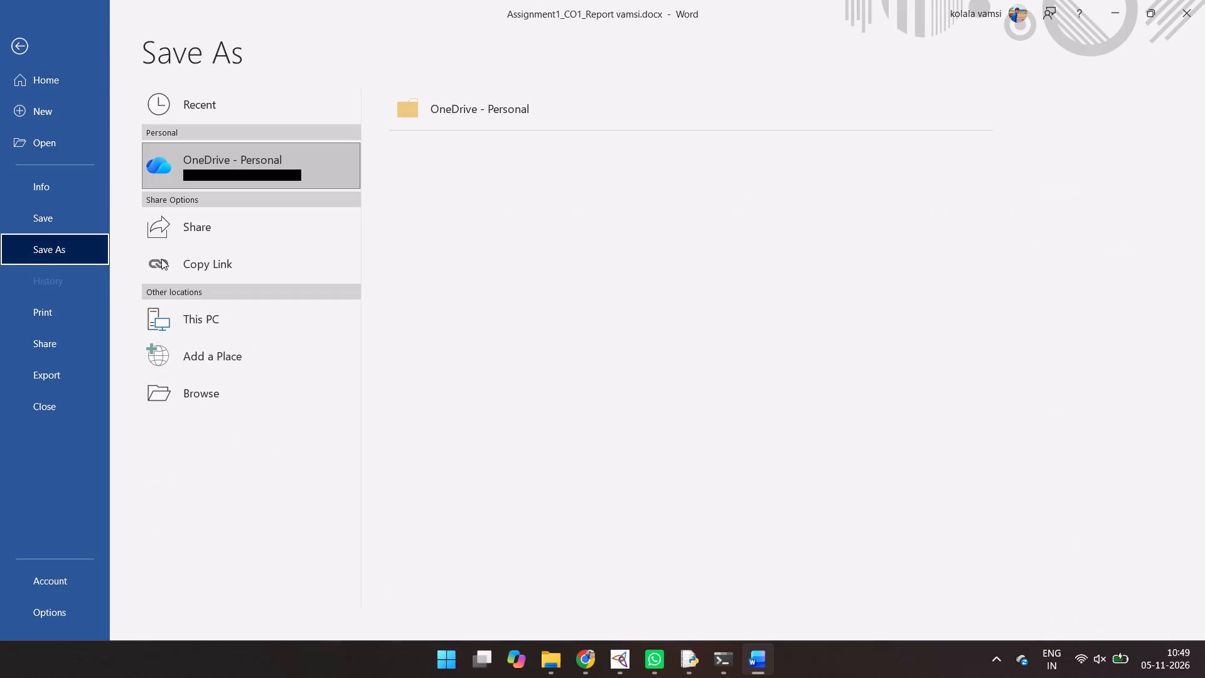
left_click(297, 318)
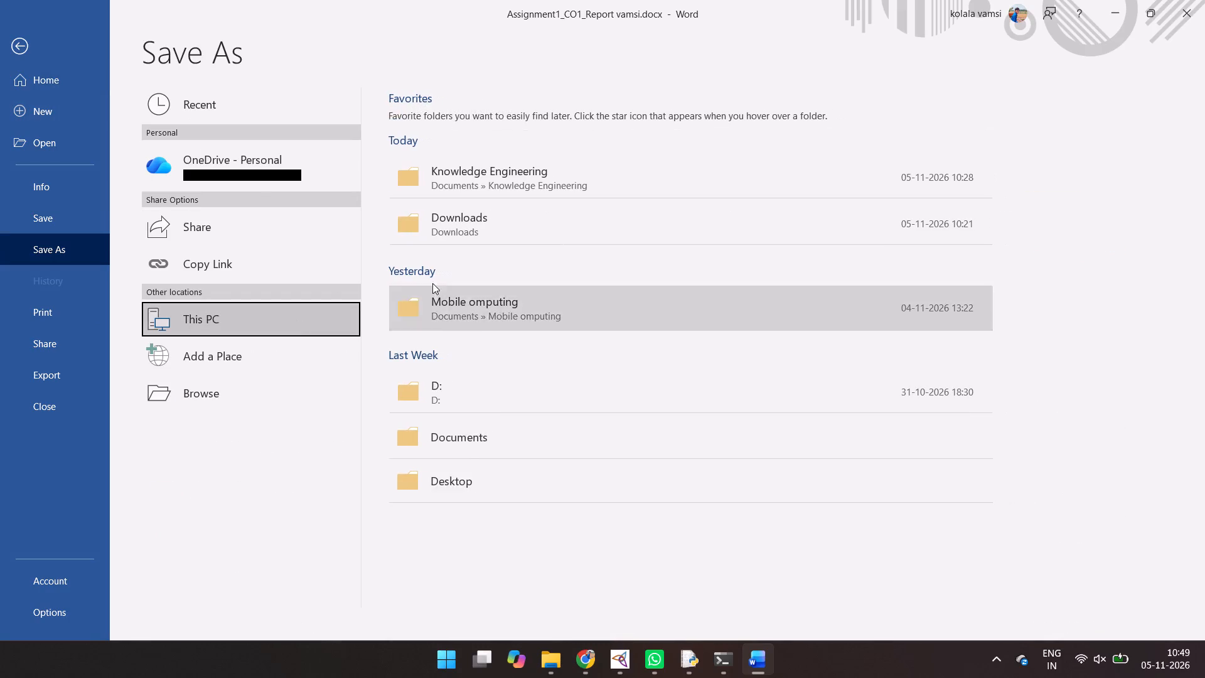
double_click(498, 193)
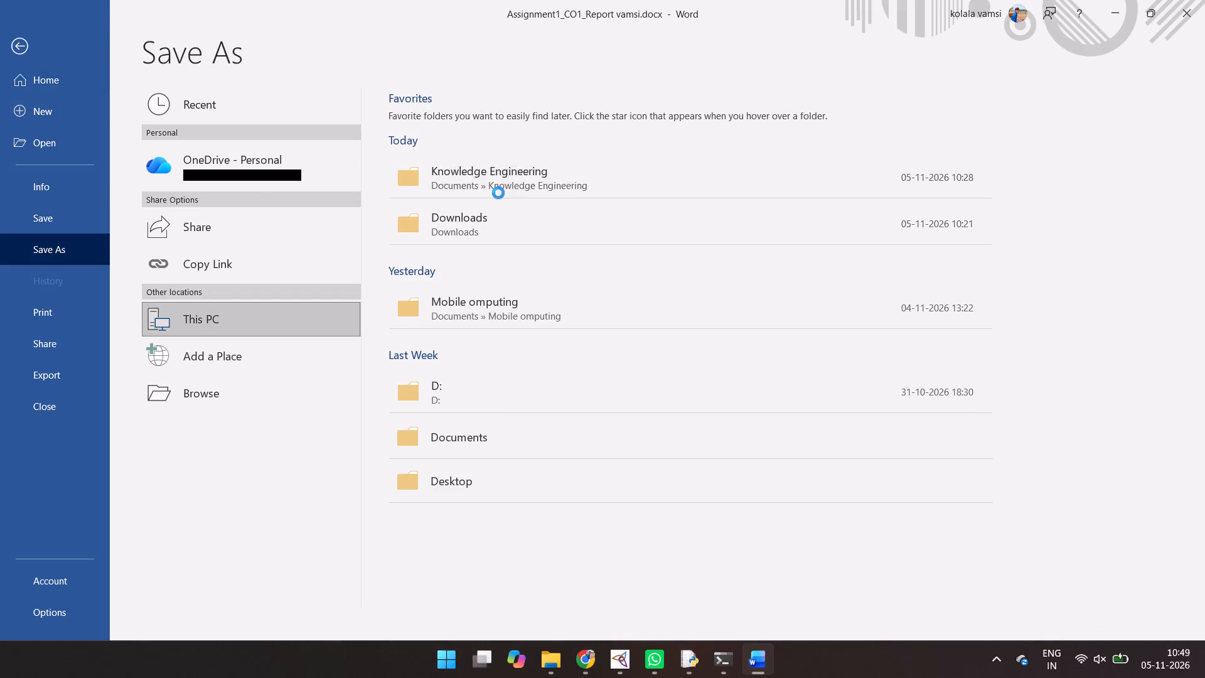
left_click(181, 281)
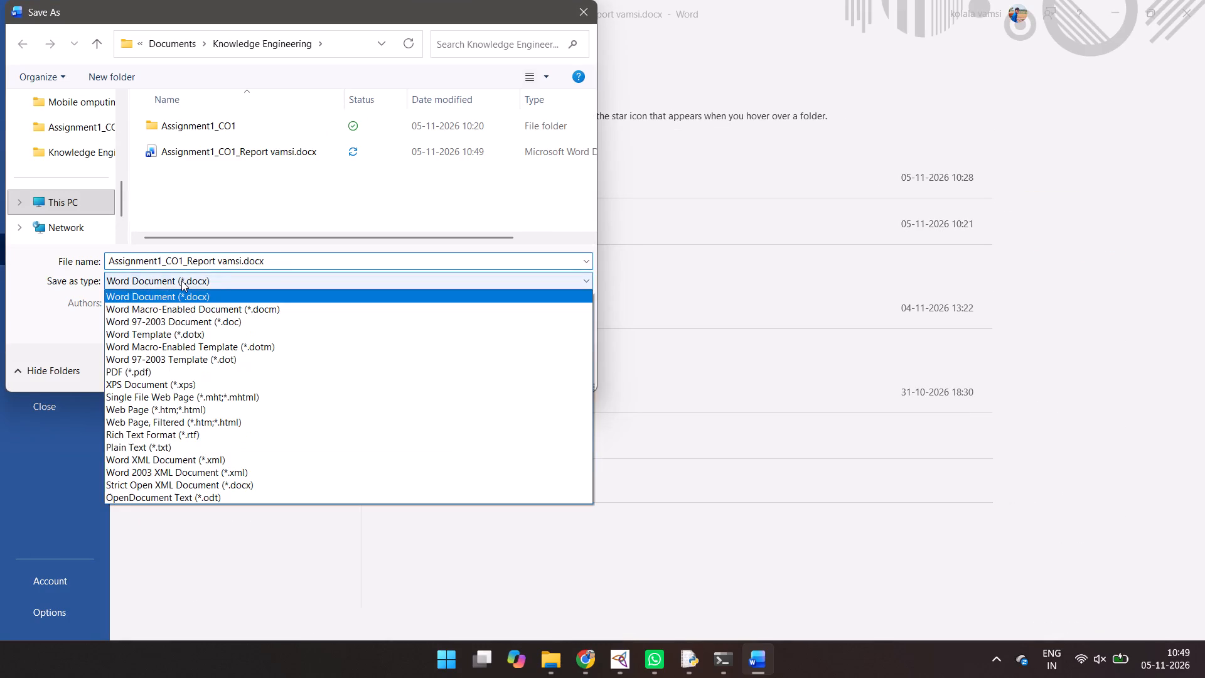
left_click(181, 367)
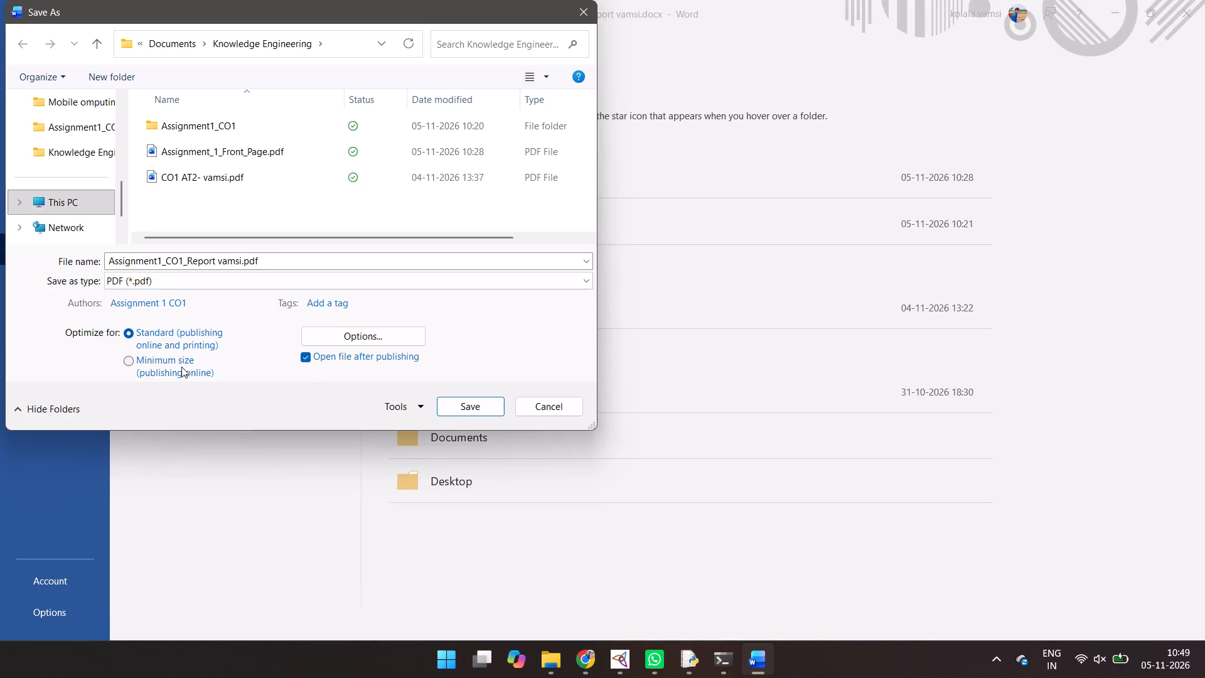
left_click(466, 399)
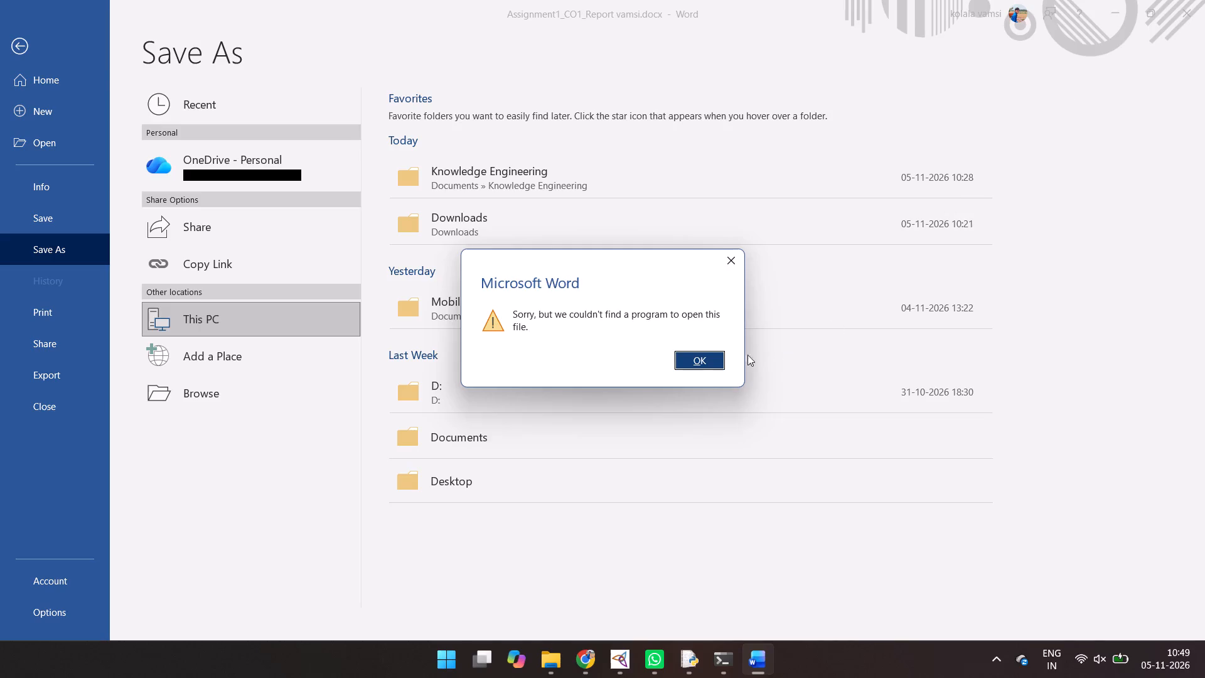
left_click(719, 361)
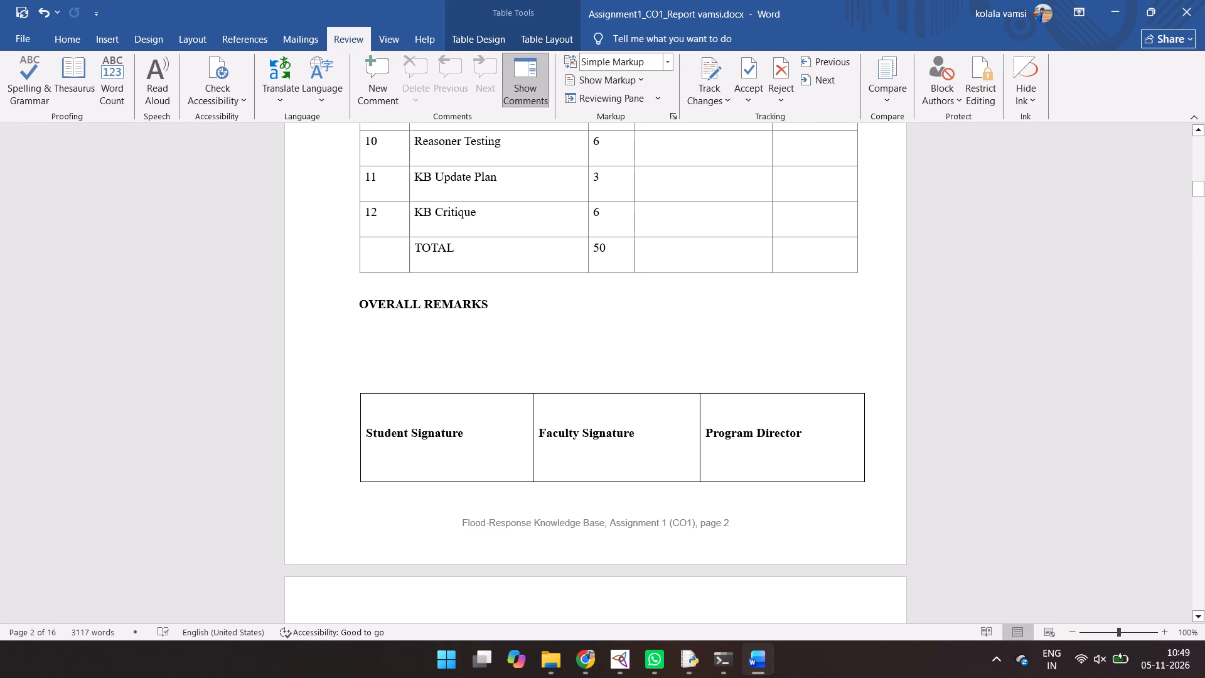
Switch to File Explorer and set the new report PDF among the recent files to always keep on this device.
left_click(24, 35)
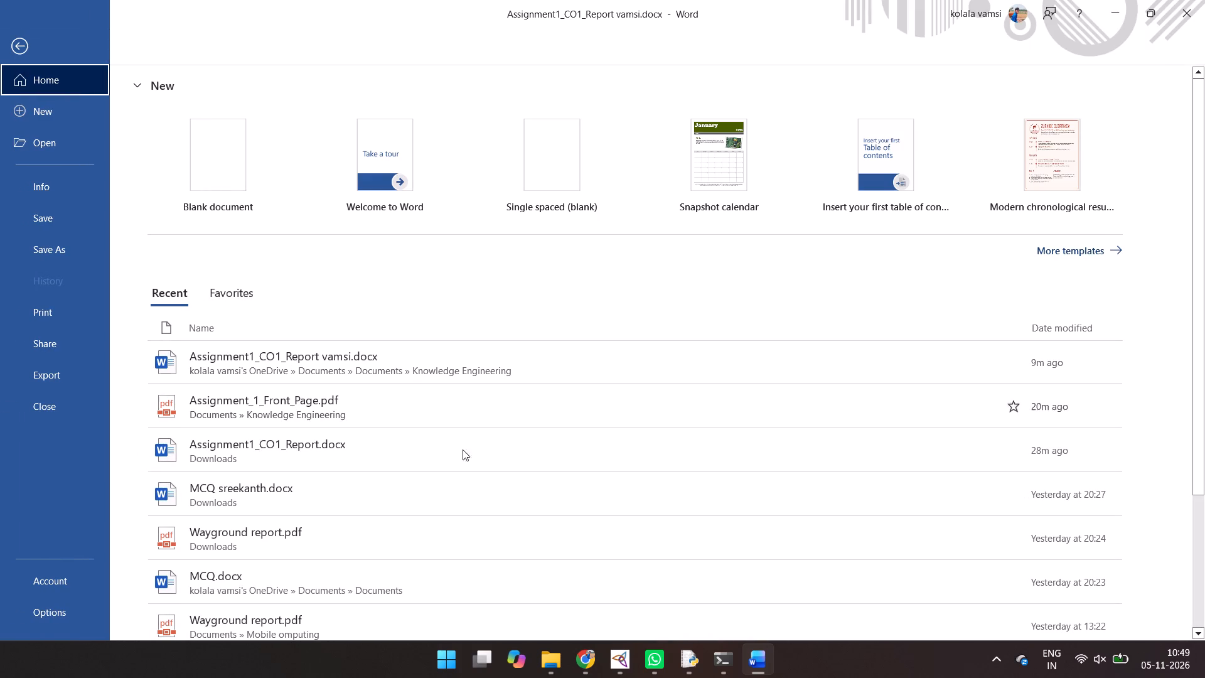
left_click(556, 662)
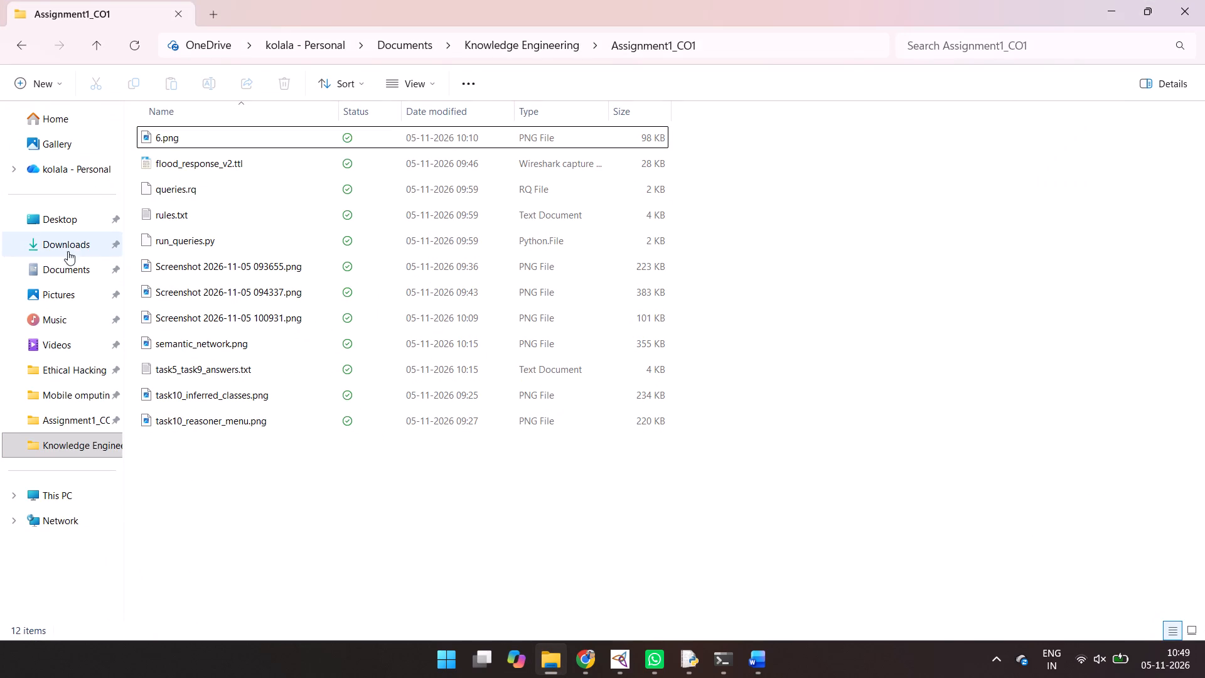
left_click(51, 112)
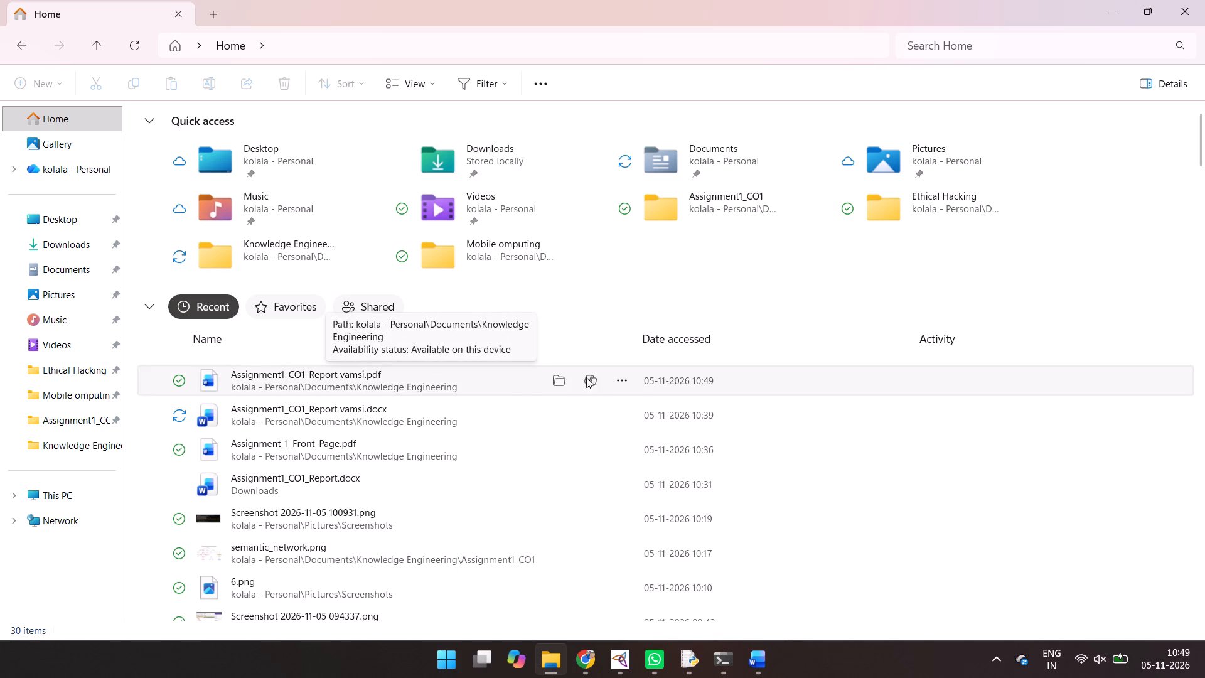
left_click(629, 378)
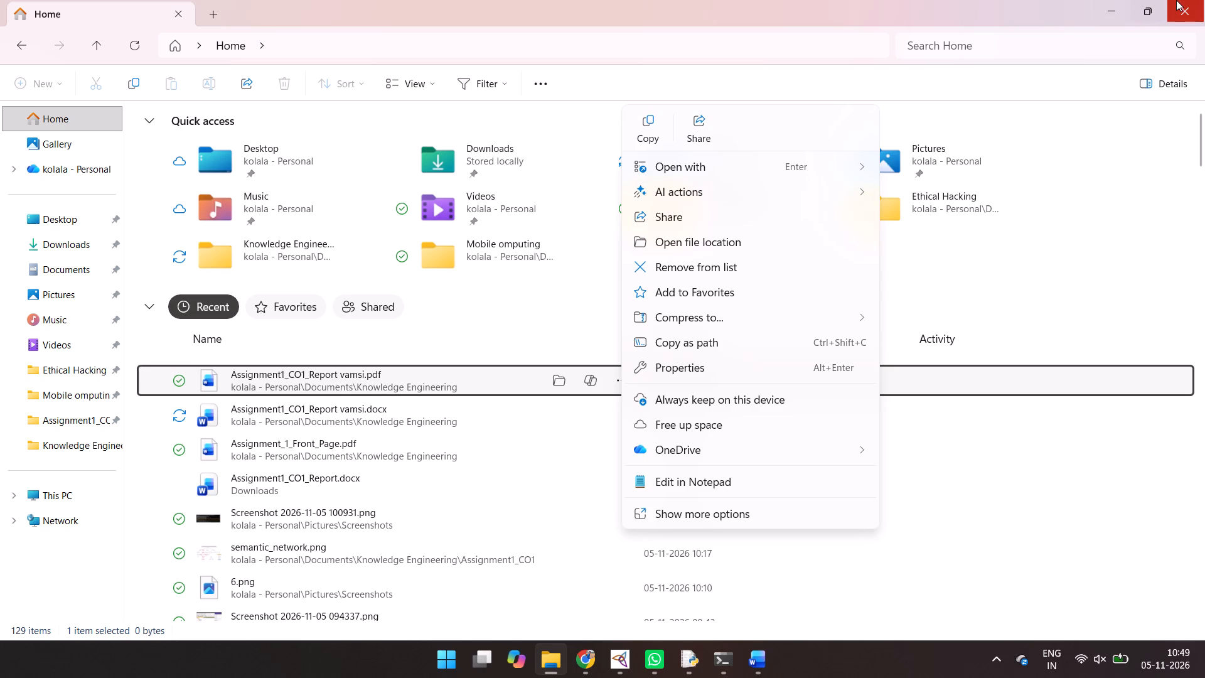
left_click(785, 397)
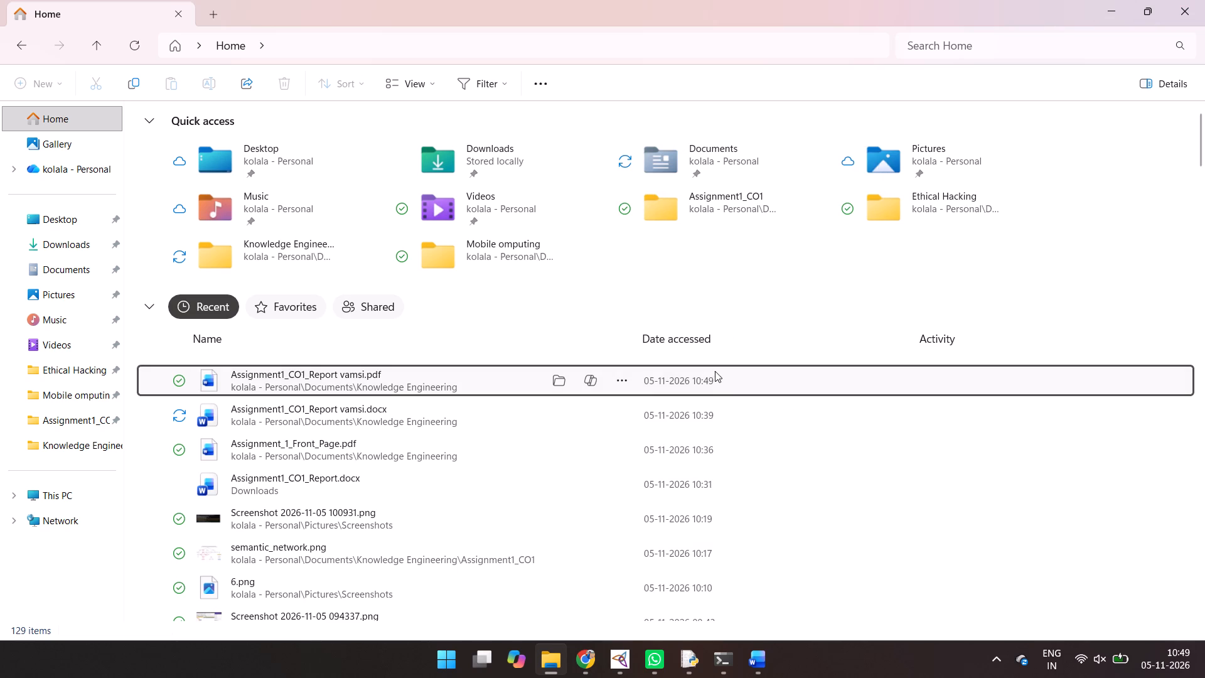
left_click(629, 379)
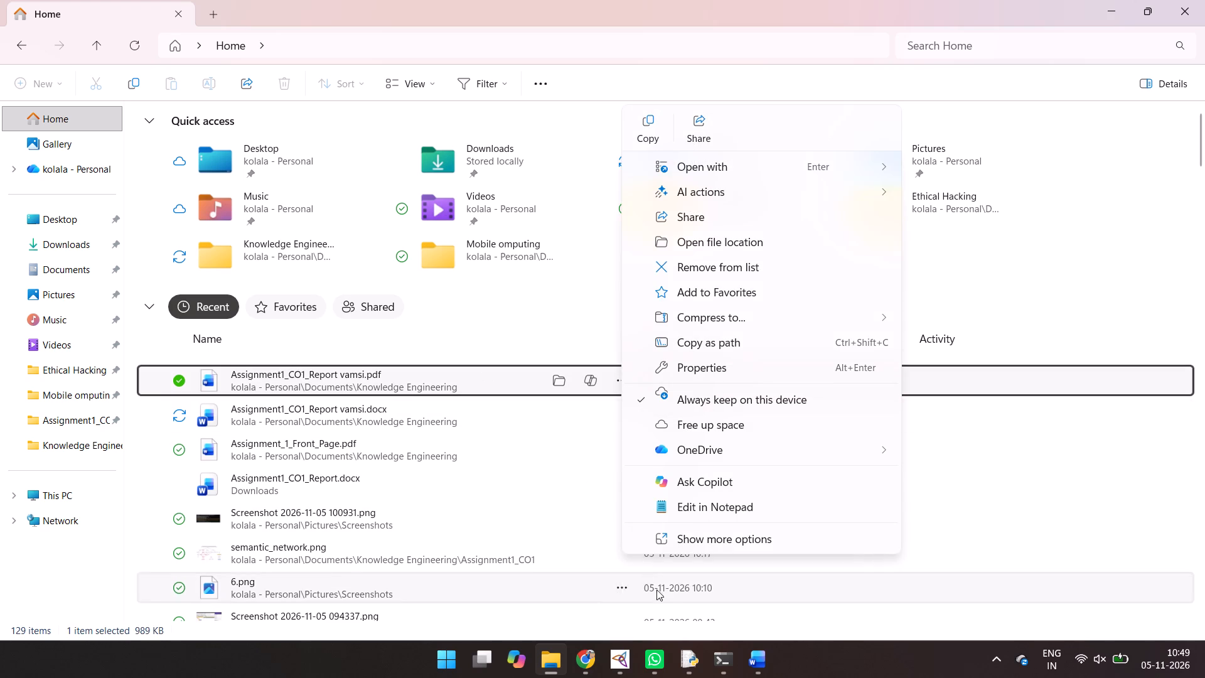
left_click(840, 628)
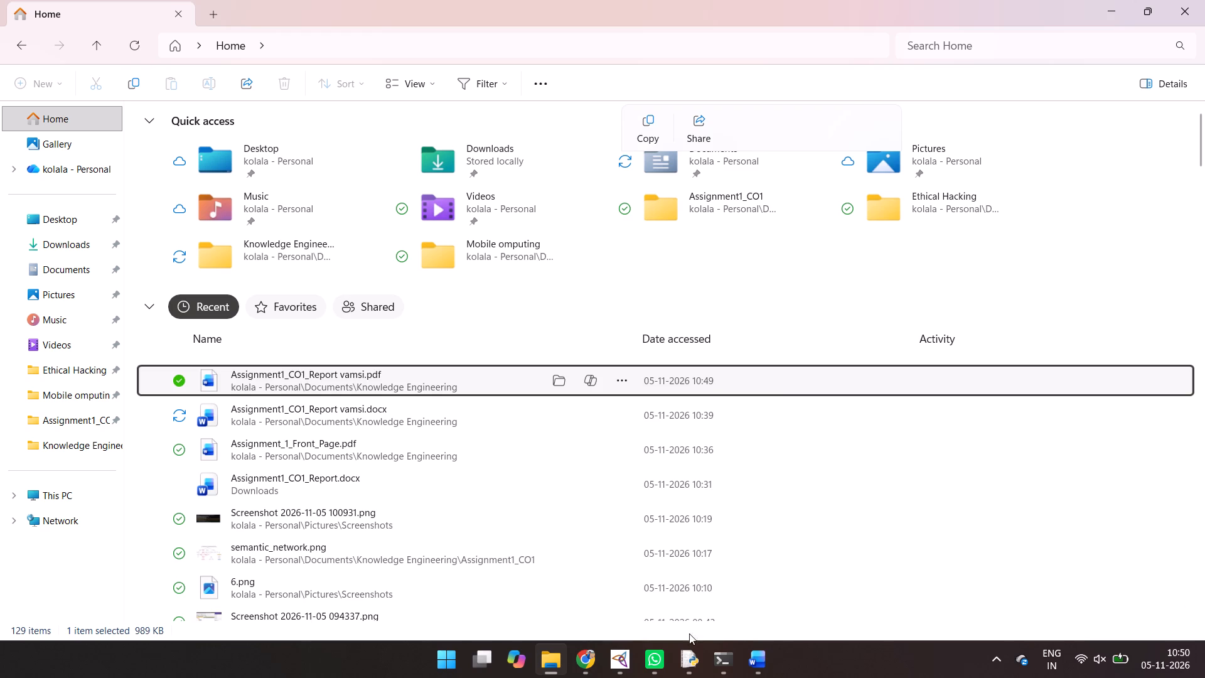
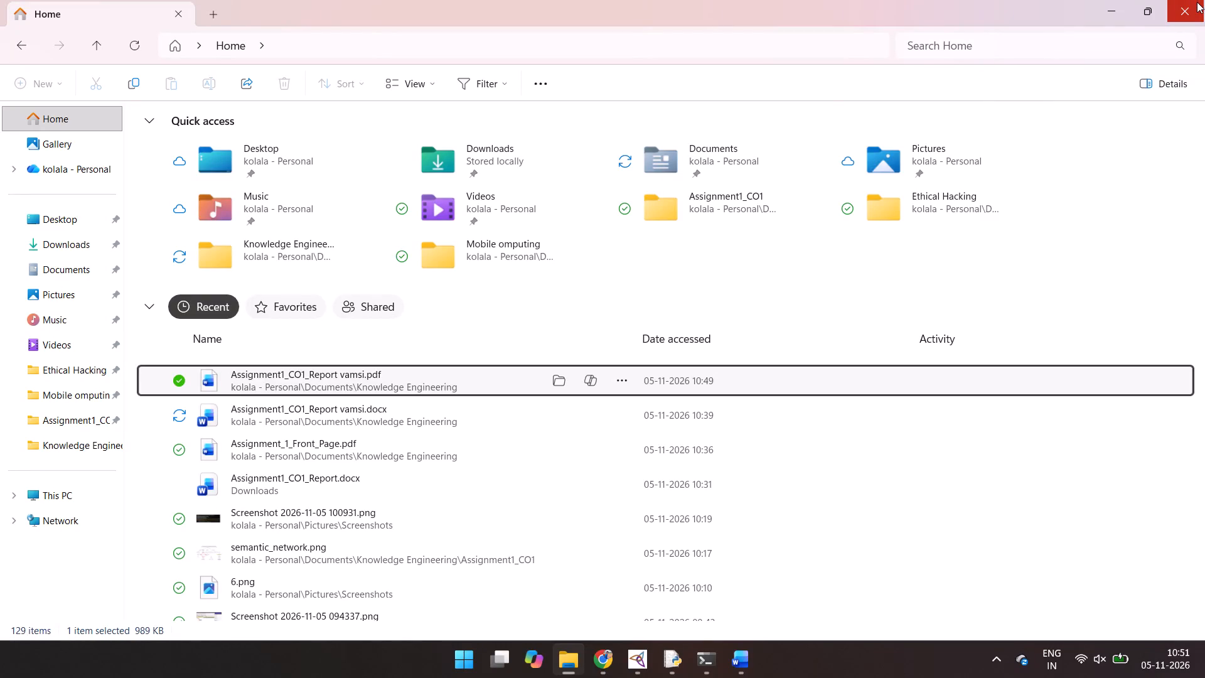
Close File Explorer, switch to Chrome and open the Assignment 1 KEDS post from the DSA1604 class stream.
left_click(1197, 2)
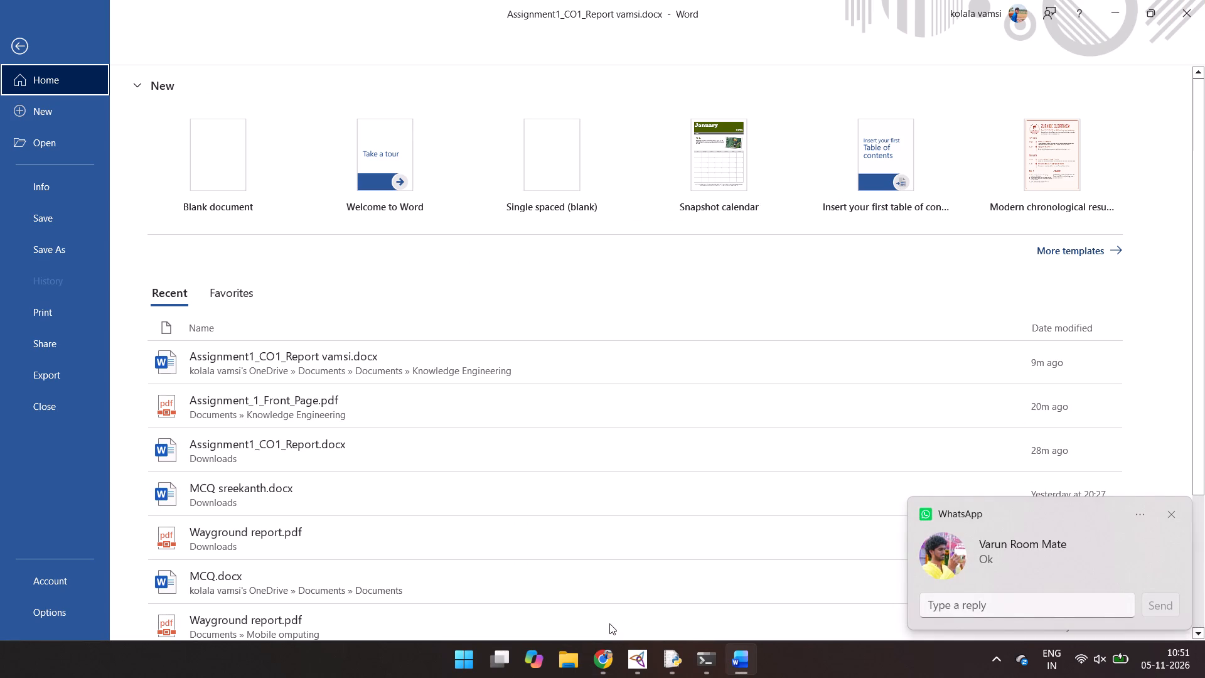
left_click(594, 654)
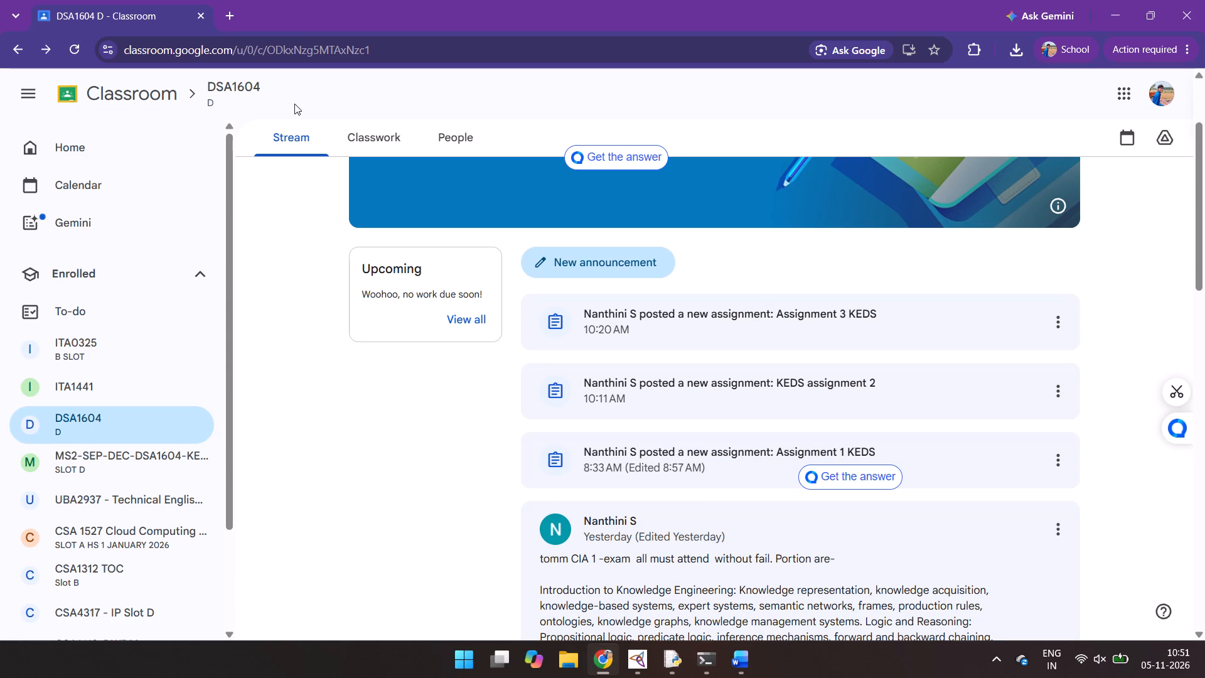
left_click(680, 447)
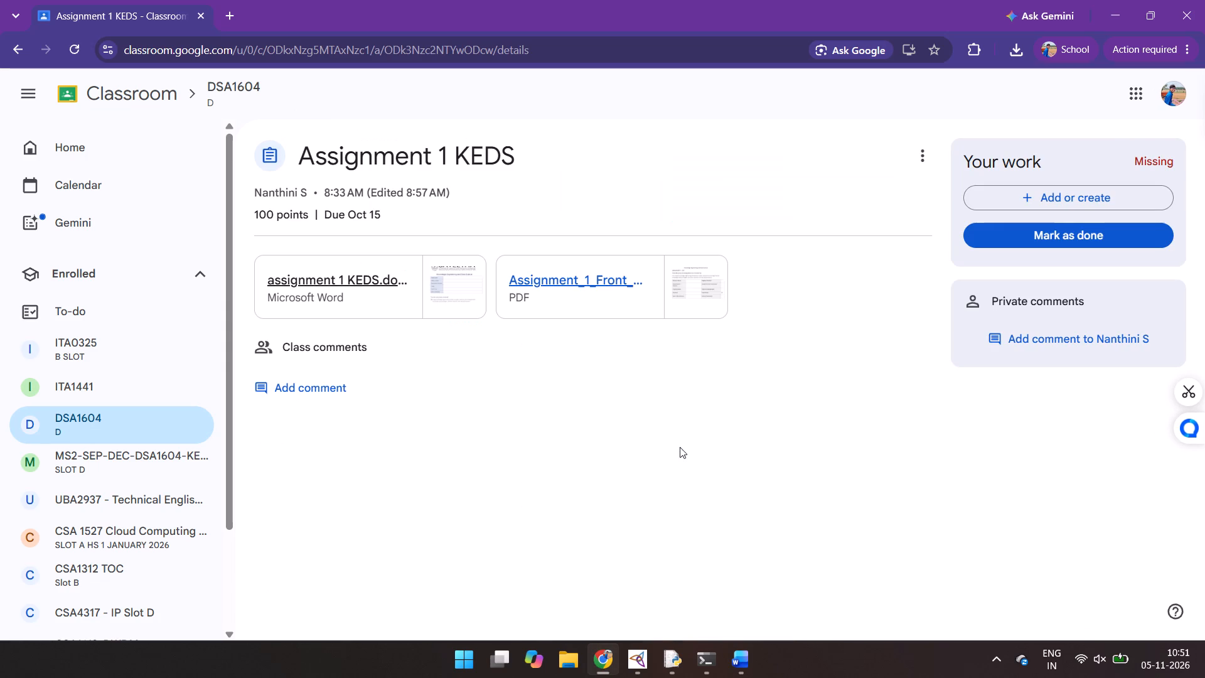
Attach the recent file "Assignment1_CO1_Report vamsi.pdf" from the computer to the work for Assignment 1 KEDS.
left_click(1029, 186)
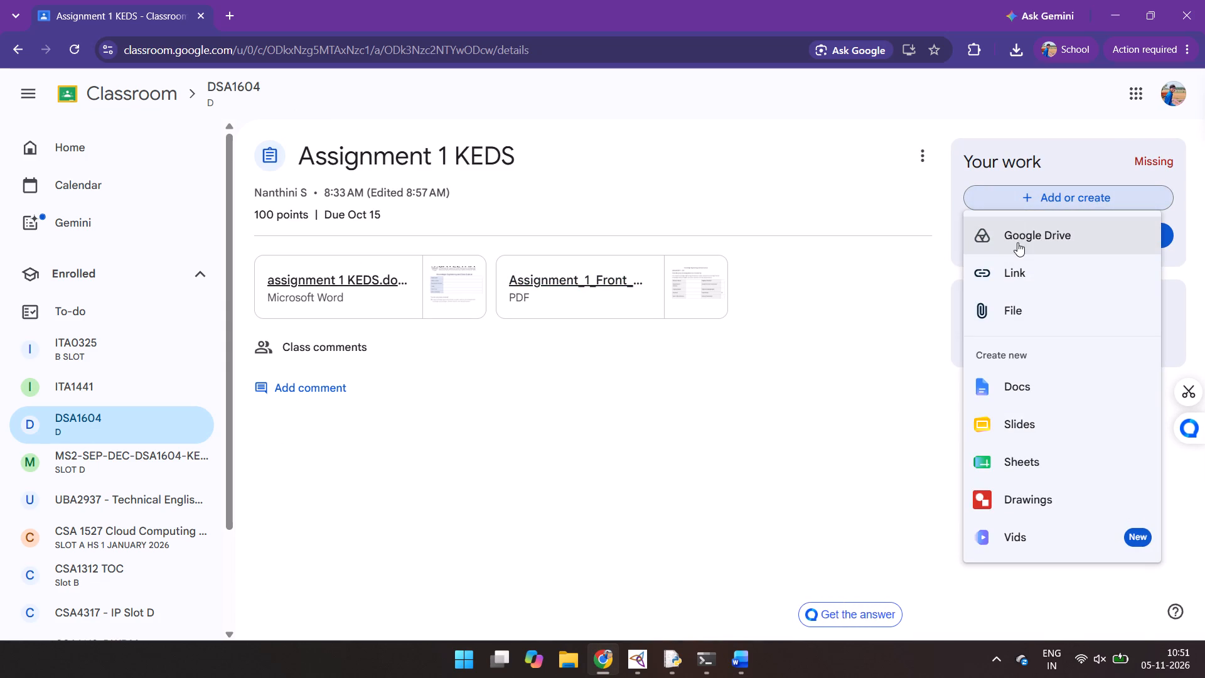
left_click(1014, 309)
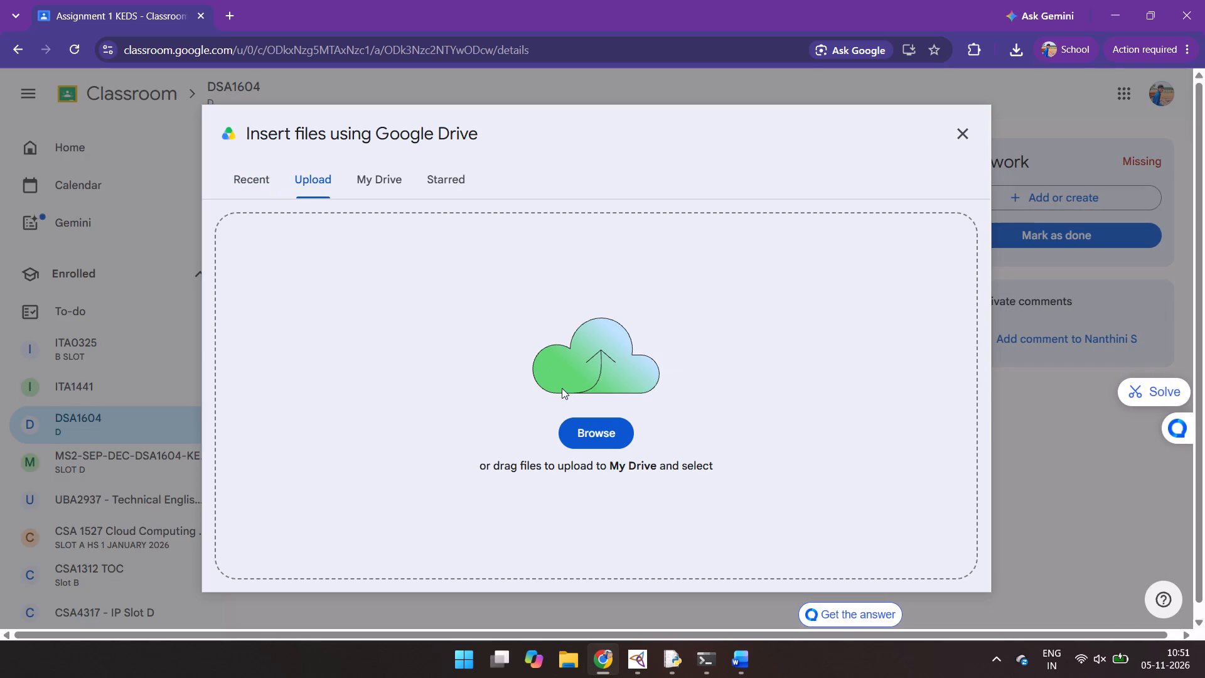
left_click(577, 422)
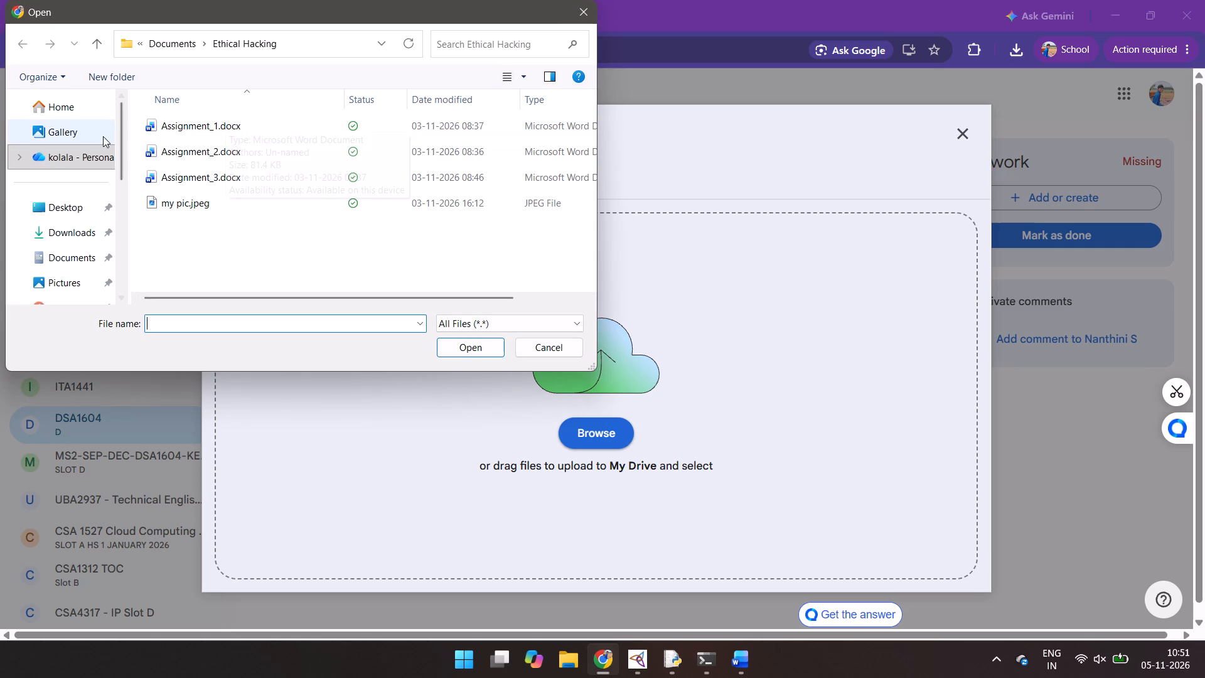
left_click(79, 100)
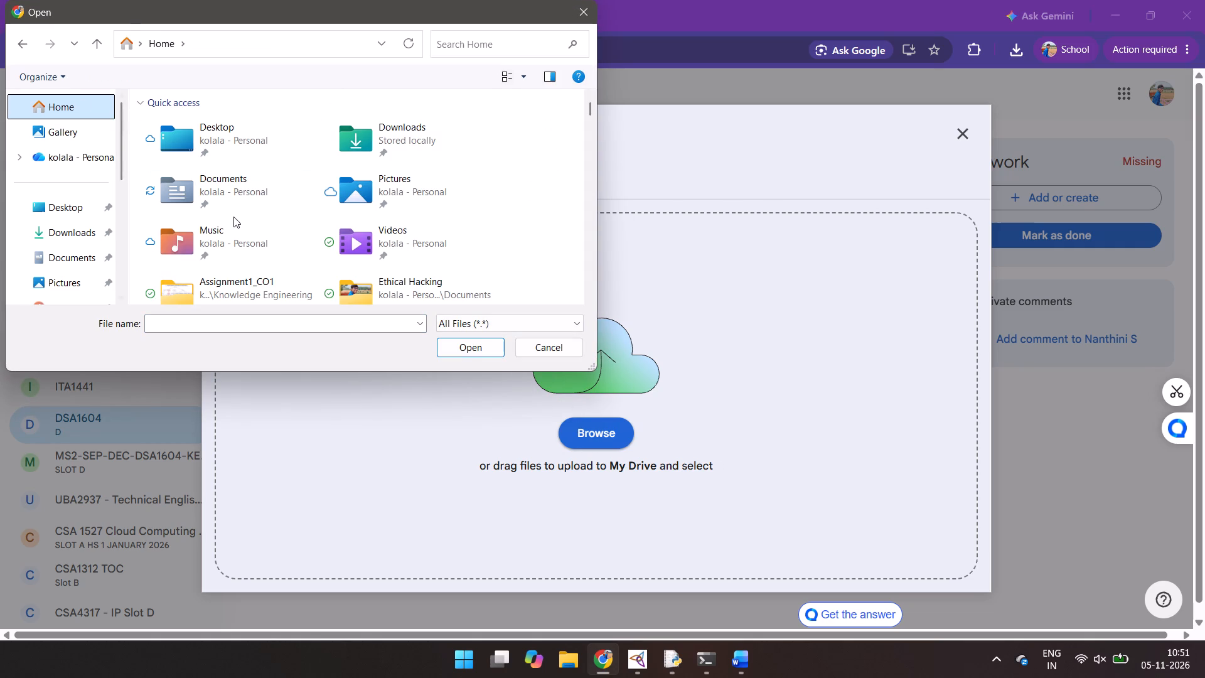
scroll(233, 217, "down", 1)
right_click(233, 217)
scroll(233, 217, "down", 1)
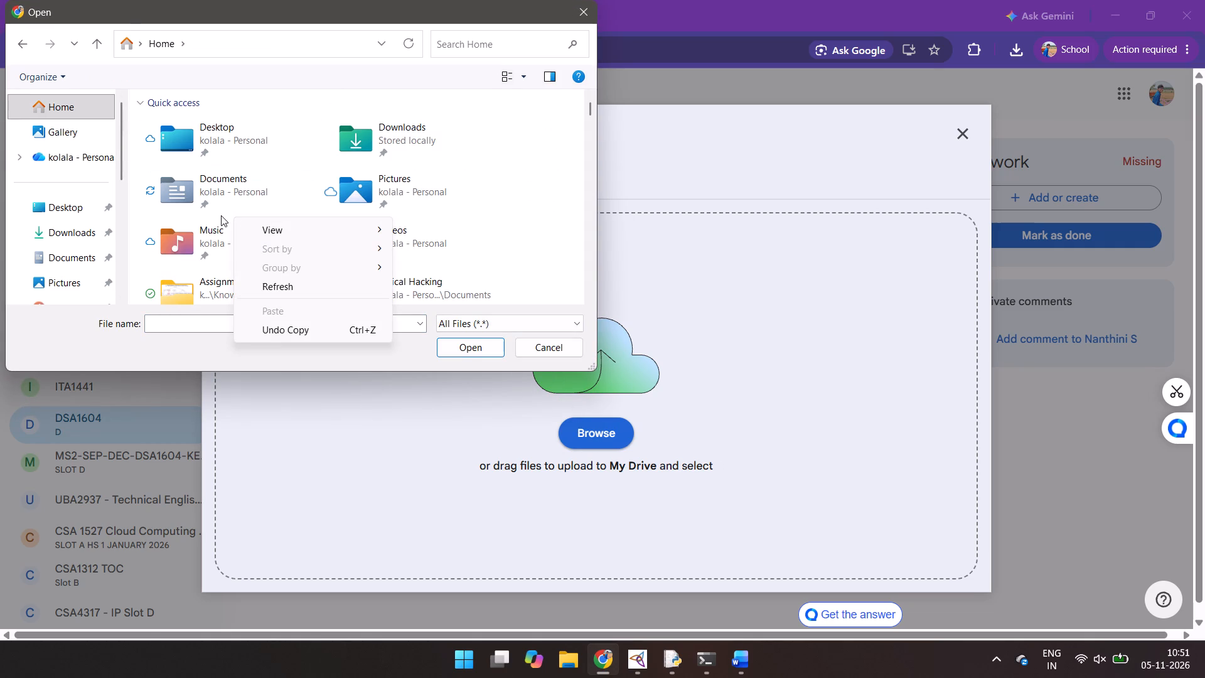
scroll(221, 215, "down", 2)
left_click(137, 198)
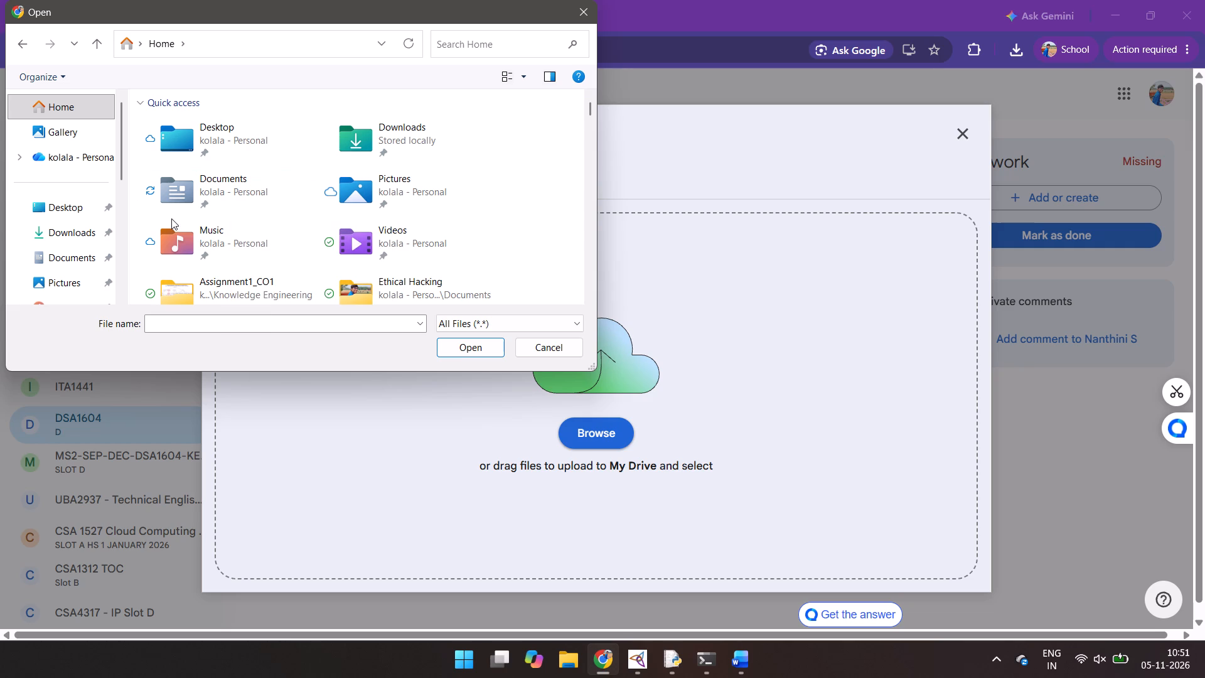
scroll(171, 218, "down", 1)
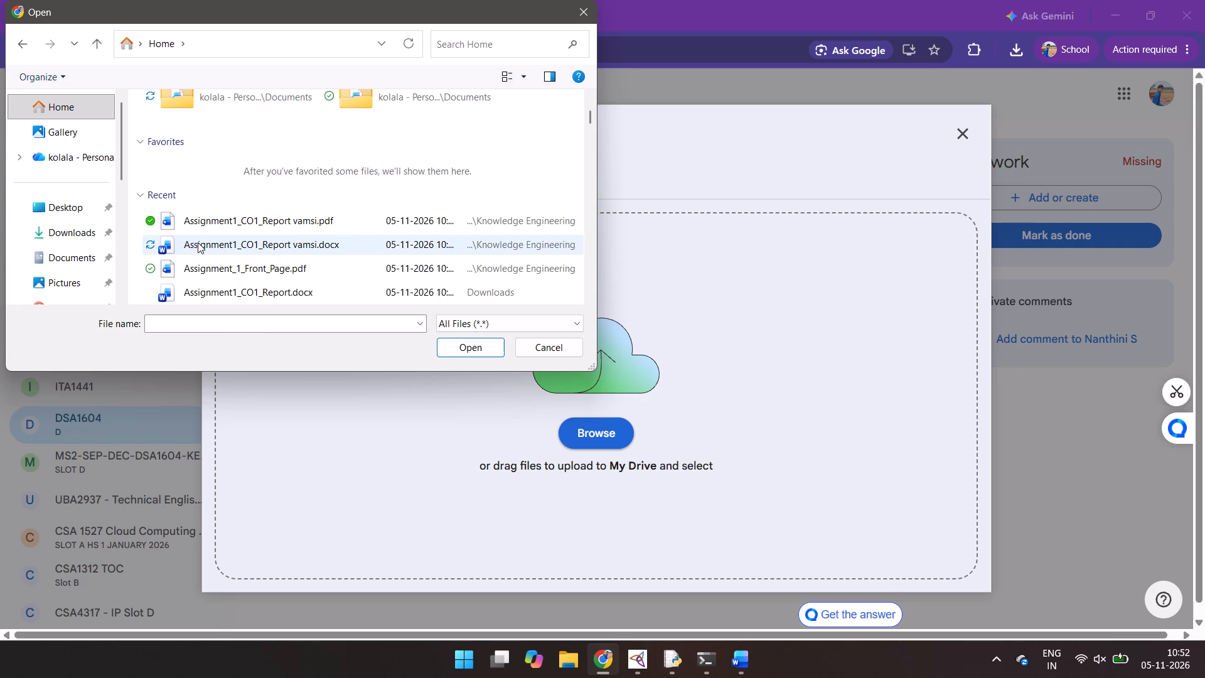
left_click(191, 227)
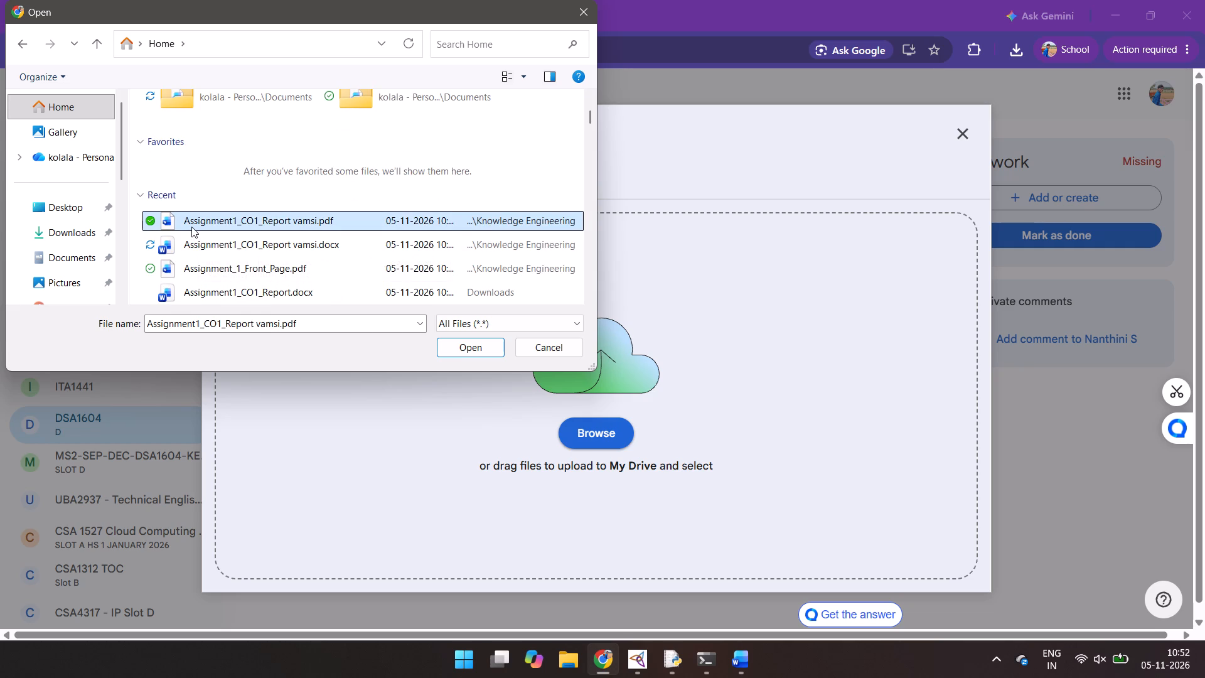
double_click(191, 227)
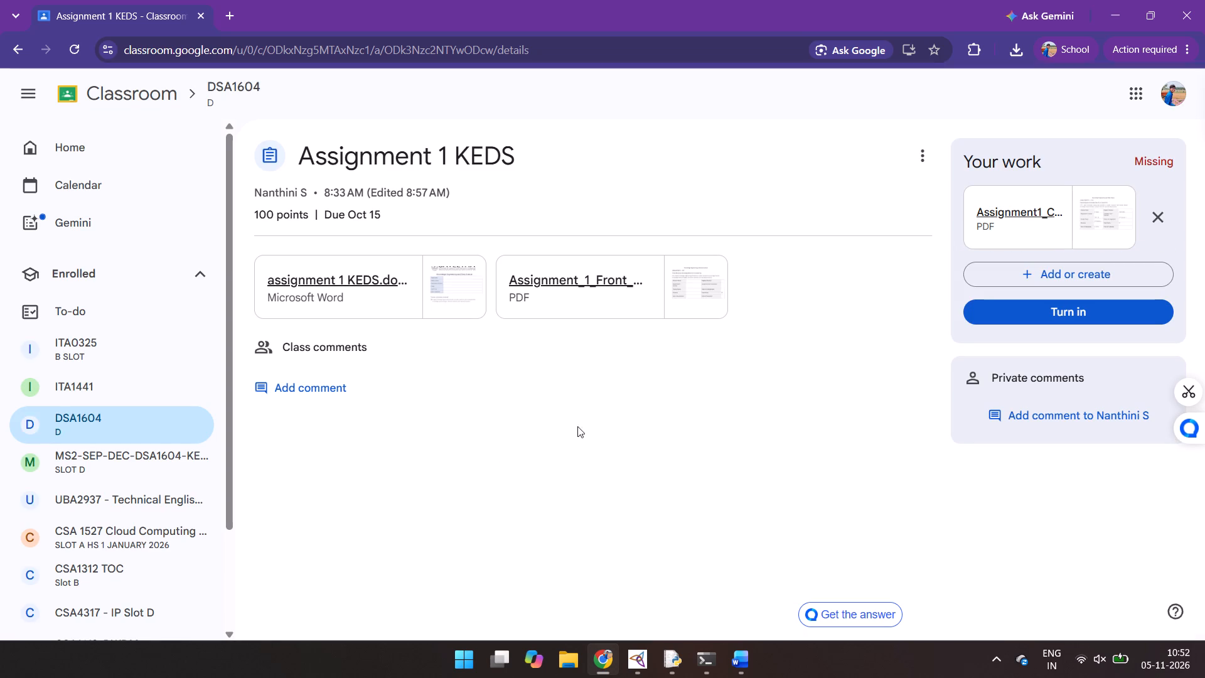
Turn in Assignment 1 KEDS with the attached report PDF.
left_click(1030, 319)
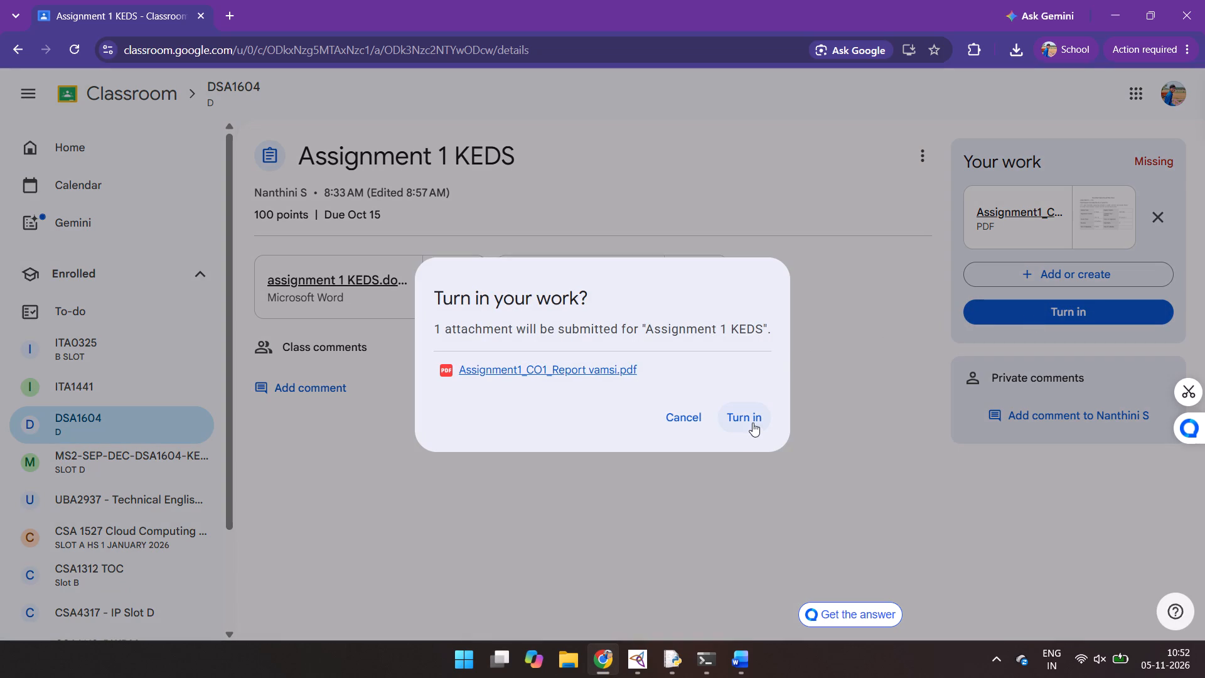
left_click(751, 429)
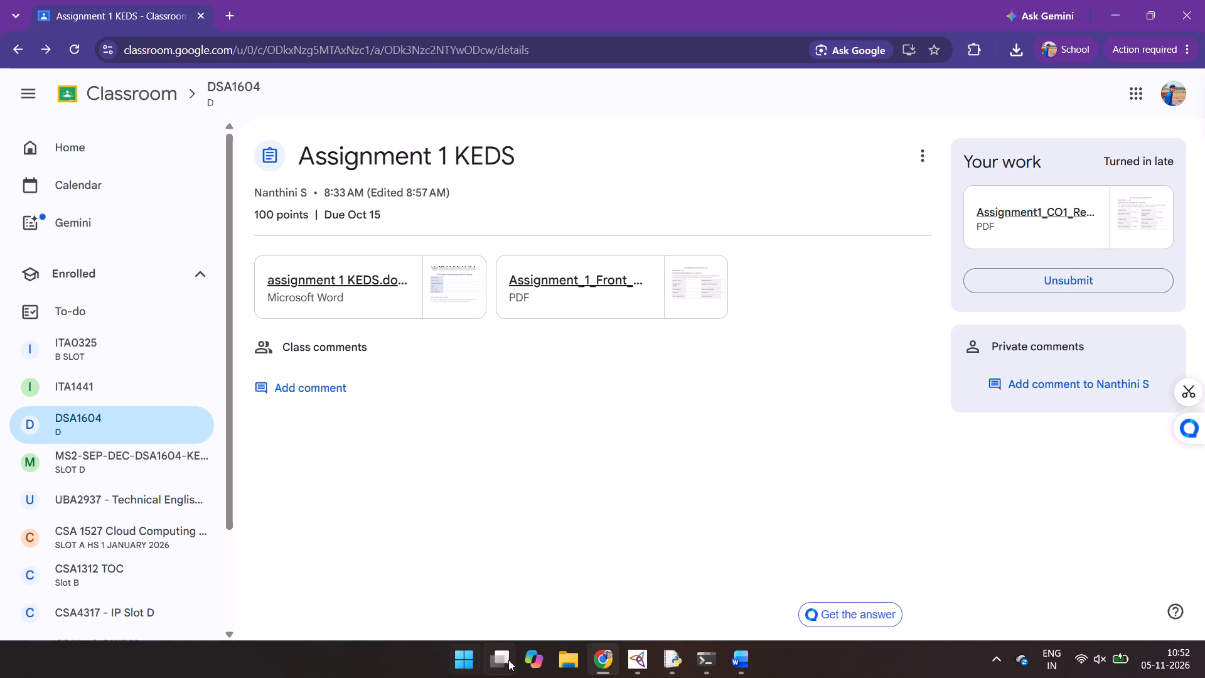
Bring up Windows Start with its pinned and recommended apps.
left_click(468, 655)
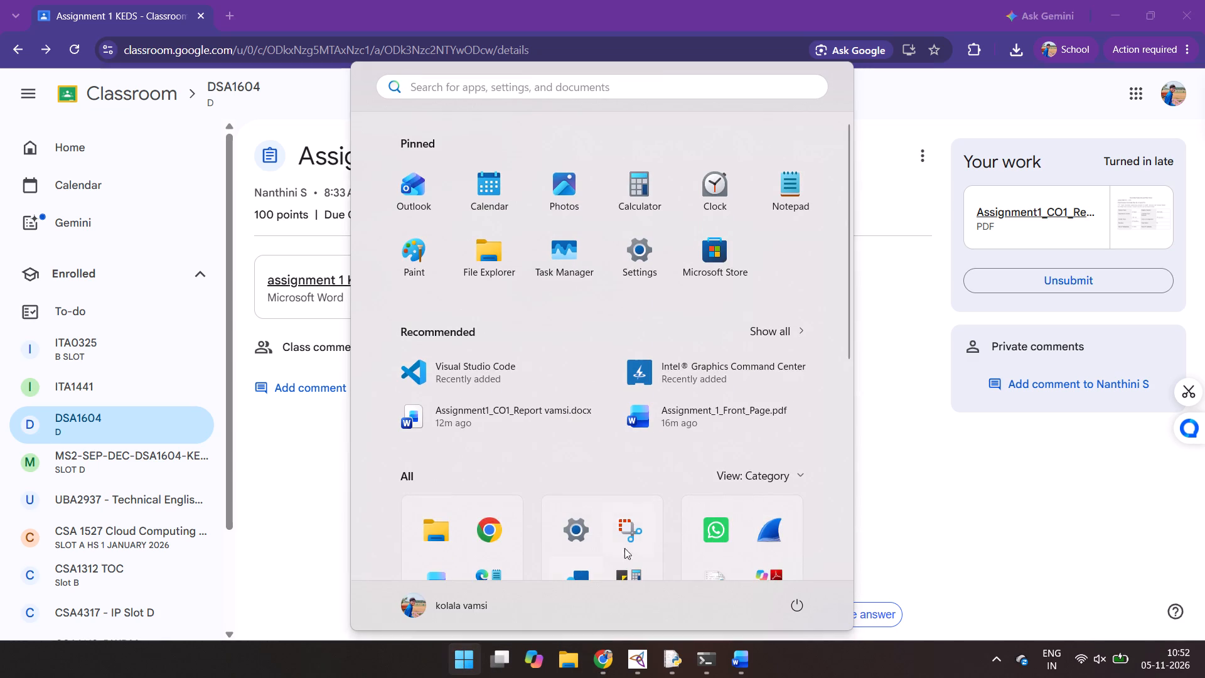
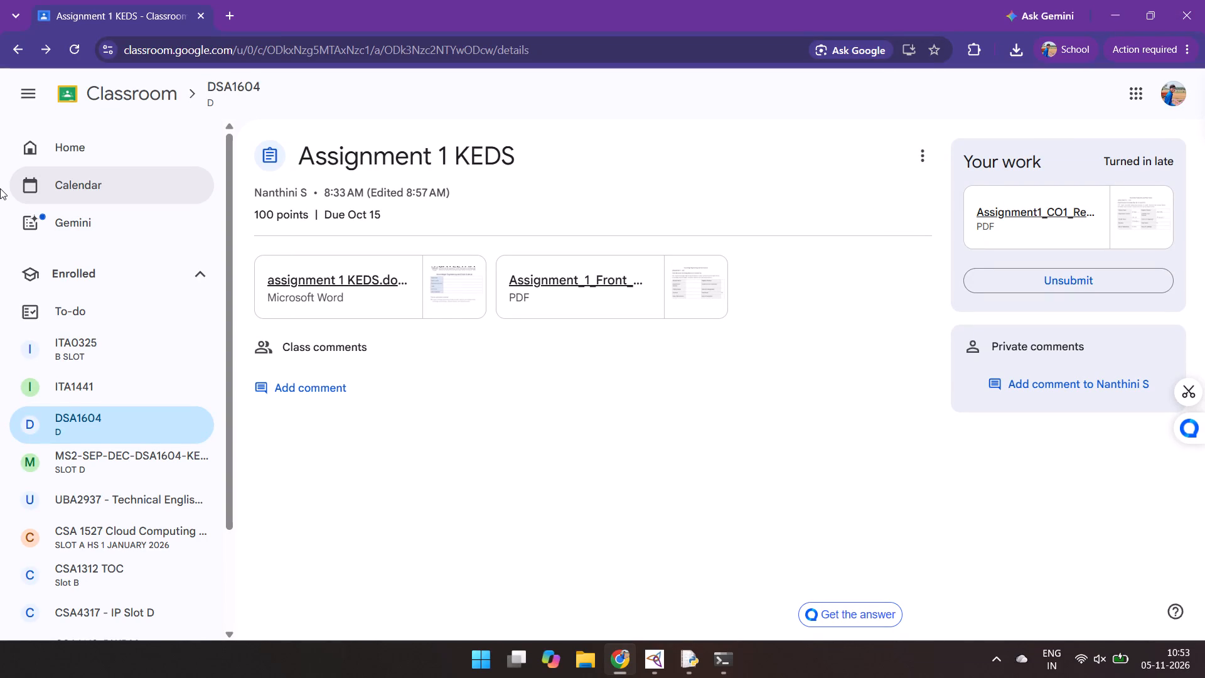
Look at the KEDS assignment 2 post from the DSA1604 class stream and return to the stream.
left_click(13, 56)
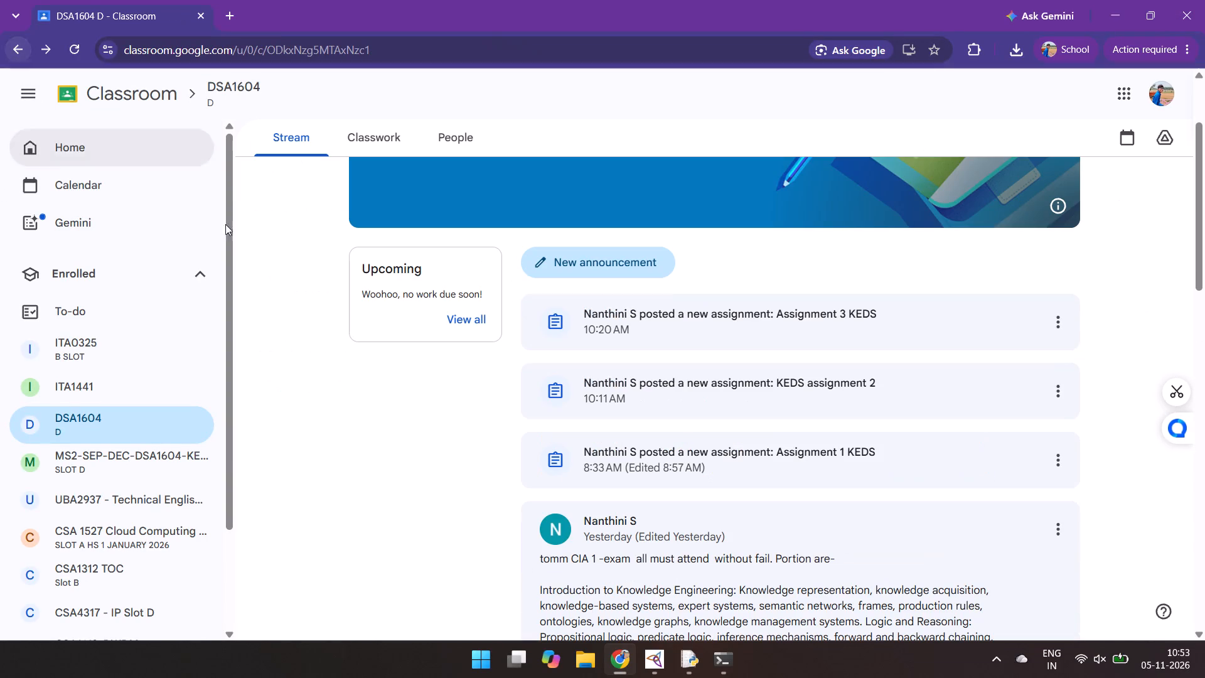
left_click(649, 405)
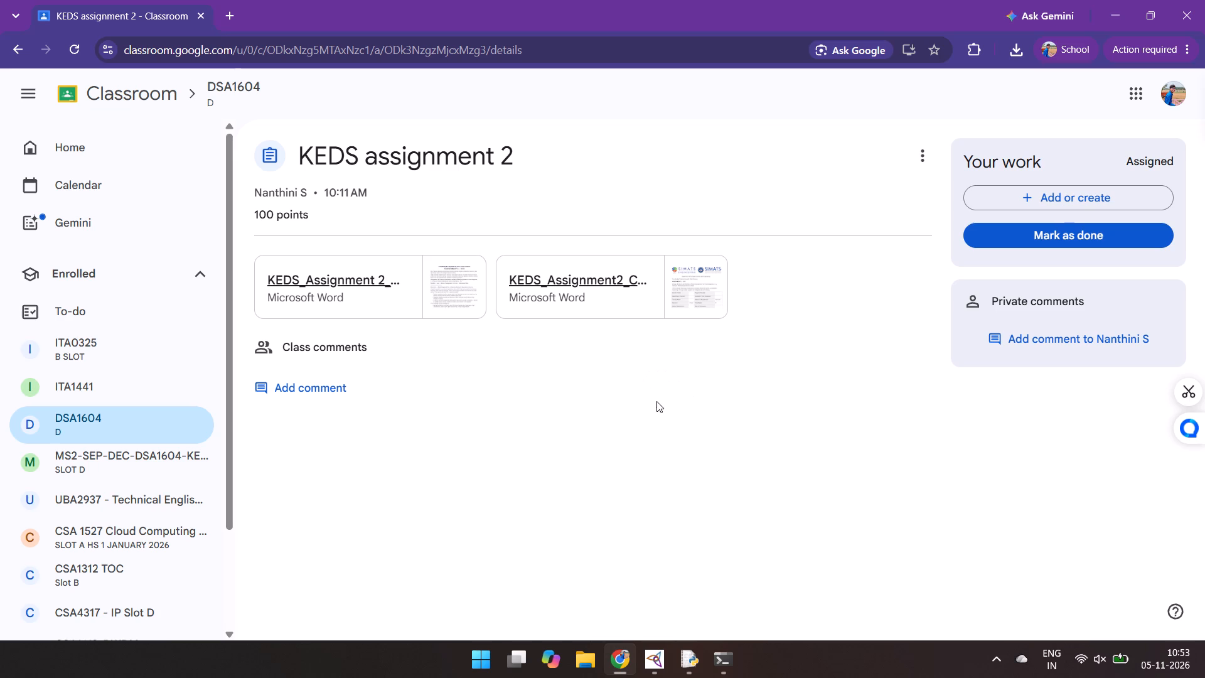
left_click(24, 53)
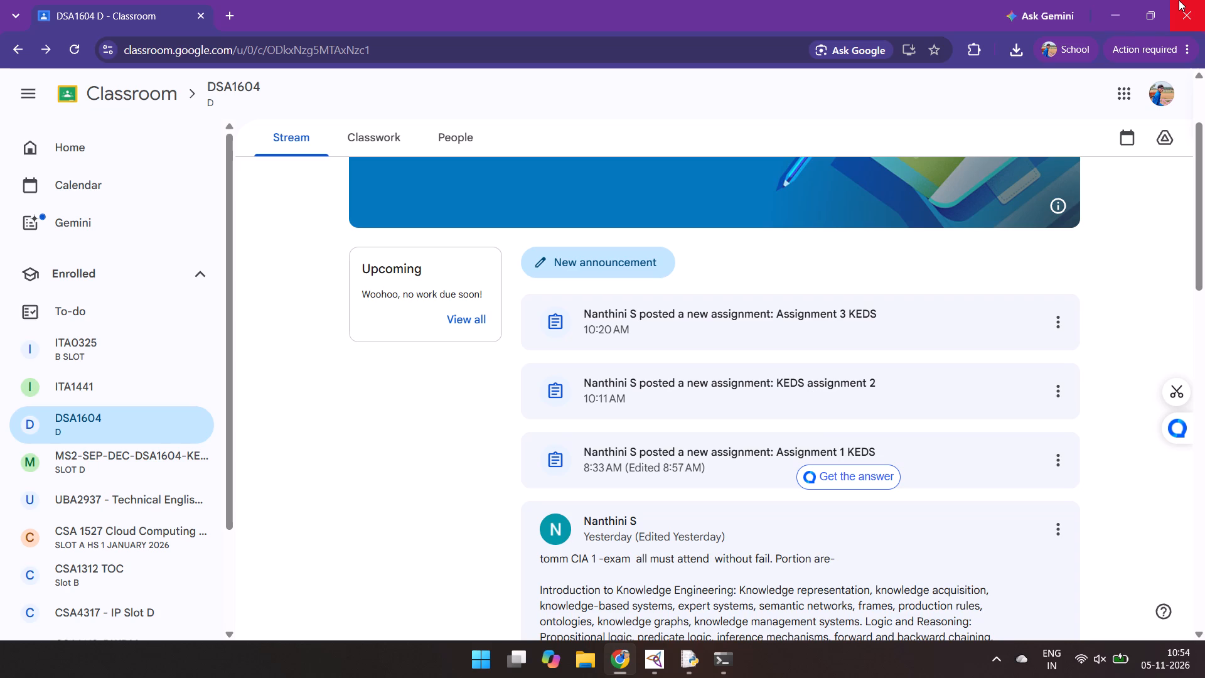
Close Chrome, the command-line window, the Protégé ontology editor and the untitled Python editor to clear the desktop.
left_click(1179, 0)
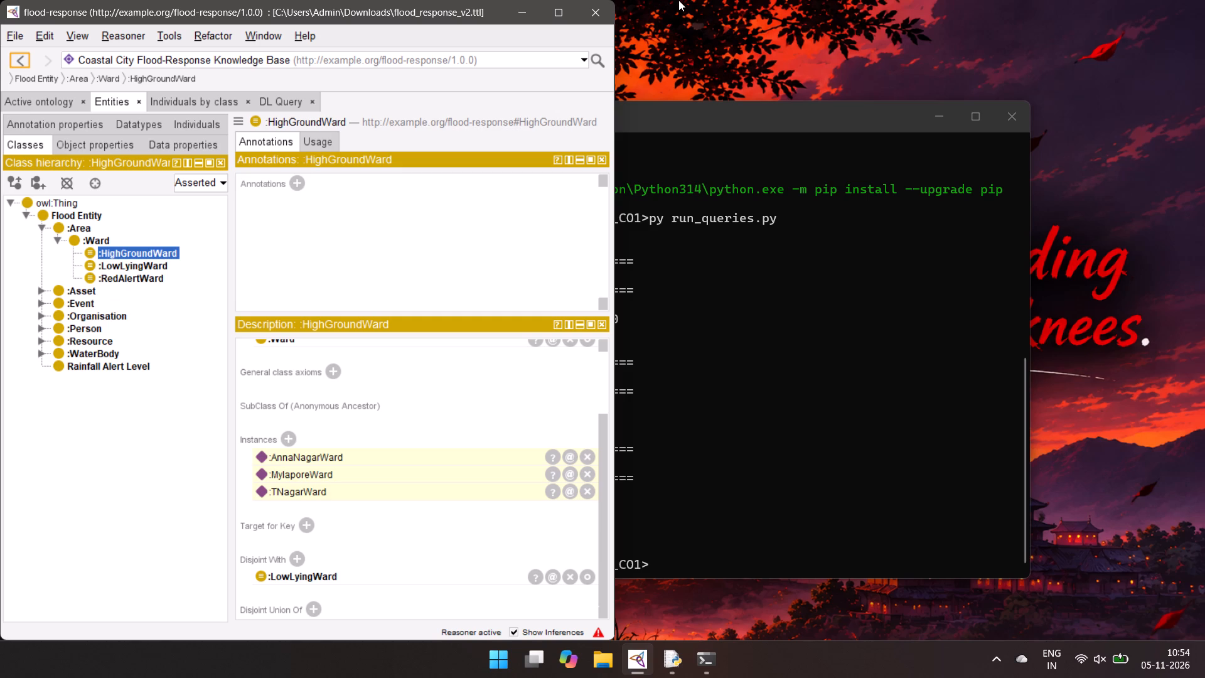
left_click(1020, 117)
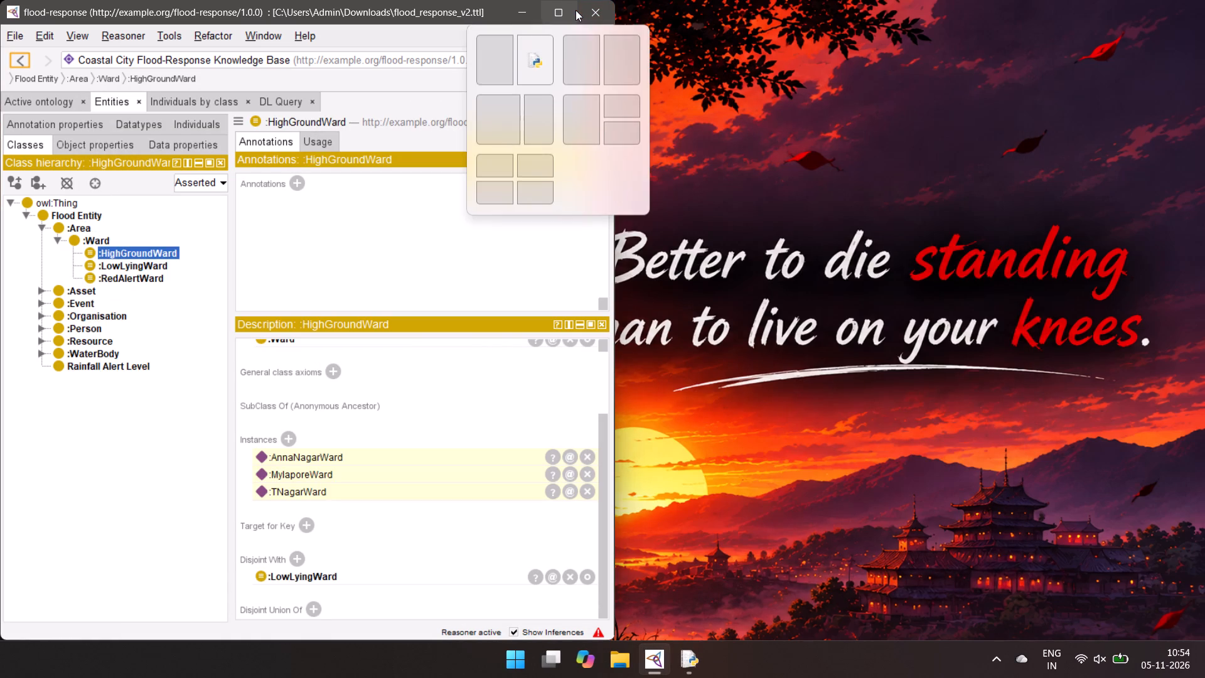
left_click(584, 12)
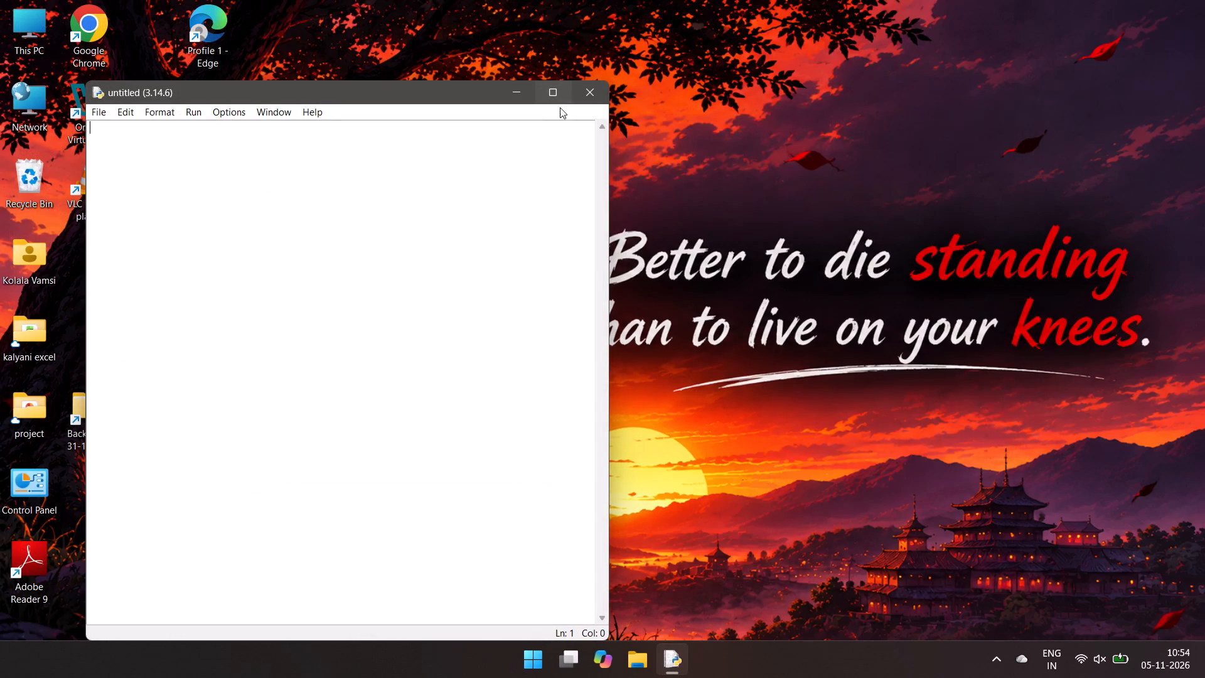
left_click(592, 99)
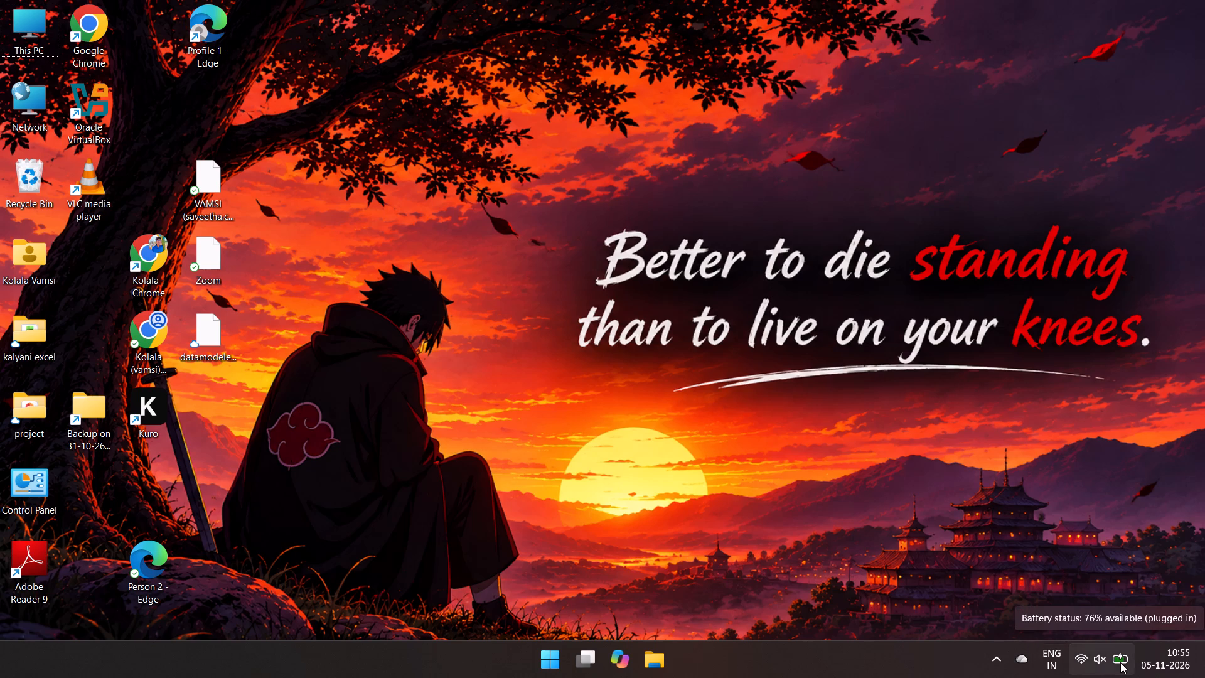
Bring up the Windows shutdown dialog from the empty desktop.
left_click(950, 479)
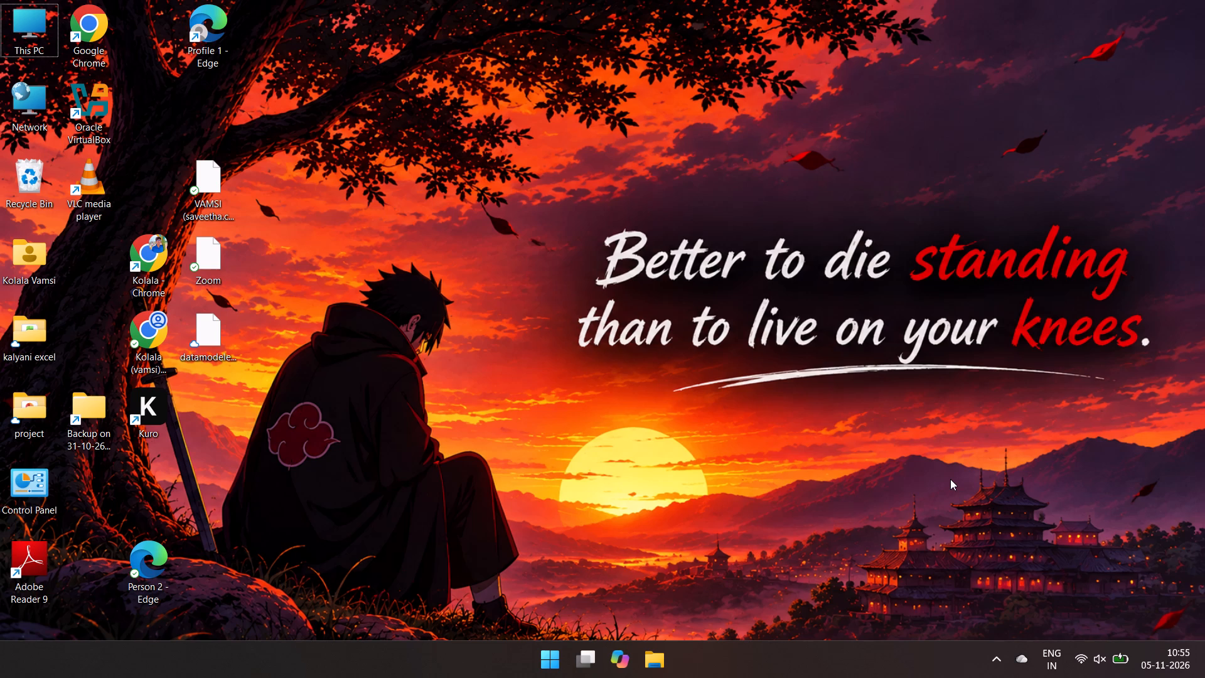
key("alt+F4")
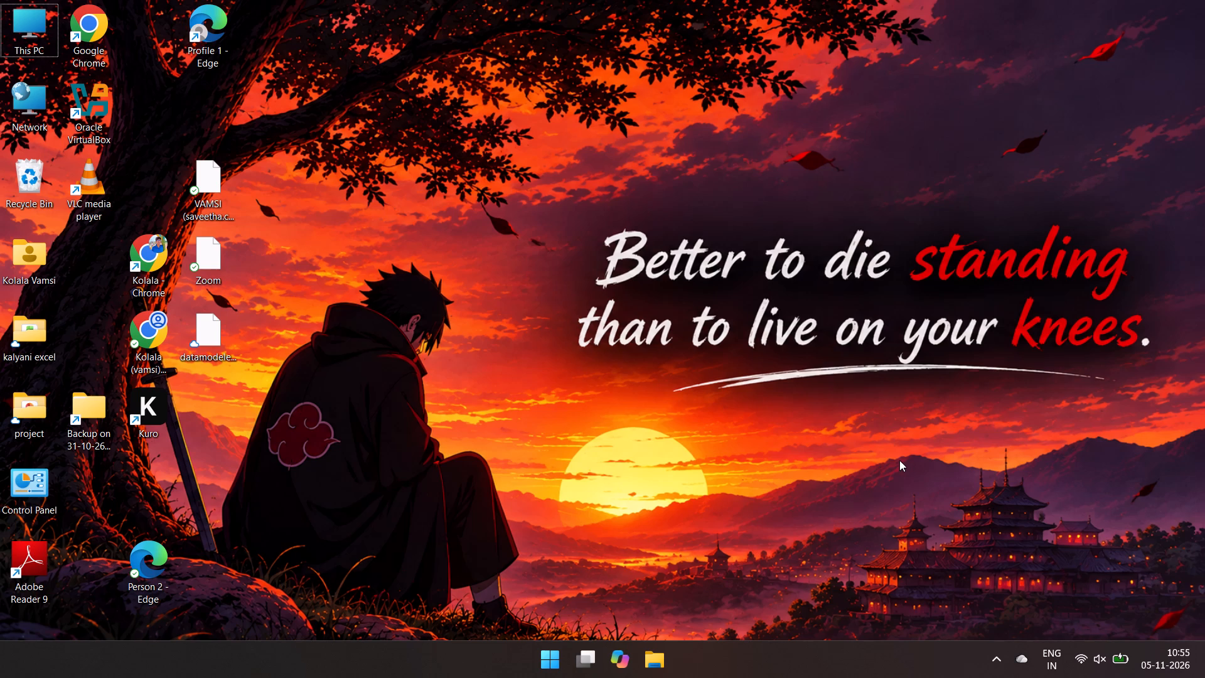